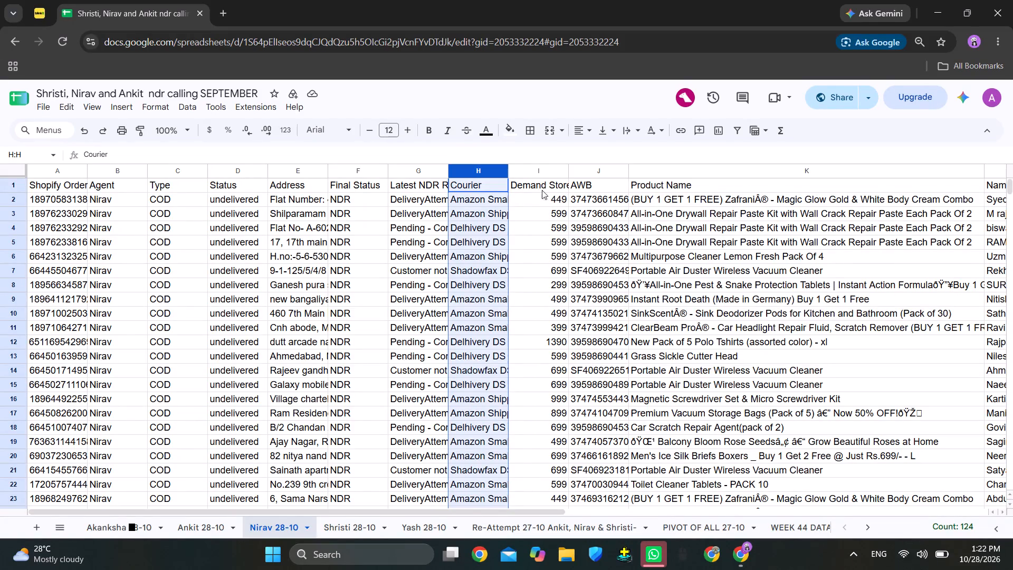
Insert a column after Demand Store Price on the Nirav 28-10 sheet and move the Latest NDR Reason column into it.
{"action": "scroll", "coordinate": [349, 217], "scroll_direction": "right", "scroll_amount": 2}
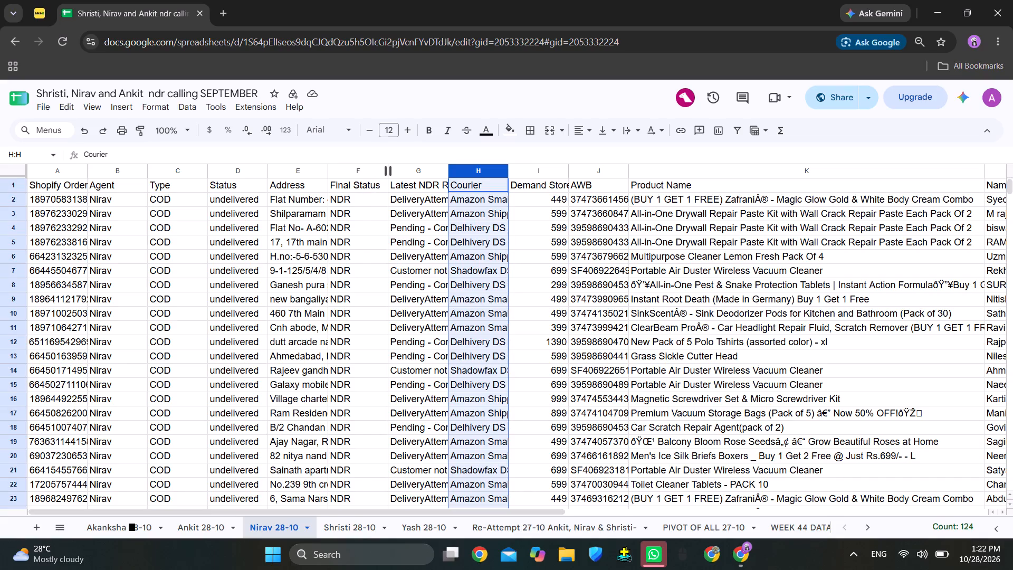
{"action": "right_click", "coordinate": [528, 167]}
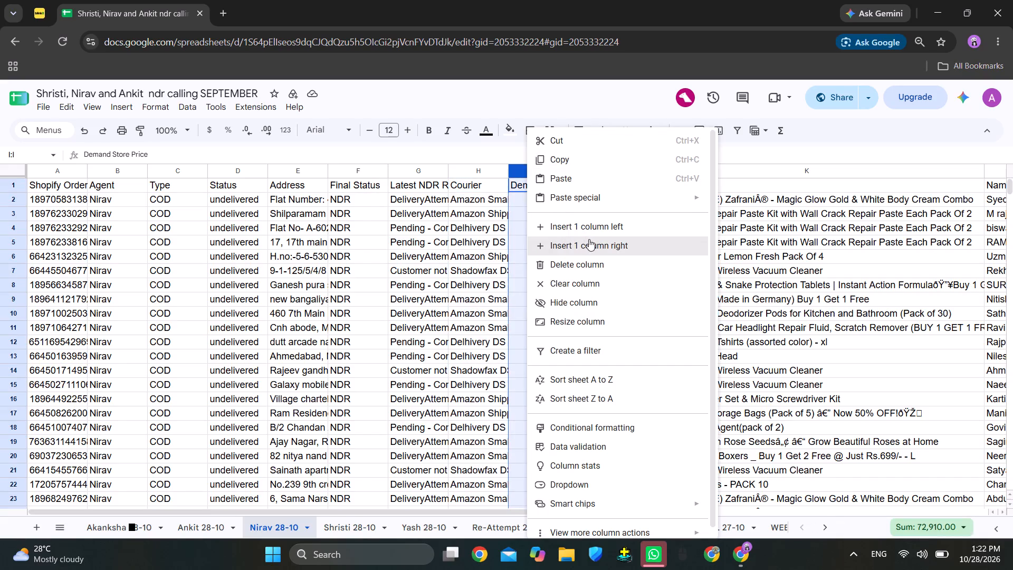
{"action": "left_click", "coordinate": [594, 243]}
{"action": "left_click", "coordinate": [421, 172]}
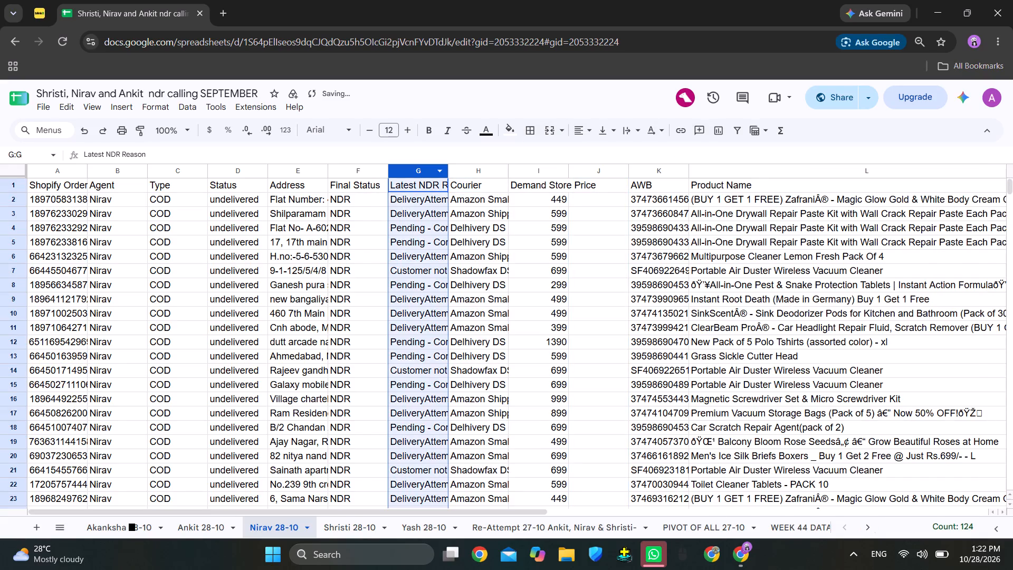
{"action": "key", "text": "ctrl+x"}
{"action": "left_click", "coordinate": [603, 184]}
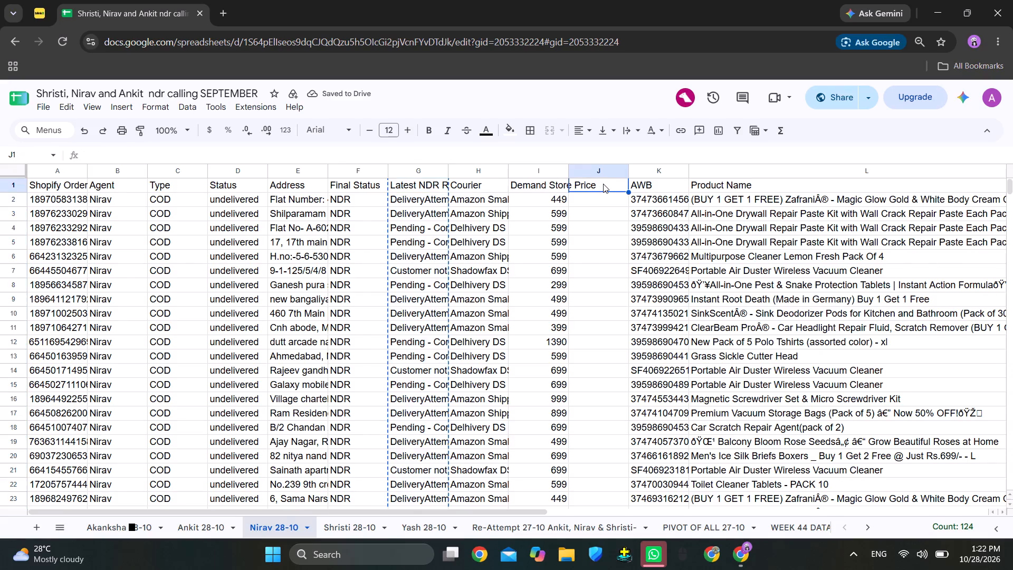
{"action": "key", "text": "ctrl+v"}
Move the Demand Store Price column into the emptied column G, between Final Status and Courier.
{"action": "left_click", "coordinate": [539, 168]}
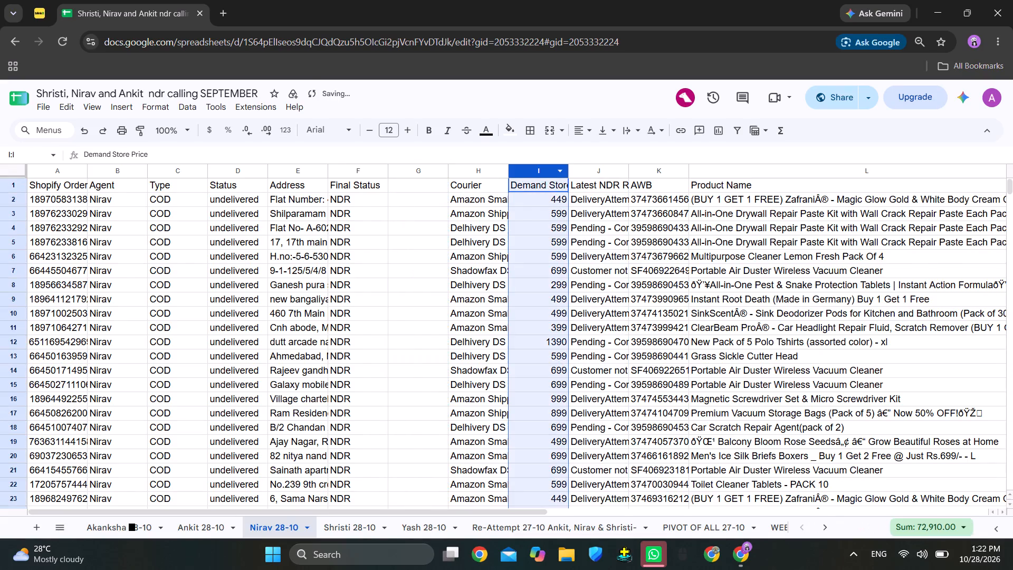
{"action": "key", "text": "ctrl+x"}
{"action": "left_click", "coordinate": [419, 185]}
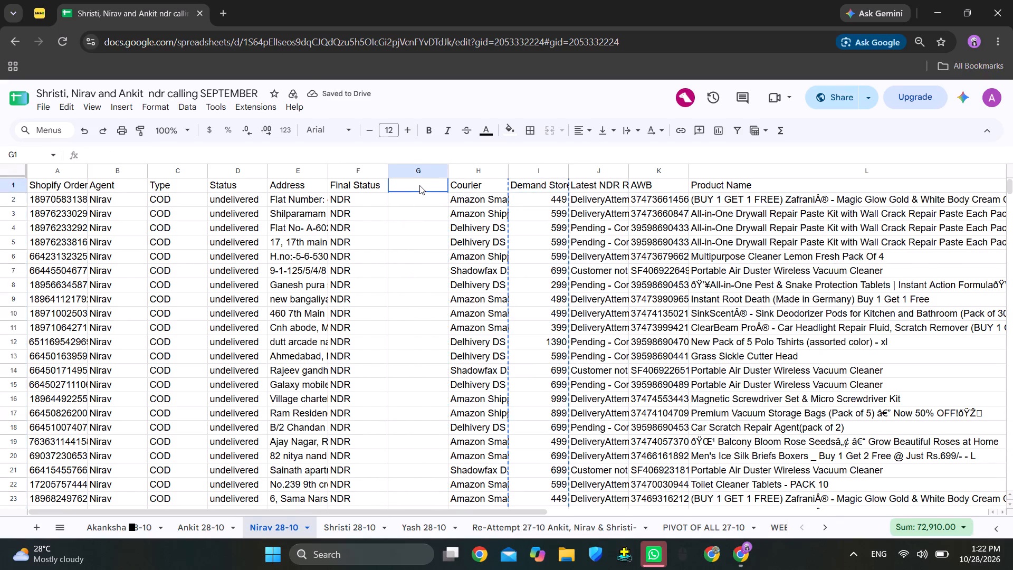
{"action": "key", "text": "ctrl+v"}
Delete the empty column I between Courier and Latest NDR Reason.
{"action": "right_click", "coordinate": [471, 169]}
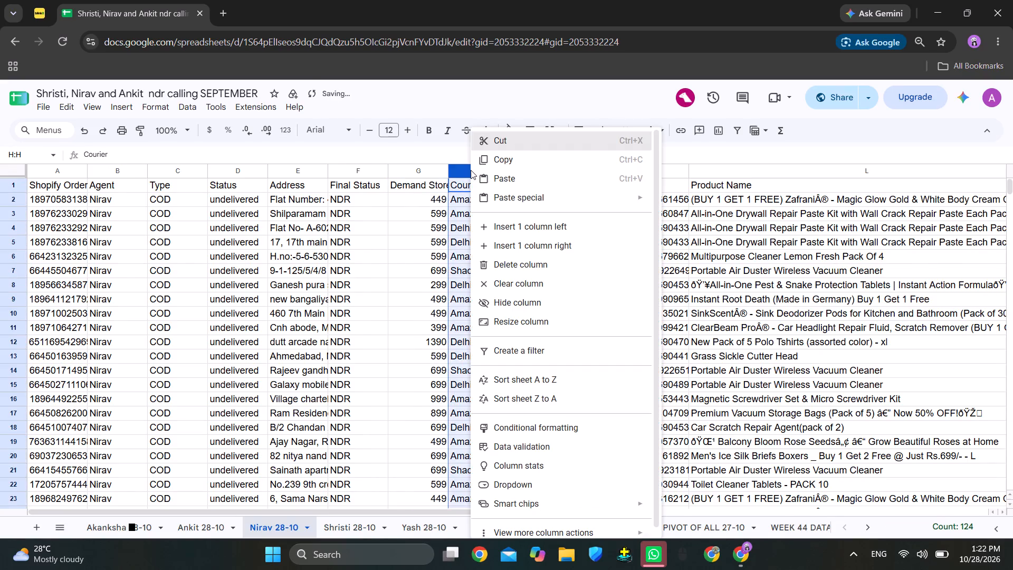
{"action": "left_click", "coordinate": [421, 173]}
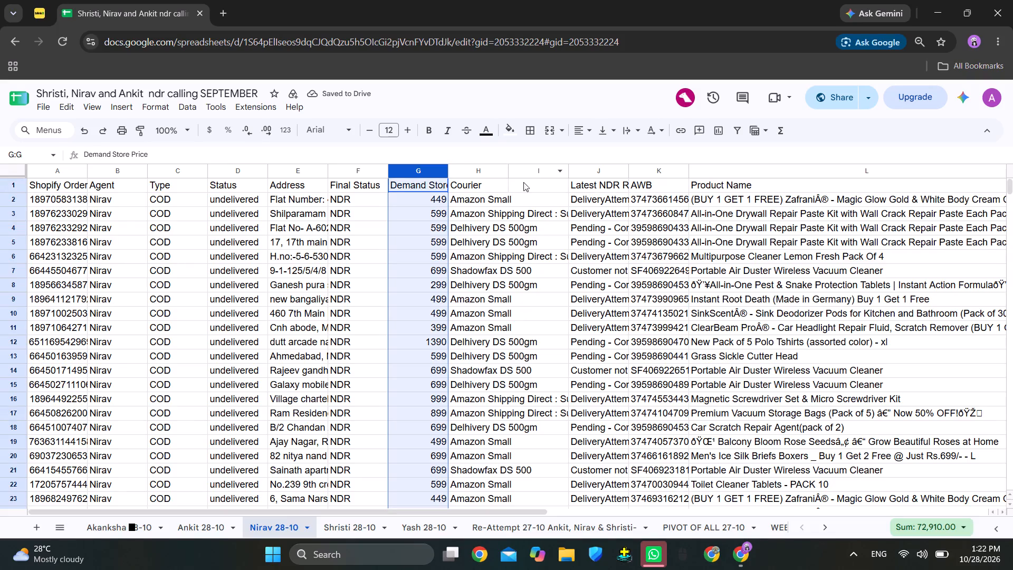
{"action": "right_click", "coordinate": [531, 169]}
{"action": "left_click", "coordinate": [591, 264]}
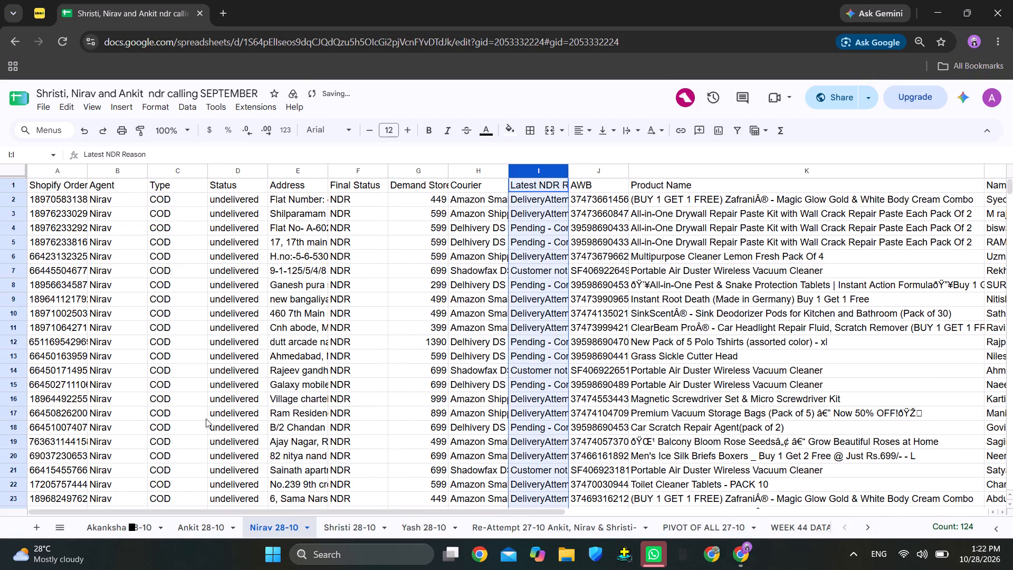
Delete the RTO Initiated At (IST) column on the Akanksha 28-10 sheet.
{"action": "left_click", "coordinate": [105, 524]}
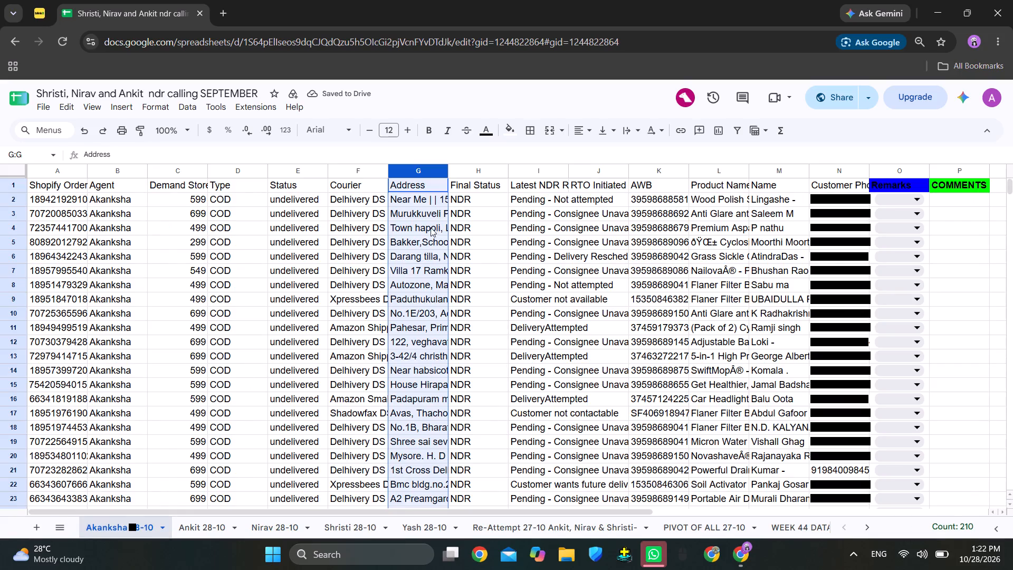
{"action": "right_click", "coordinate": [589, 169]}
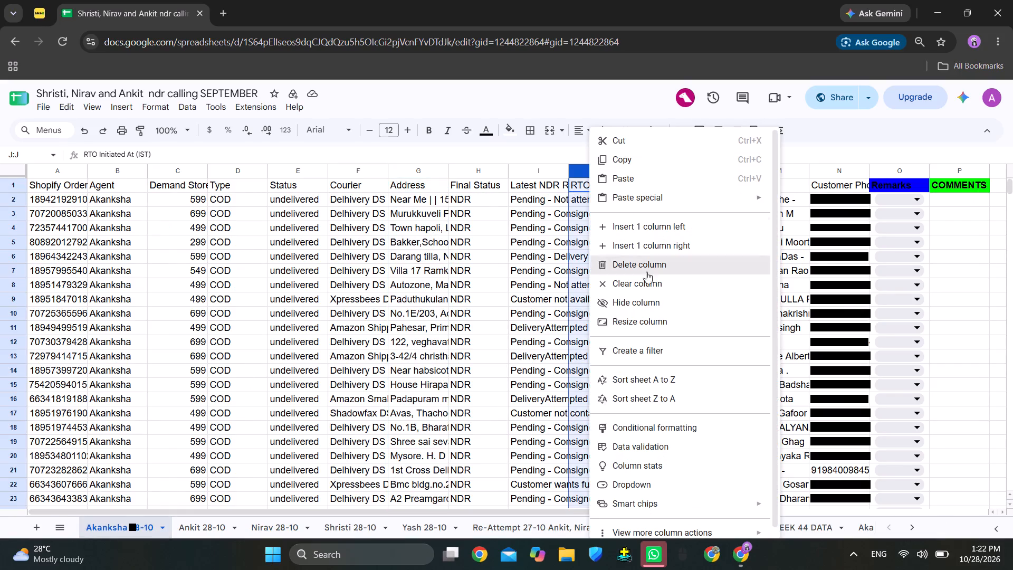
{"action": "left_click", "coordinate": [662, 267]}
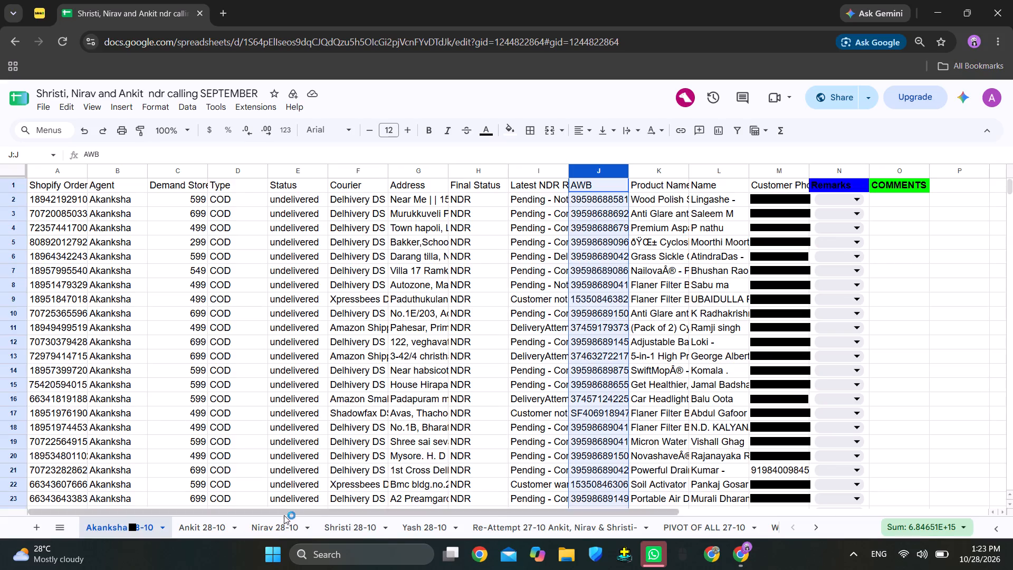
Delete the RTO Initiated At (IST) column on the Ankit 28-10 sheet.
{"action": "left_click", "coordinate": [204, 531]}
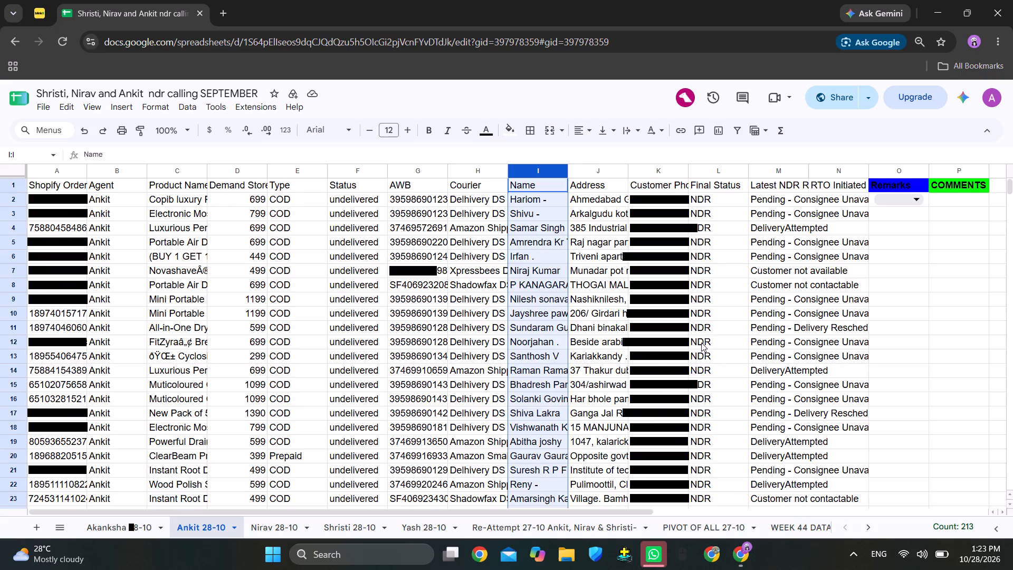
{"action": "right_click", "coordinate": [837, 167]}
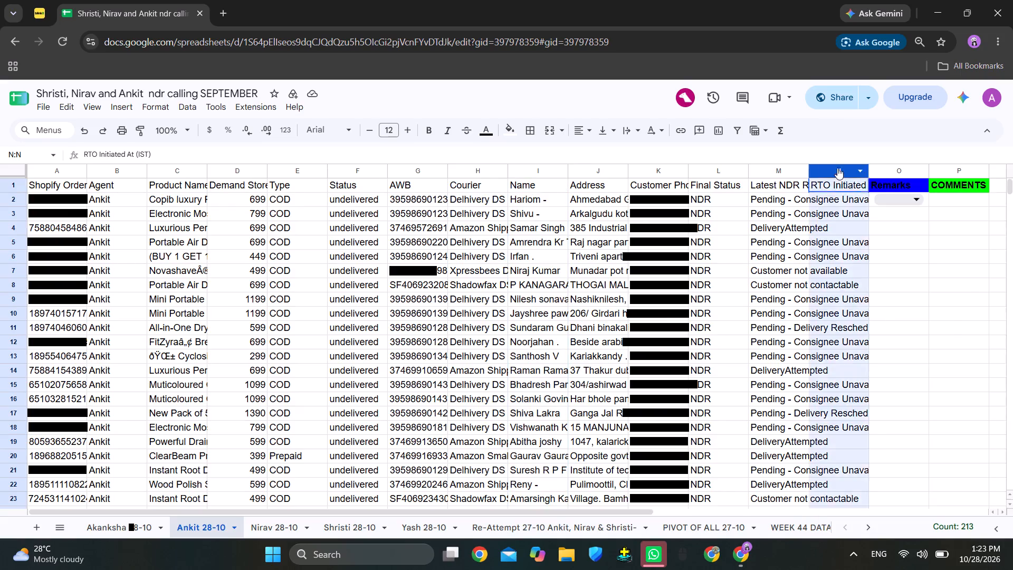
{"action": "left_click", "coordinate": [901, 265]}
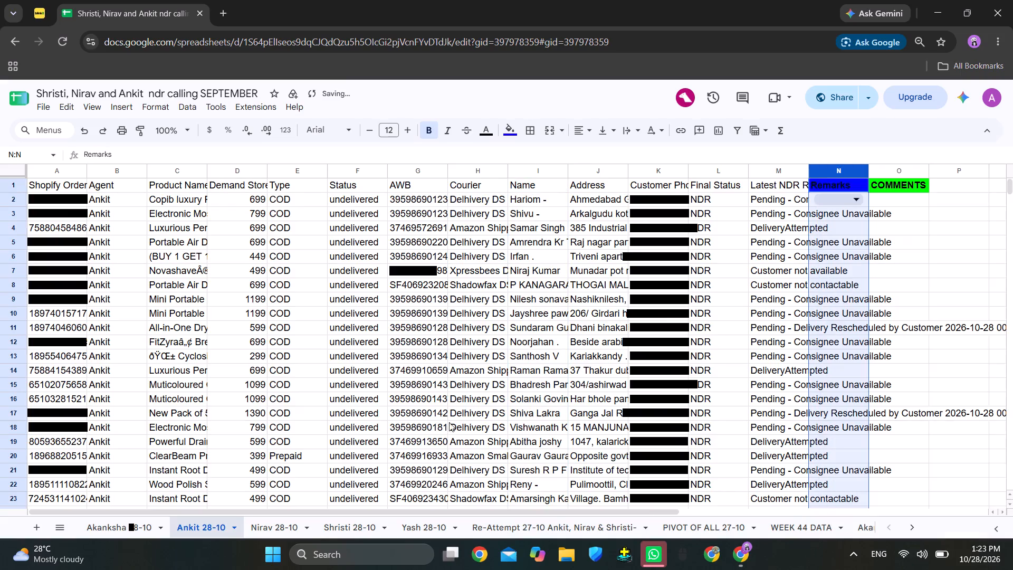
Delete the RTO Initiated At (IST) column on the Yash 28-10 sheet.
{"action": "left_click", "coordinate": [350, 531]}
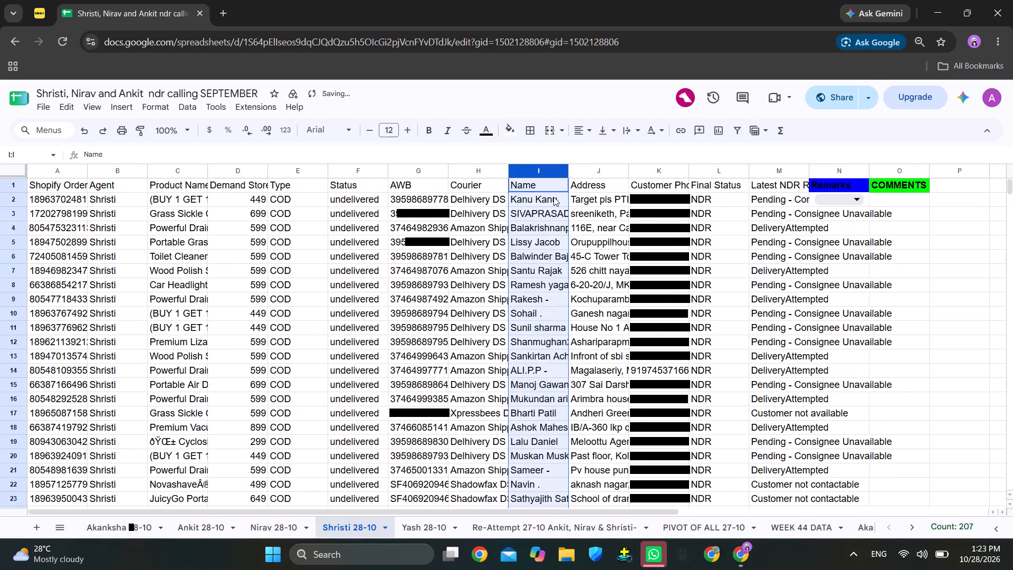
{"action": "left_click", "coordinate": [416, 529]}
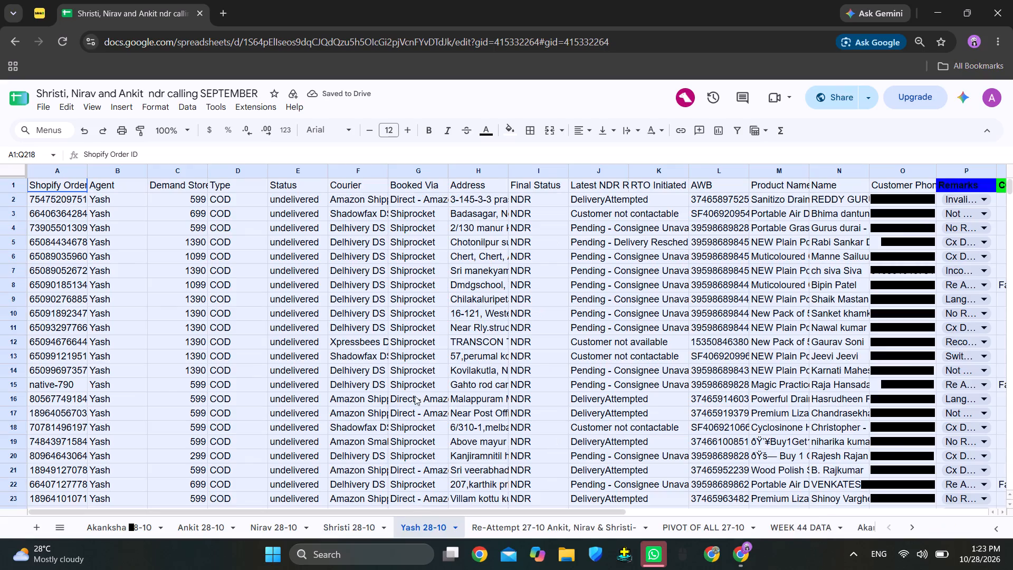
{"action": "right_click", "coordinate": [658, 174]}
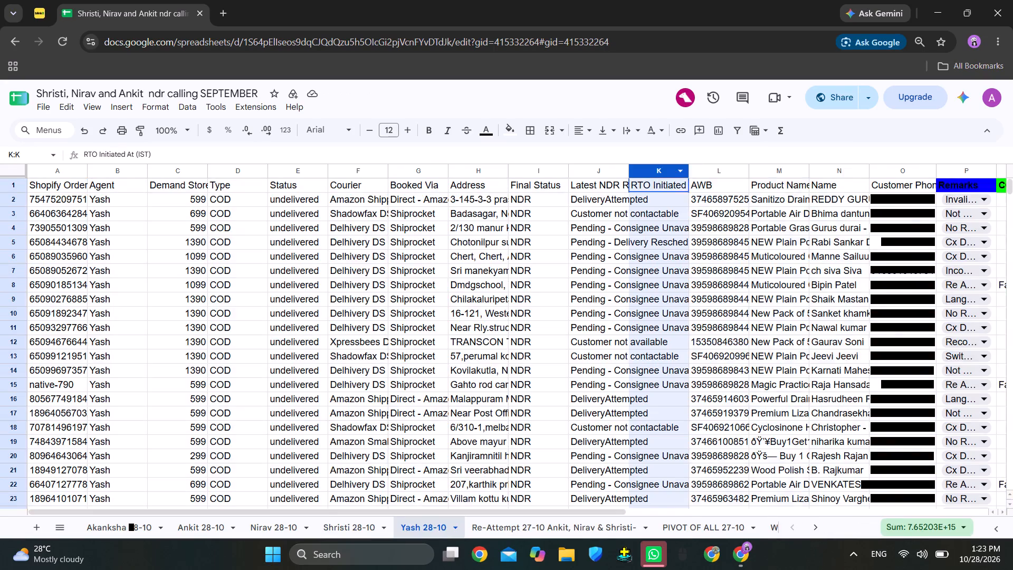
{"action": "left_click", "coordinate": [724, 267]}
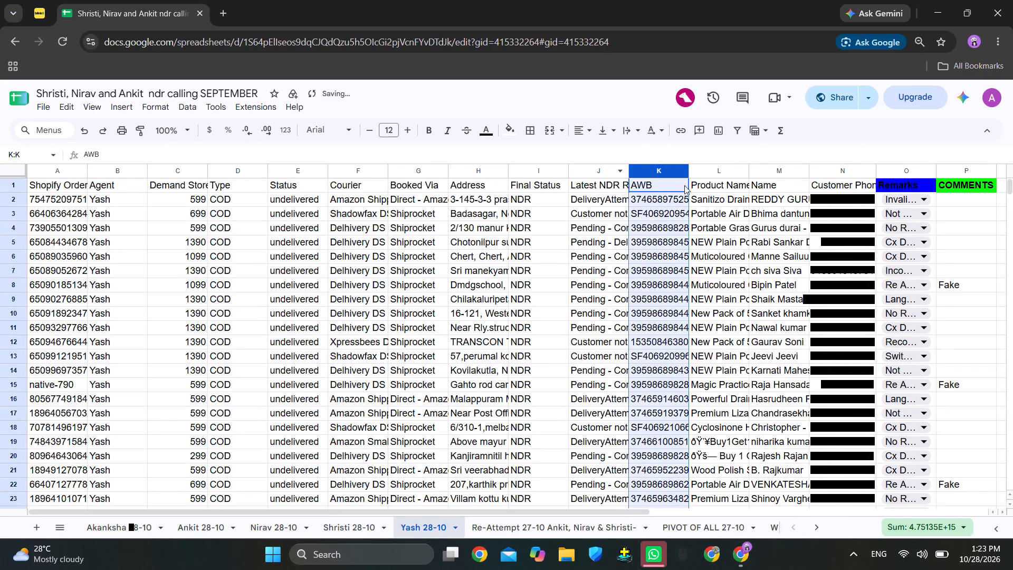
Delete the Booked Via column on the Yash 28-10 sheet.
{"action": "right_click", "coordinate": [411, 170]}
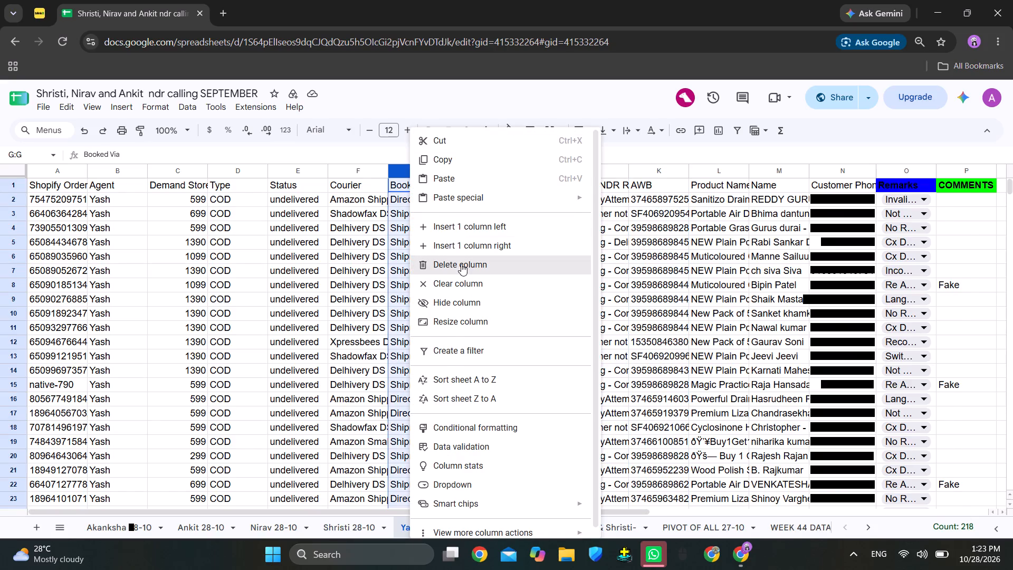
{"action": "left_click", "coordinate": [462, 264]}
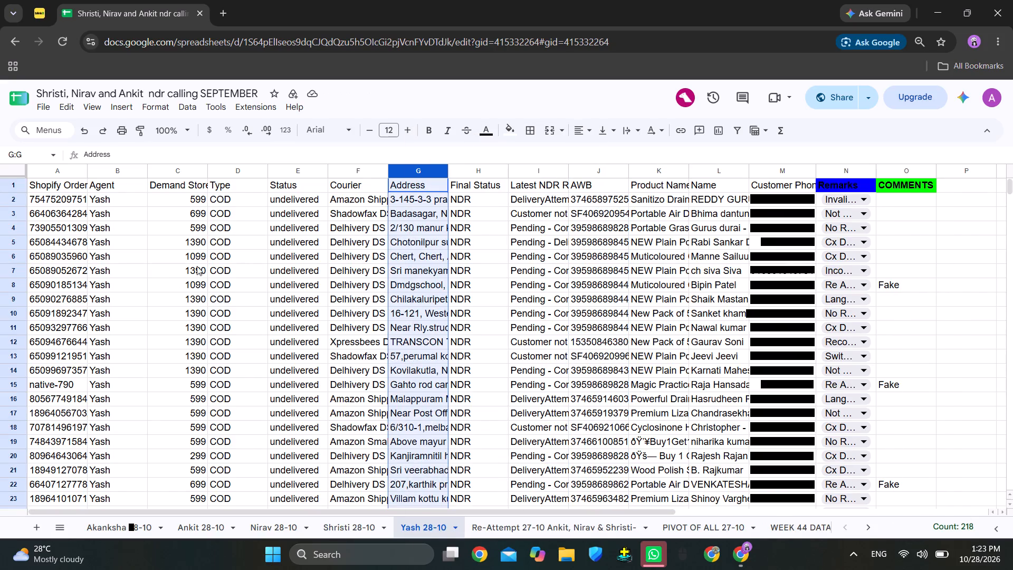
Switch to the Shristi 28-10 sheet.
{"action": "left_click", "coordinate": [351, 526]}
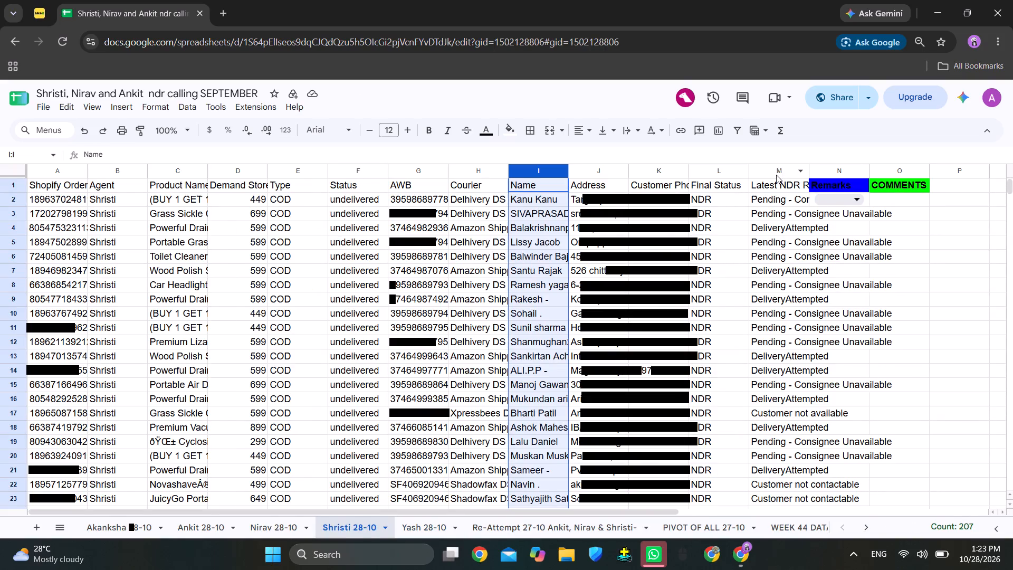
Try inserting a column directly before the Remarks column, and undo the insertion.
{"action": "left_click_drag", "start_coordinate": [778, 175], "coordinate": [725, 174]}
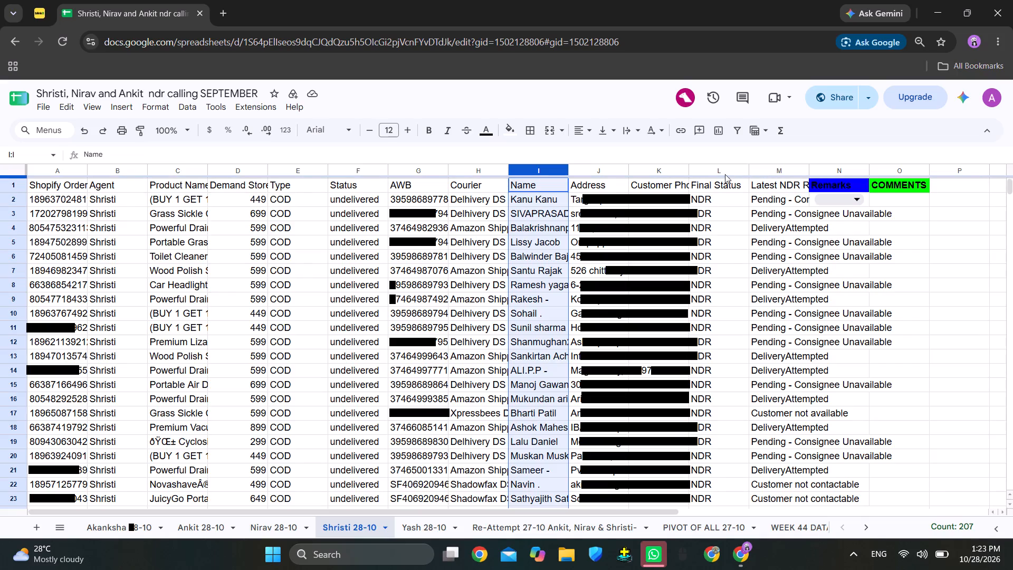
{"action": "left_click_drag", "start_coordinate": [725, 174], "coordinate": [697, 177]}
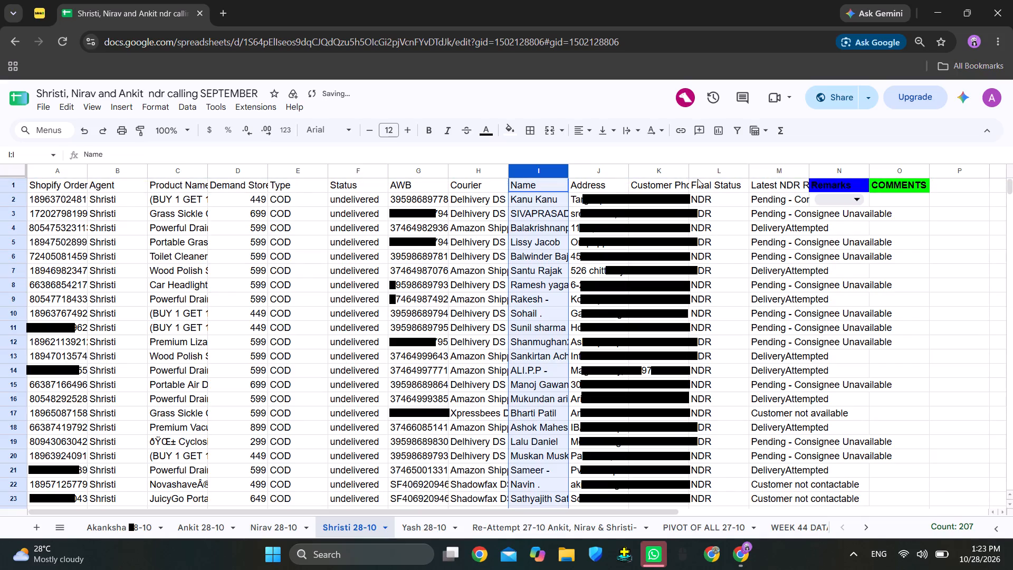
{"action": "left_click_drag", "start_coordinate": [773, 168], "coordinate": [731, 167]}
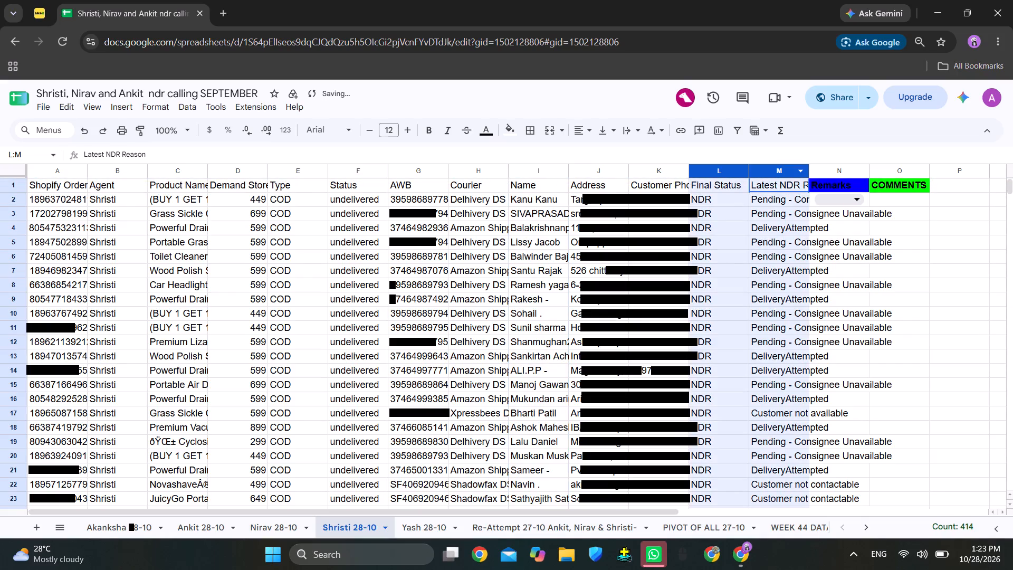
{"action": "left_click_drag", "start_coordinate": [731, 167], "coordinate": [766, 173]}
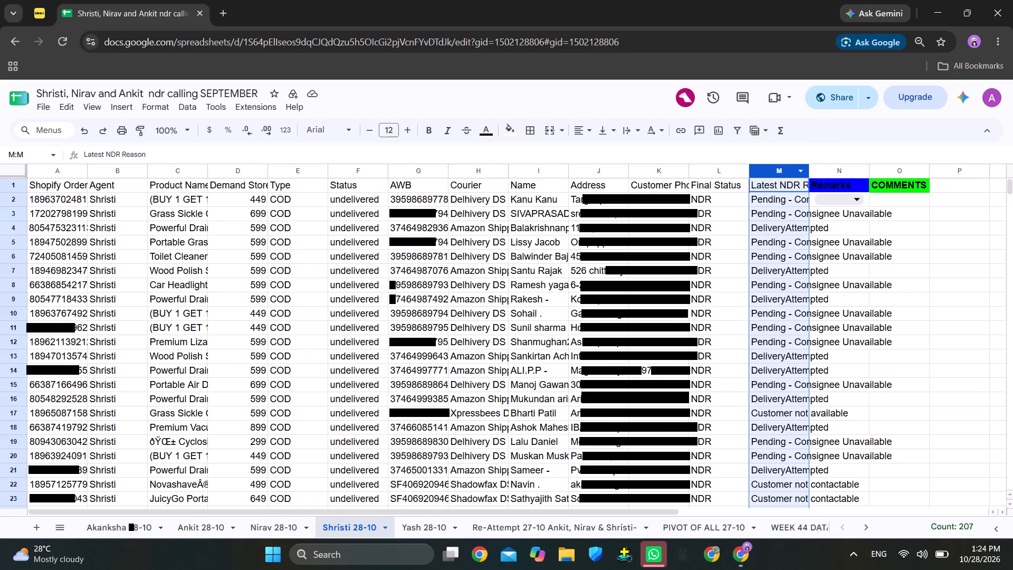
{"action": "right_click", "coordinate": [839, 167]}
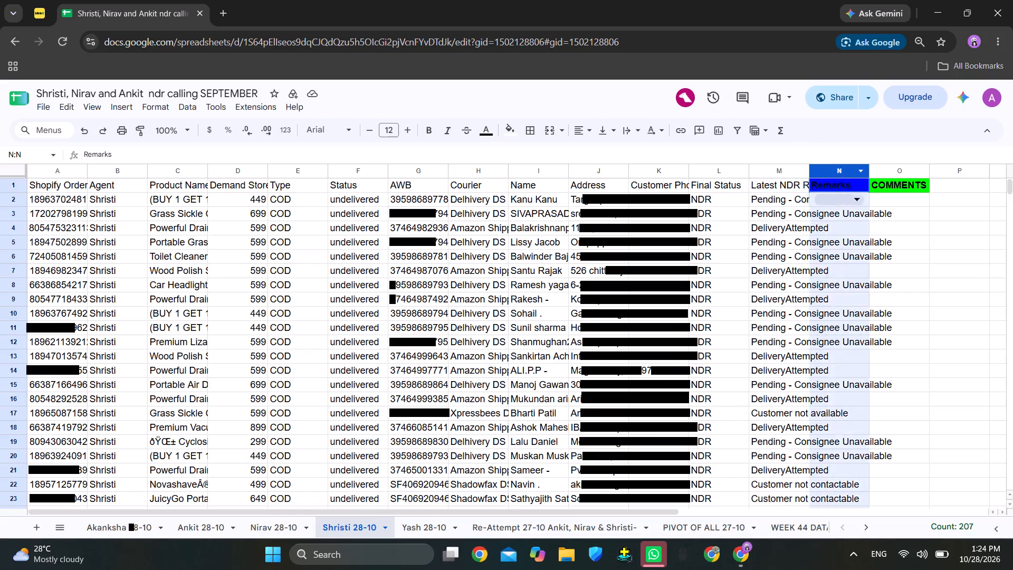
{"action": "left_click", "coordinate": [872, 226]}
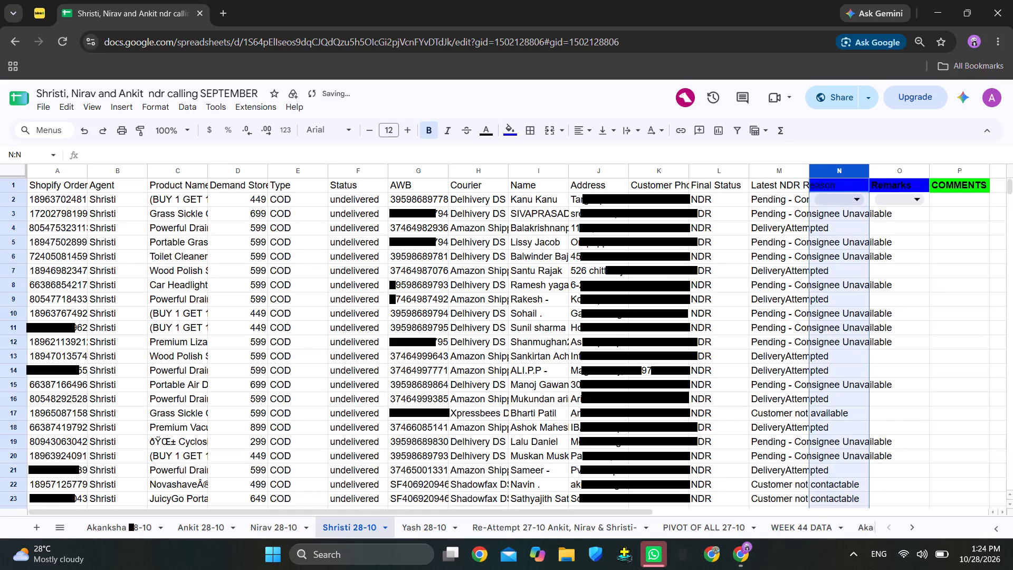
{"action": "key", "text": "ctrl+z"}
Insert three blank columns directly after the Latest NDR Reason column on the Shristi 28-10 sheet.
{"action": "right_click", "coordinate": [769, 168]}
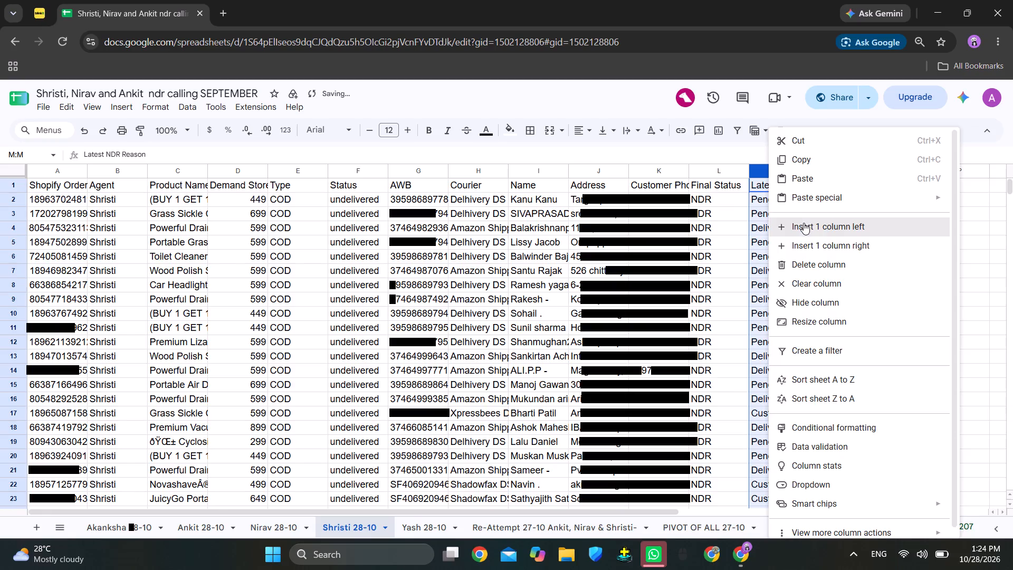
{"action": "left_click", "coordinate": [810, 243]}
{"action": "right_click", "coordinate": [777, 170]}
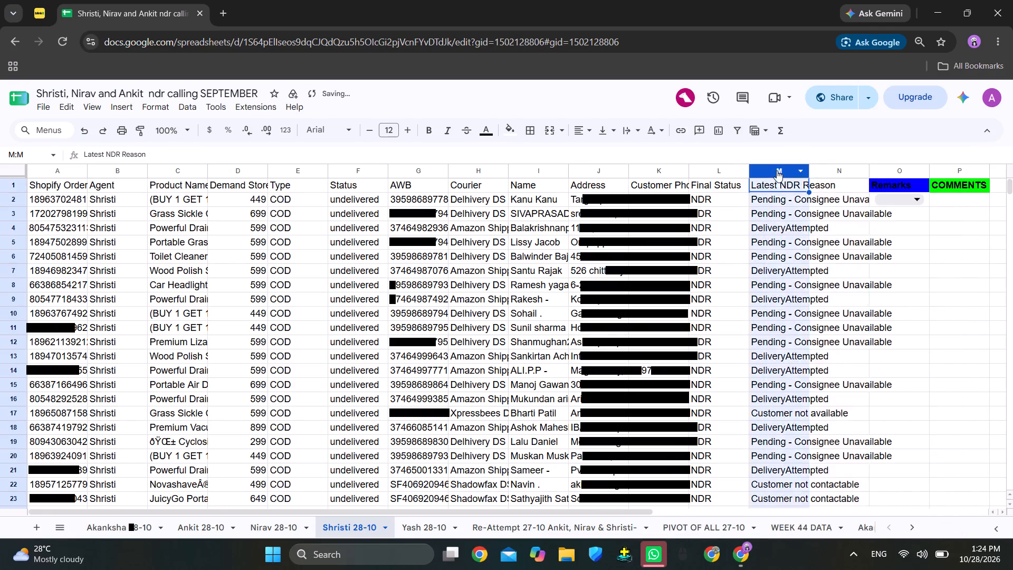
{"action": "left_click", "coordinate": [823, 245]}
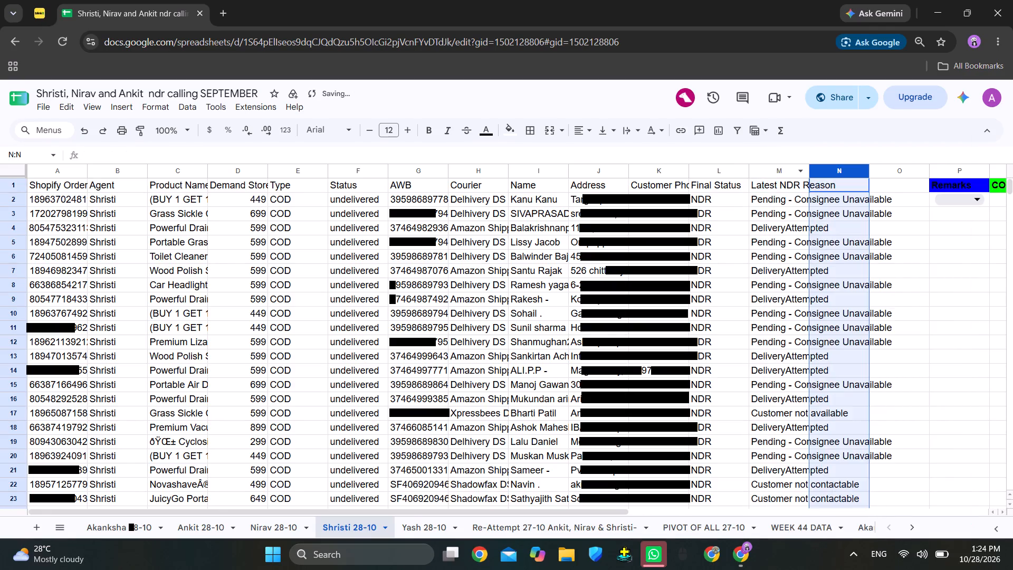
{"action": "right_click", "coordinate": [767, 170]}
{"action": "left_click", "coordinate": [833, 249]}
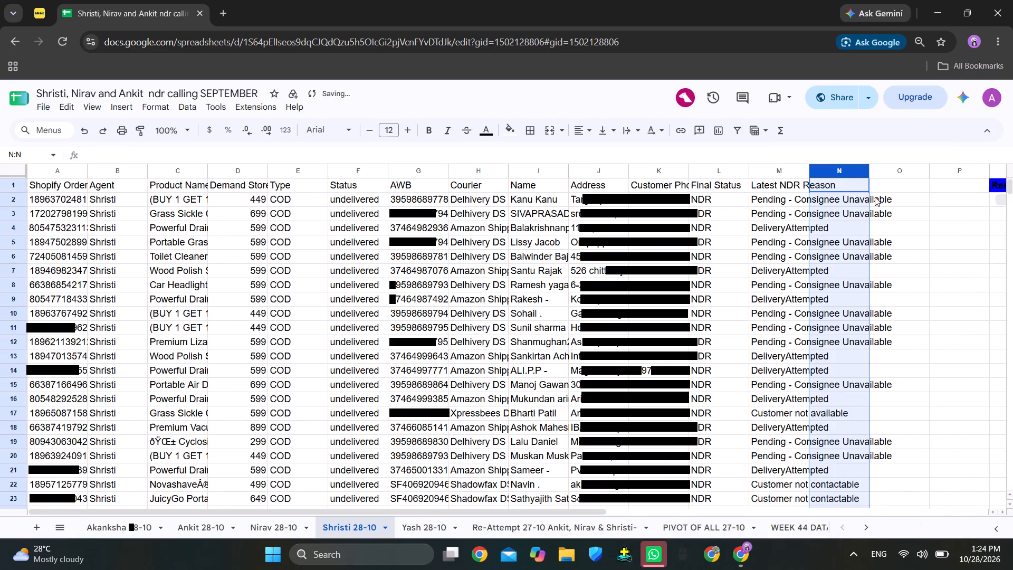
Move the Customer Phone column on the Shristi 28-10 sheet into the blank column directly before Remarks.
{"action": "scroll", "coordinate": [823, 238], "scroll_direction": "left", "scroll_amount": 2}
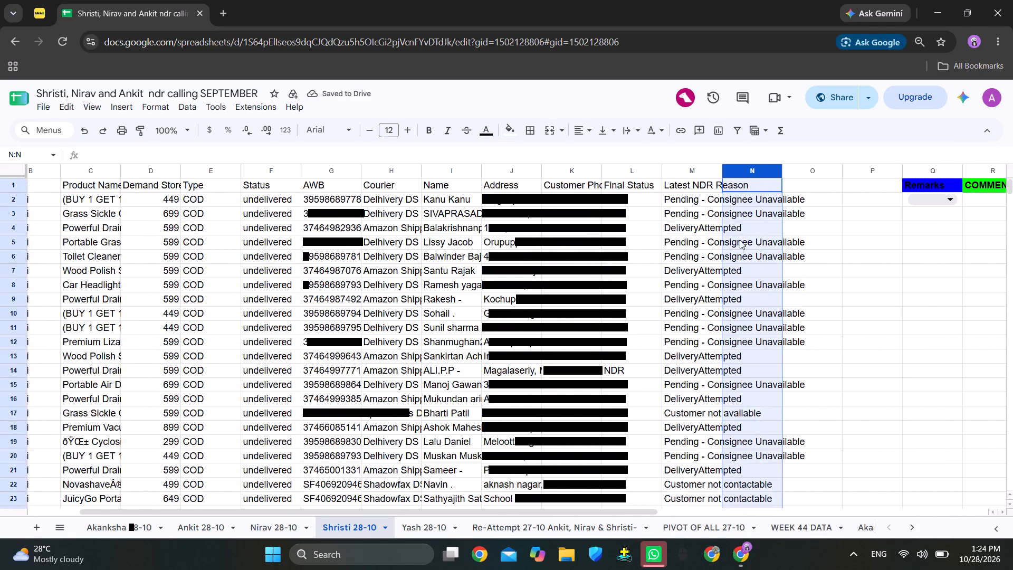
{"action": "scroll", "coordinate": [639, 232], "scroll_direction": "left", "scroll_amount": 2}
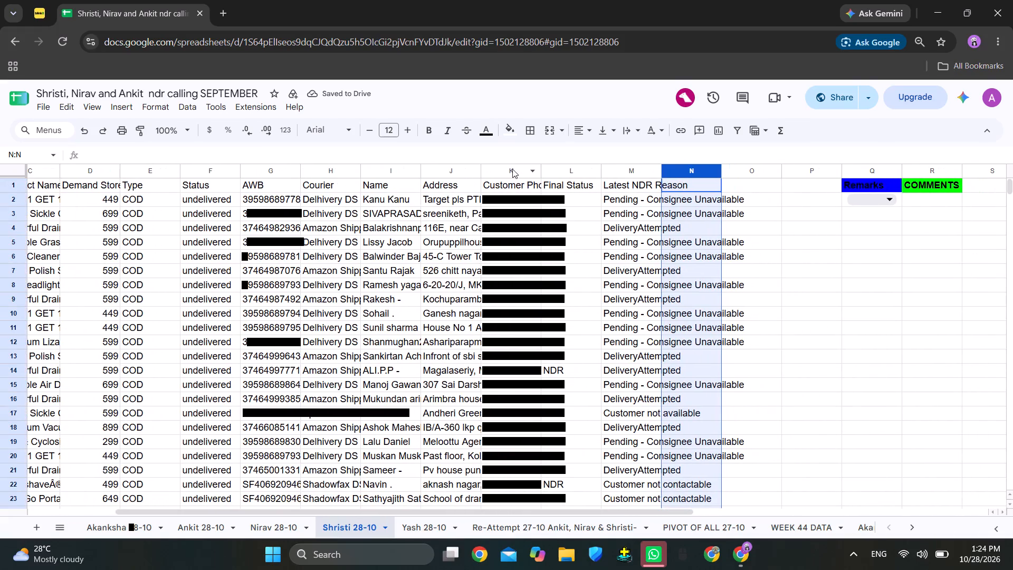
{"action": "left_click", "coordinate": [513, 167]}
{"action": "key", "text": "ctrl+x"}
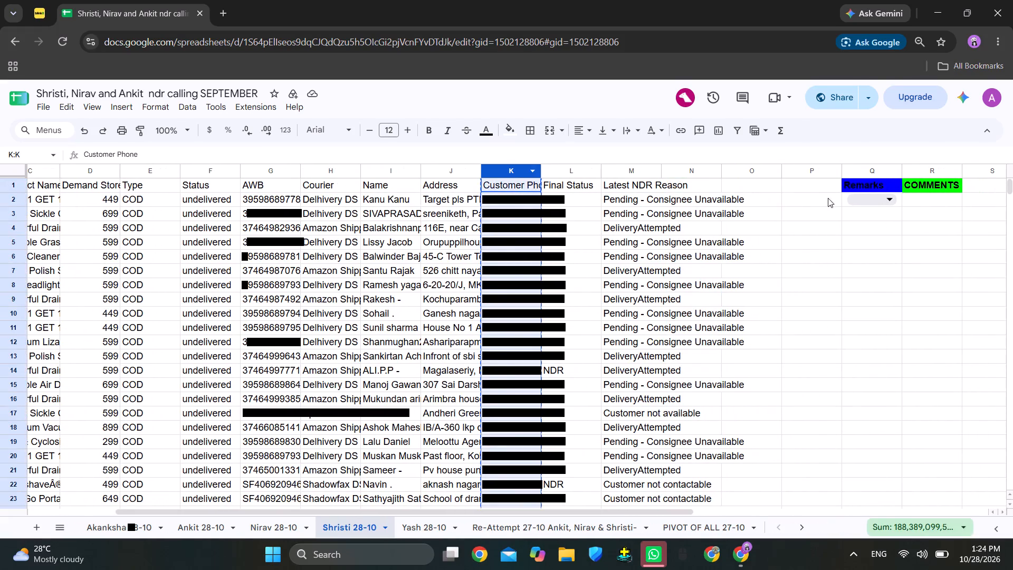
{"action": "left_click", "coordinate": [810, 187]}
{"action": "key", "text": "ctrl+v"}
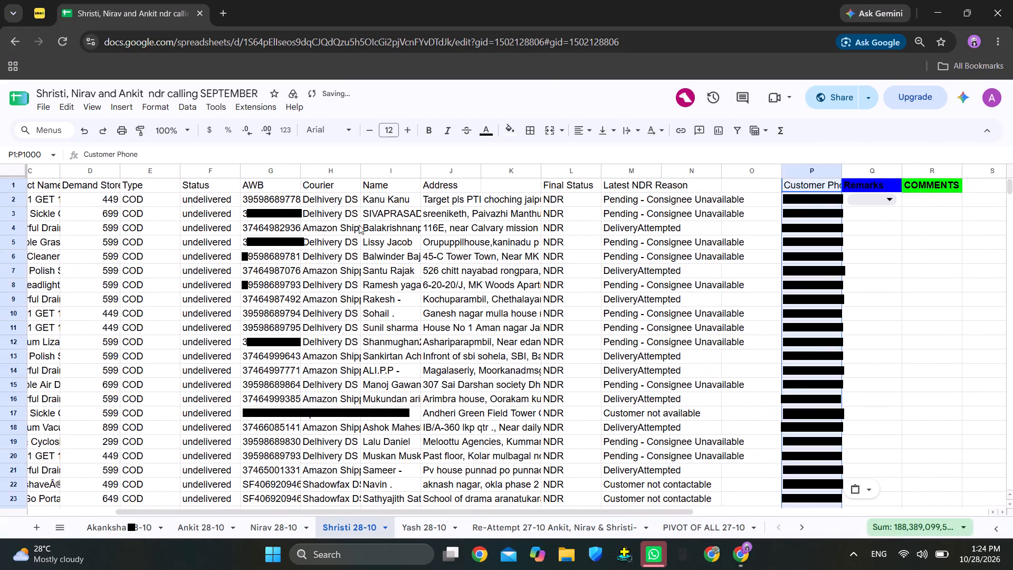
Move the Name column into the blank column directly before Customer Phone.
{"action": "left_click", "coordinate": [386, 162]}
{"action": "left_click", "coordinate": [384, 170]}
{"action": "key", "text": "ctrl+x"}
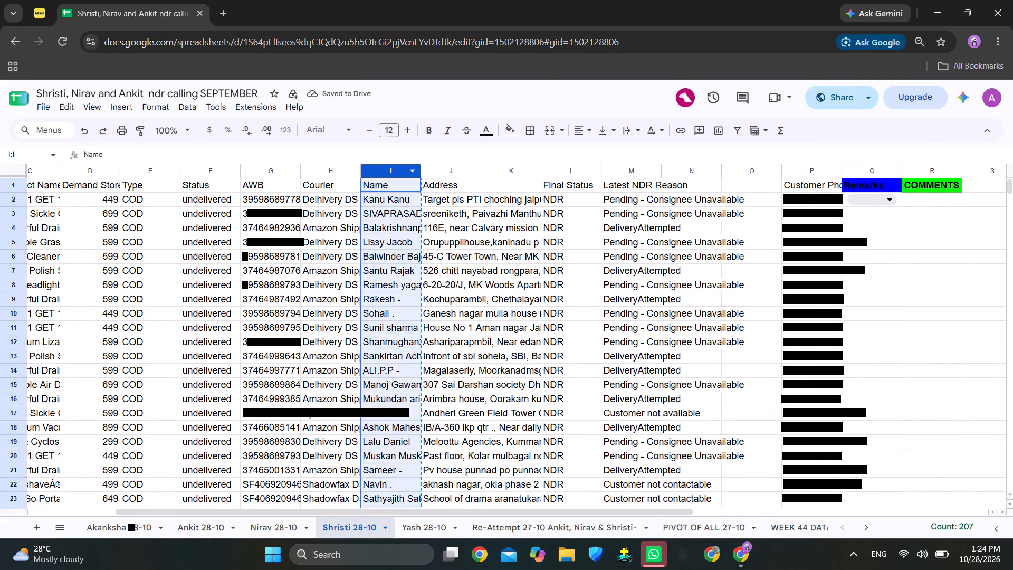
{"action": "left_click", "coordinate": [757, 185]}
{"action": "key", "text": "ctrl+v"}
{"action": "left_click", "coordinate": [757, 185], "text": "ctrl"}
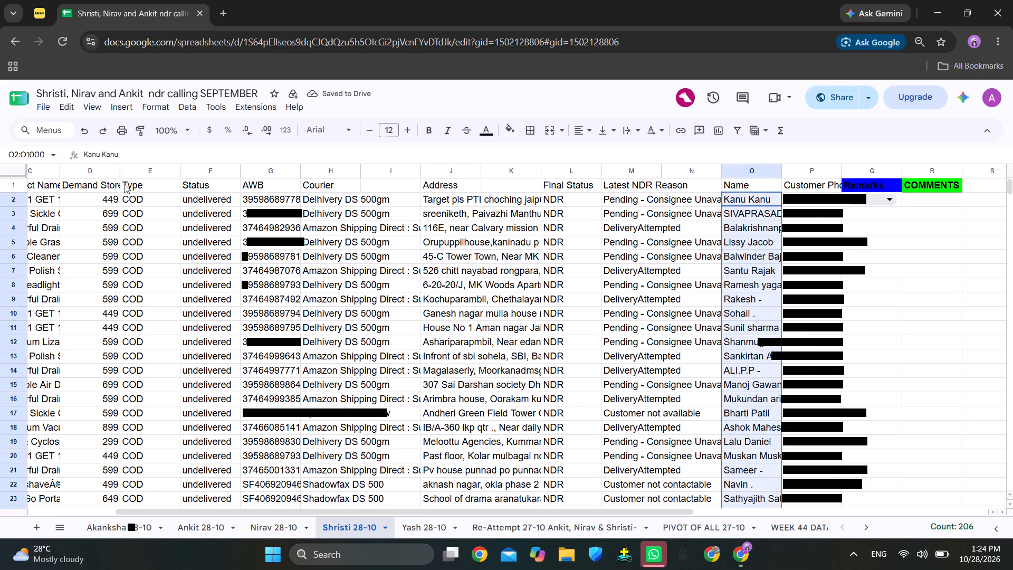
Move the Product Name column into the blank column between Latest NDR Reason and Name.
{"action": "scroll", "coordinate": [88, 191], "scroll_direction": "right", "scroll_amount": 1}
{"action": "left_click", "coordinate": [72, 170]}
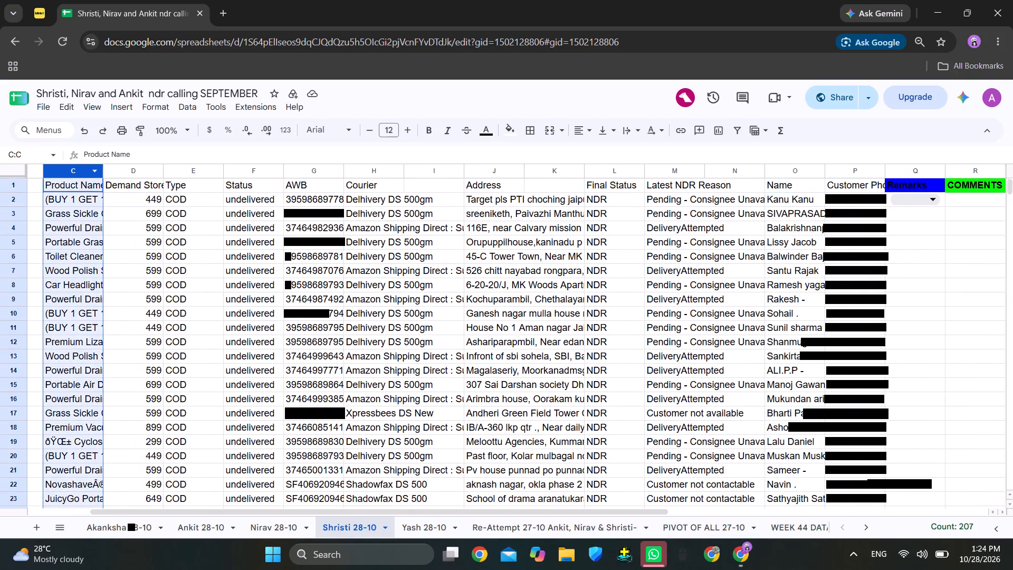
{"action": "key", "text": "ctrl+x"}
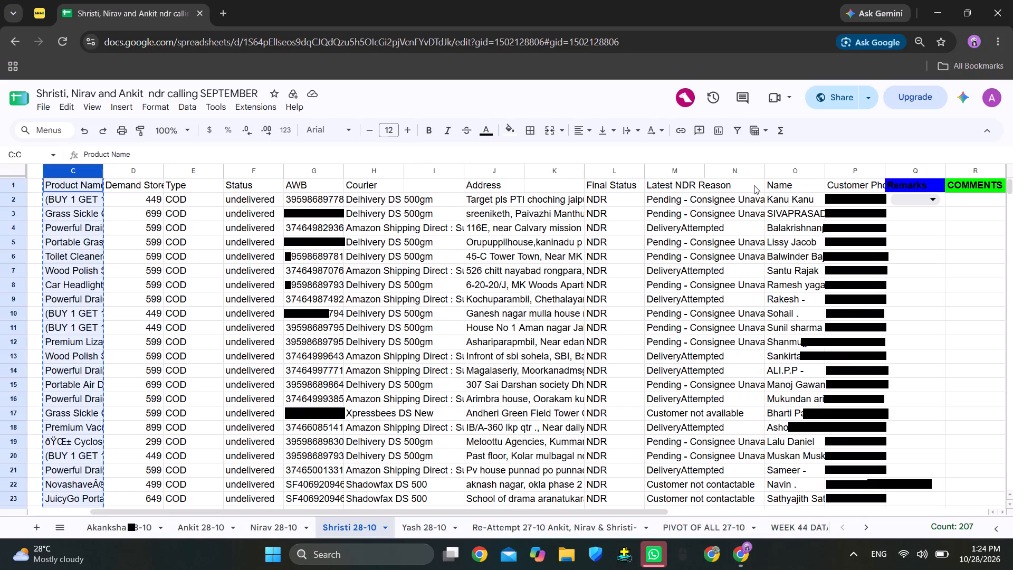
{"action": "left_click", "coordinate": [754, 185]}
{"action": "key", "text": "ctrl+v"}
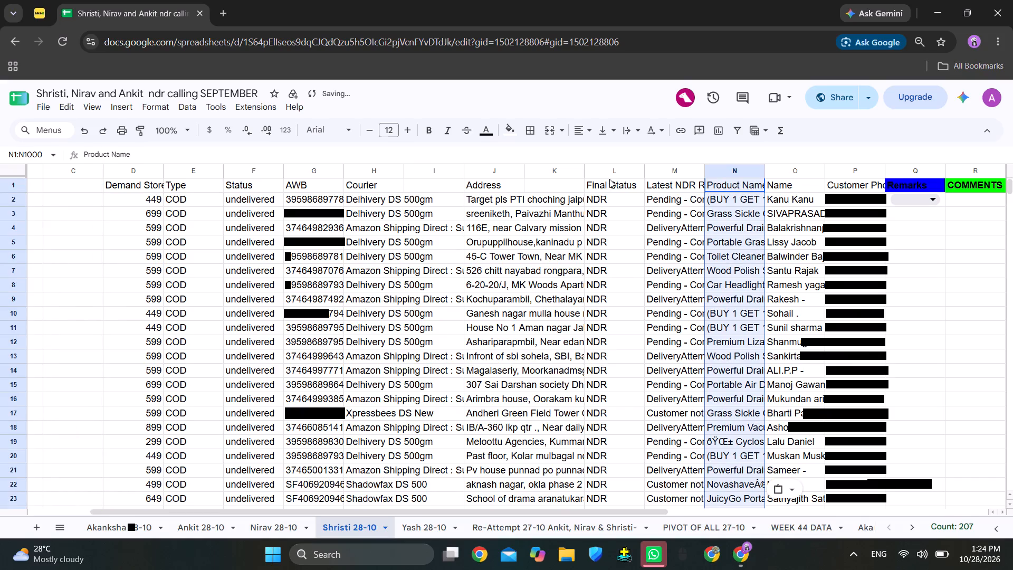
Move the Status column into the empty column C directly after Agent.
{"action": "scroll", "coordinate": [618, 179], "scroll_direction": "right", "scroll_amount": 3}
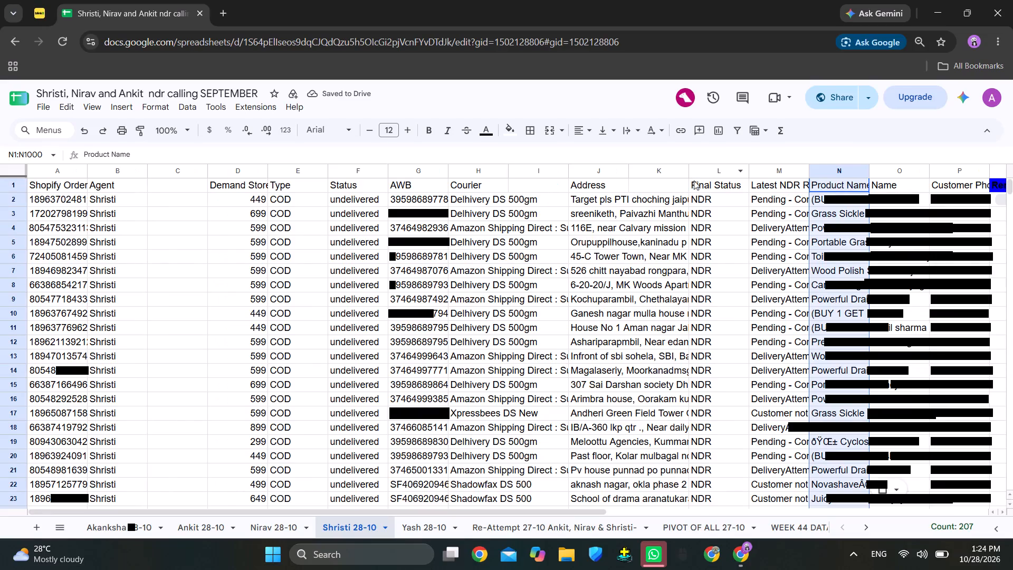
{"action": "left_click", "coordinate": [357, 170]}
{"action": "key", "text": "ctrl+x"}
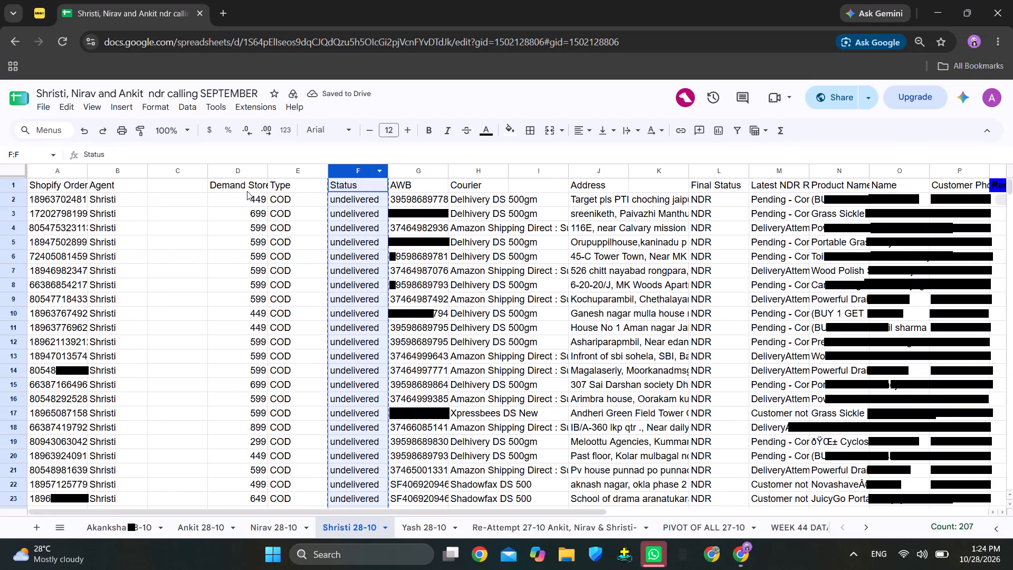
{"action": "left_click", "coordinate": [170, 183]}
{"action": "key", "text": "ctrl+v"}
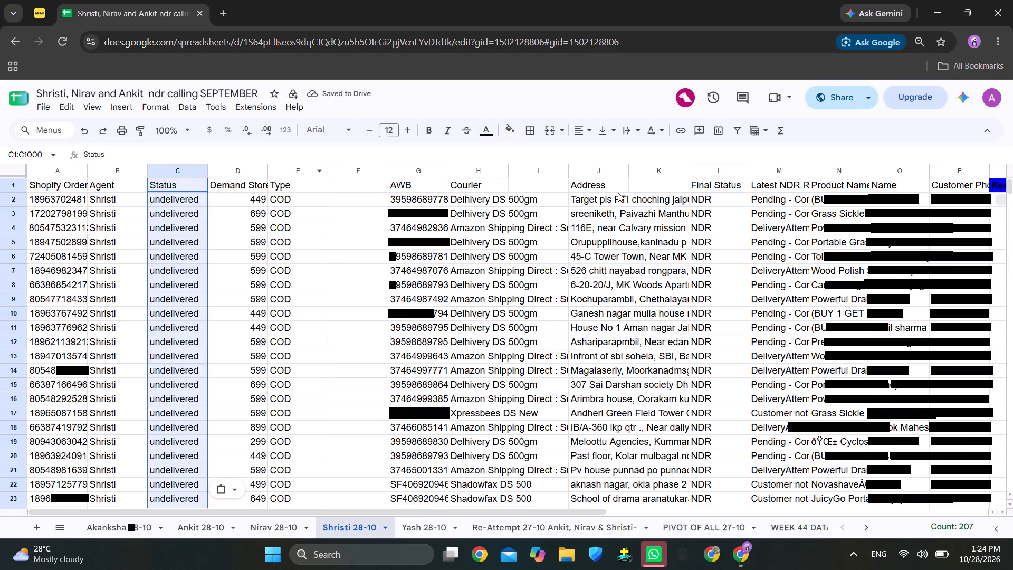
Move the Address column into the empty column F between Type and AWB.
{"action": "left_click", "coordinate": [606, 171]}
{"action": "key", "text": "ctrl+x"}
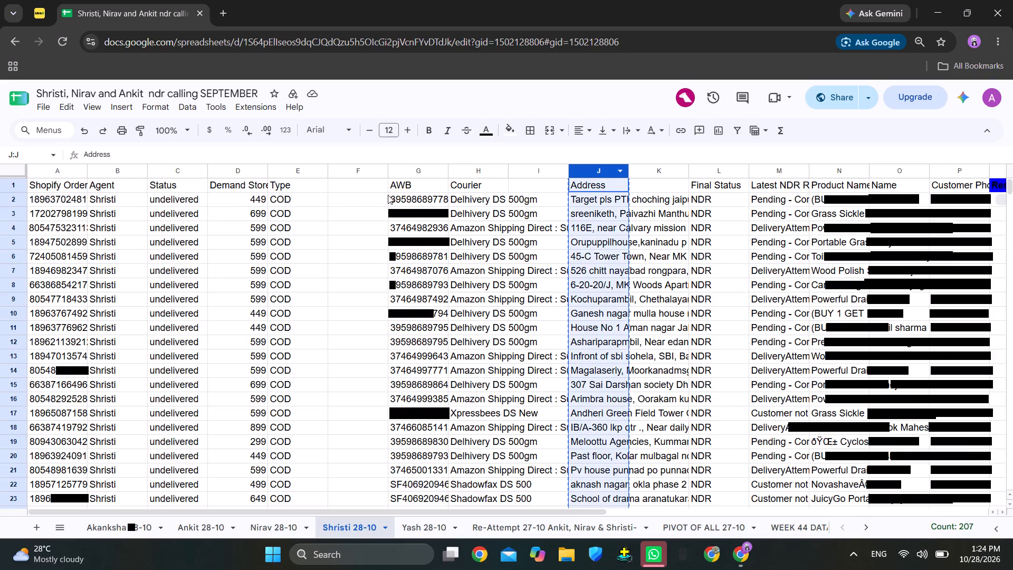
{"action": "left_click", "coordinate": [369, 188]}
{"action": "key", "text": "ctrl+v"}
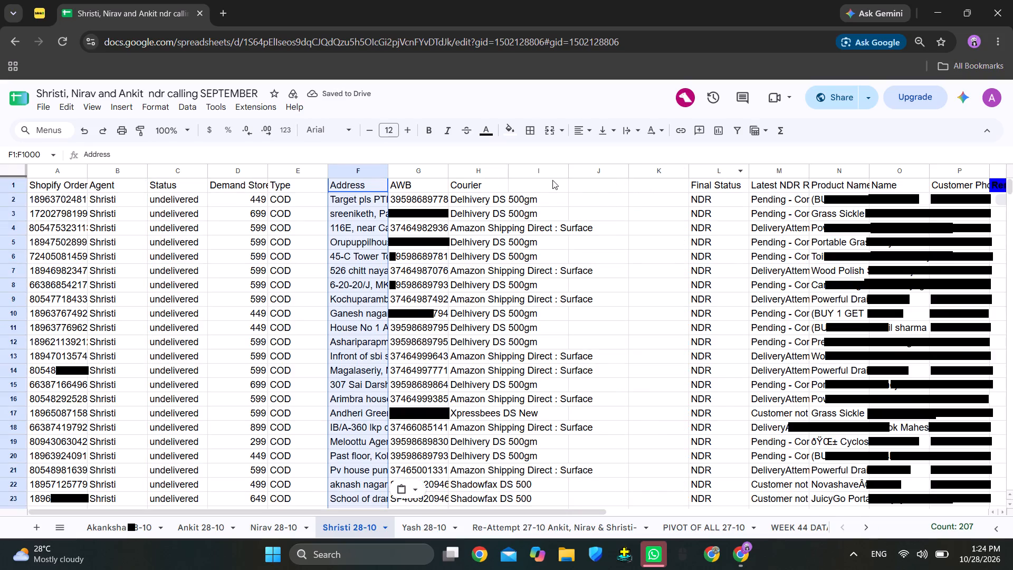
Move the Courier column from column H into the empty column J.
{"action": "left_click", "coordinate": [476, 169]}
{"action": "key", "text": "ctrl+x"}
{"action": "left_click", "coordinate": [609, 183]}
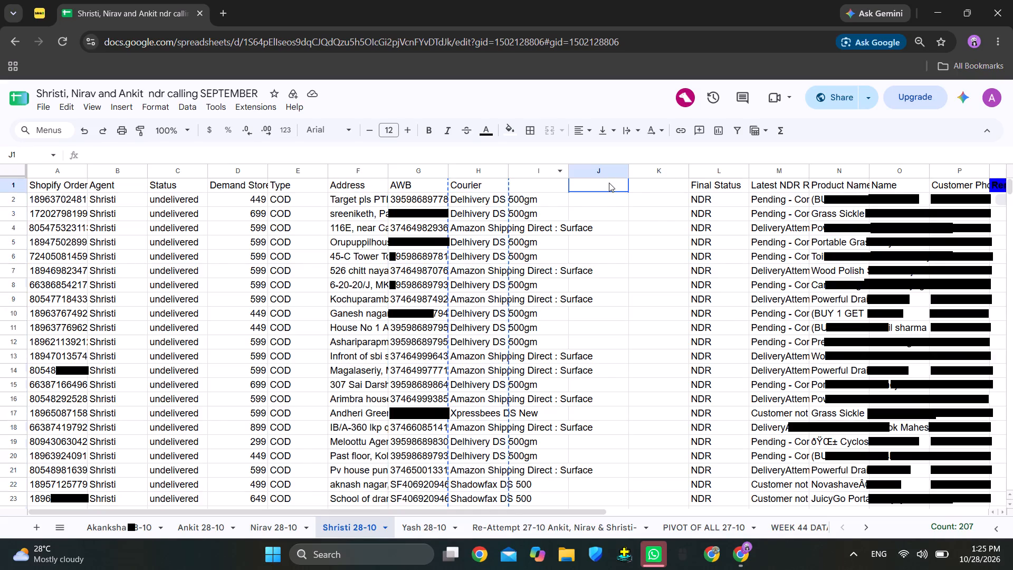
{"action": "key", "text": "ctrl+v"}
Move the Final Status column into the empty column H directly after AWB.
{"action": "left_click", "coordinate": [715, 172]}
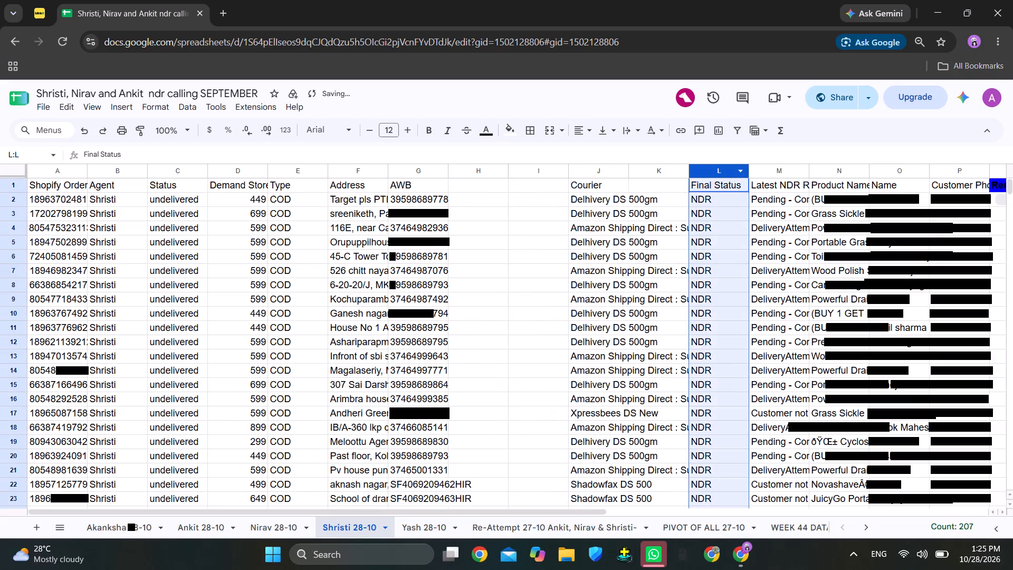
{"action": "key", "text": "ctrl+x"}
{"action": "left_click", "coordinate": [485, 189]}
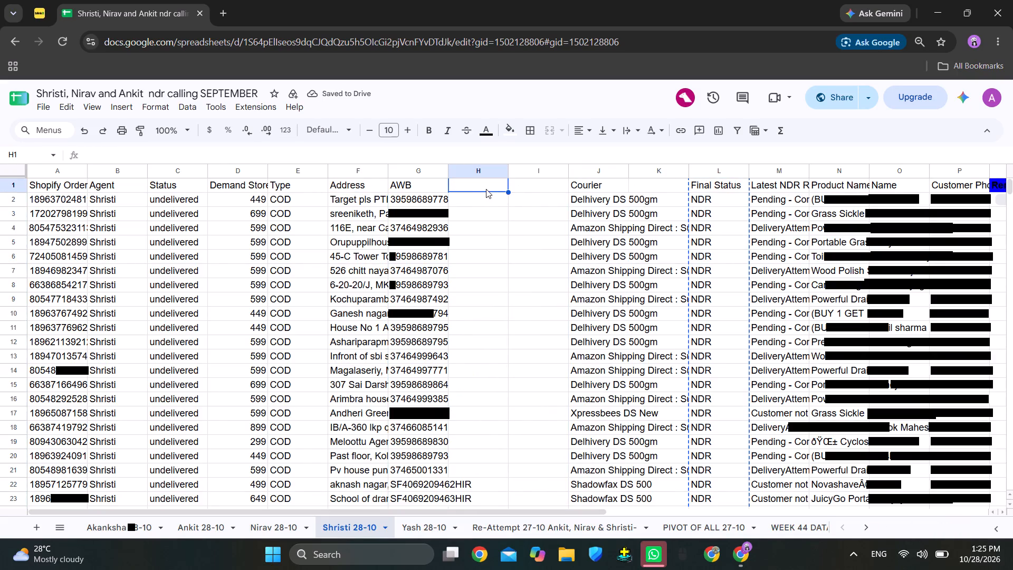
{"action": "key", "text": "ctrl+v"}
Move the Latest NDR Reason column one column earlier, into the empty column L.
{"action": "left_click", "coordinate": [786, 173]}
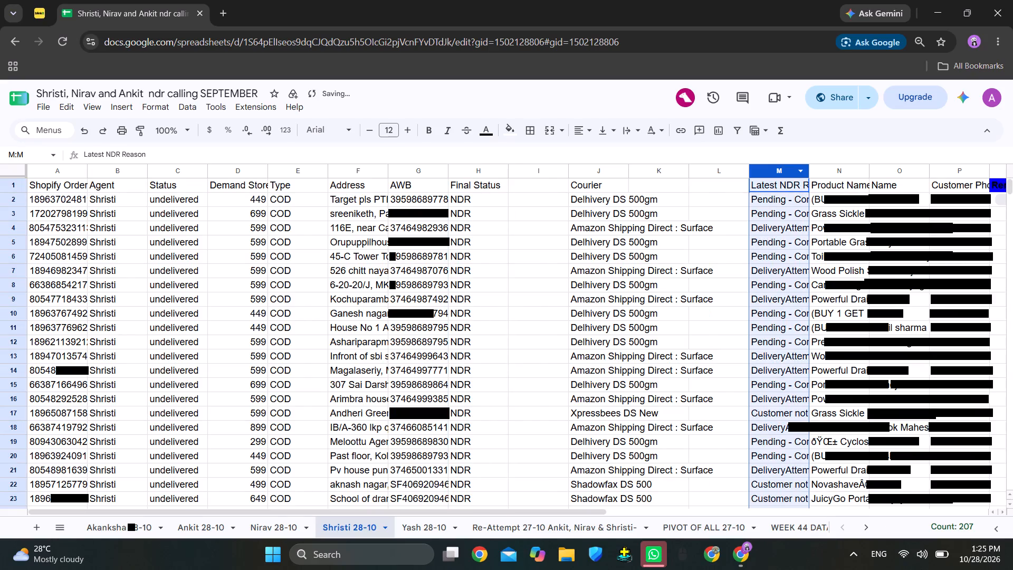
{"action": "key", "text": "ctrl+x"}
{"action": "left_click", "coordinate": [713, 188]}
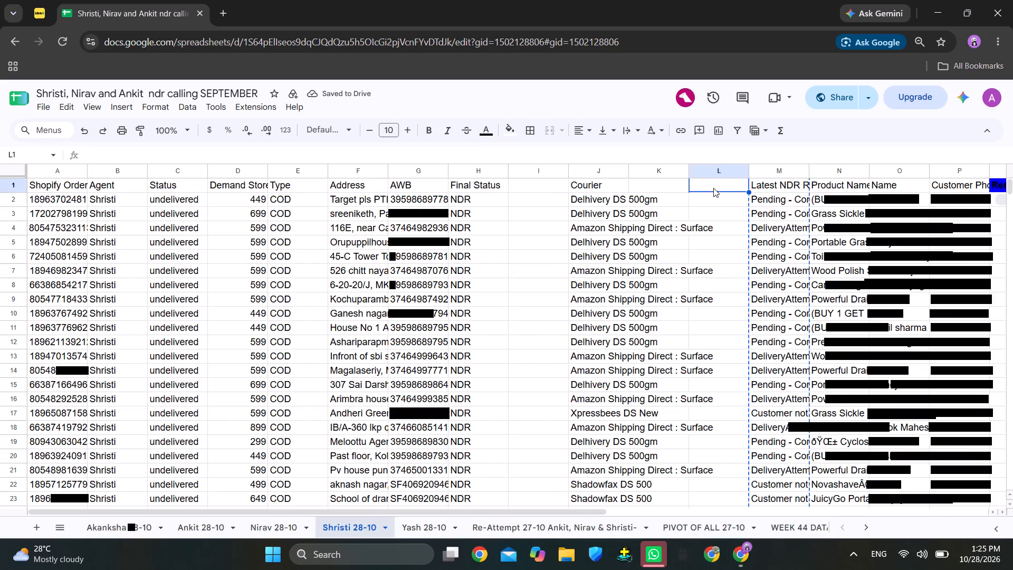
{"action": "key", "text": "ctrl+v"}
Move the AWB column into the empty column M between Latest NDR Reason and Product Name.
{"action": "left_click", "coordinate": [413, 173]}
{"action": "key", "text": "ctrl+x"}
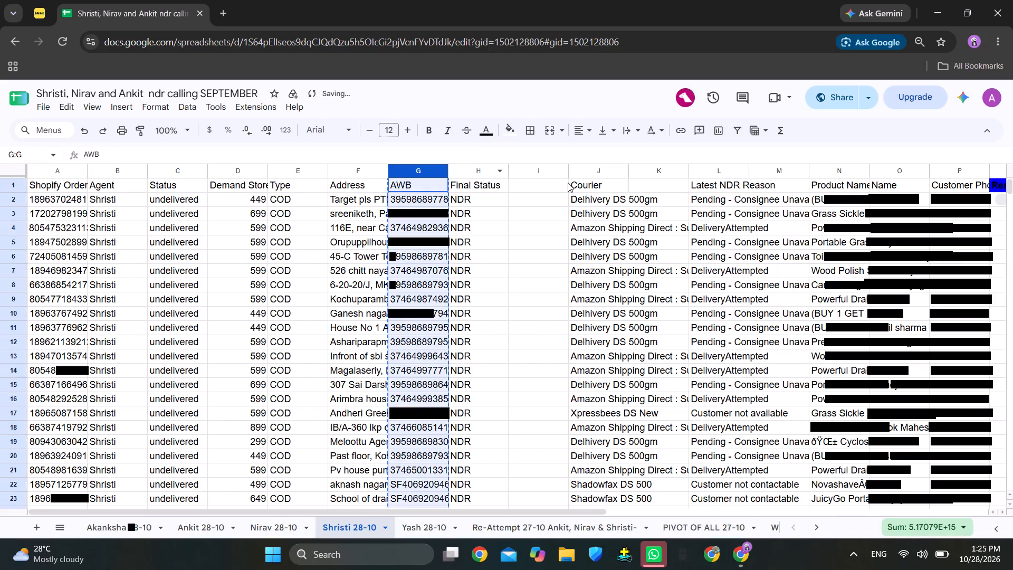
{"action": "left_click", "coordinate": [795, 185]}
{"action": "key", "text": "ctrl+v"}
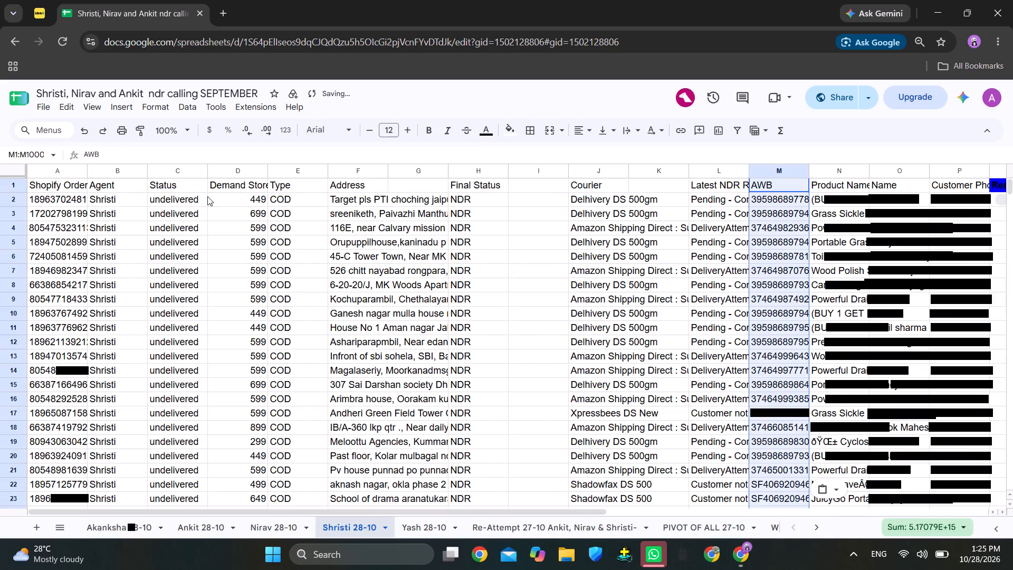
Make the whole header row of the Shristi 28-10 sheet bold.
{"action": "left_click", "coordinate": [11, 184]}
{"action": "key", "text": "ctrl+b"}
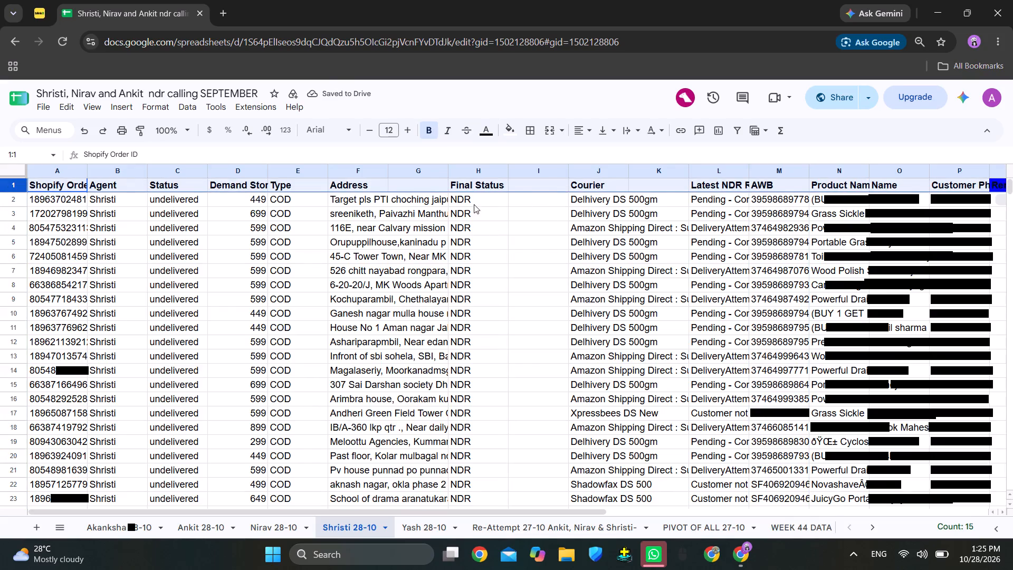
Move the Address column into the empty column I between Final Status and Courier.
{"action": "left_click", "coordinate": [350, 170]}
{"action": "key", "text": "ctrl+x"}
{"action": "left_click", "coordinate": [556, 185]}
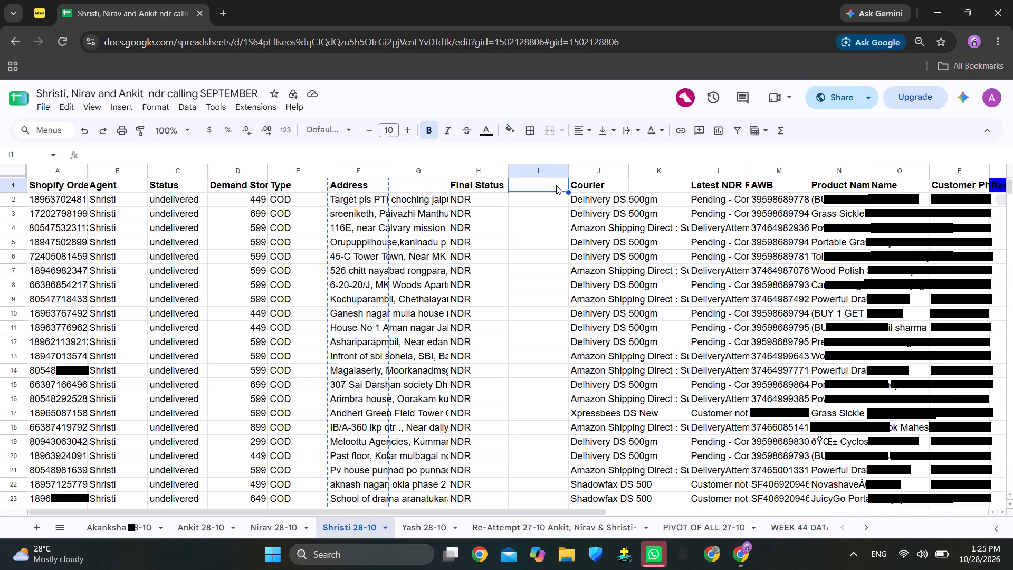
{"action": "key", "text": "ctrl+v"}
Delete the blank column between Courier and Latest NDR Reason and the two blank columns between Type and Final Status.
{"action": "right_click", "coordinate": [658, 168]}
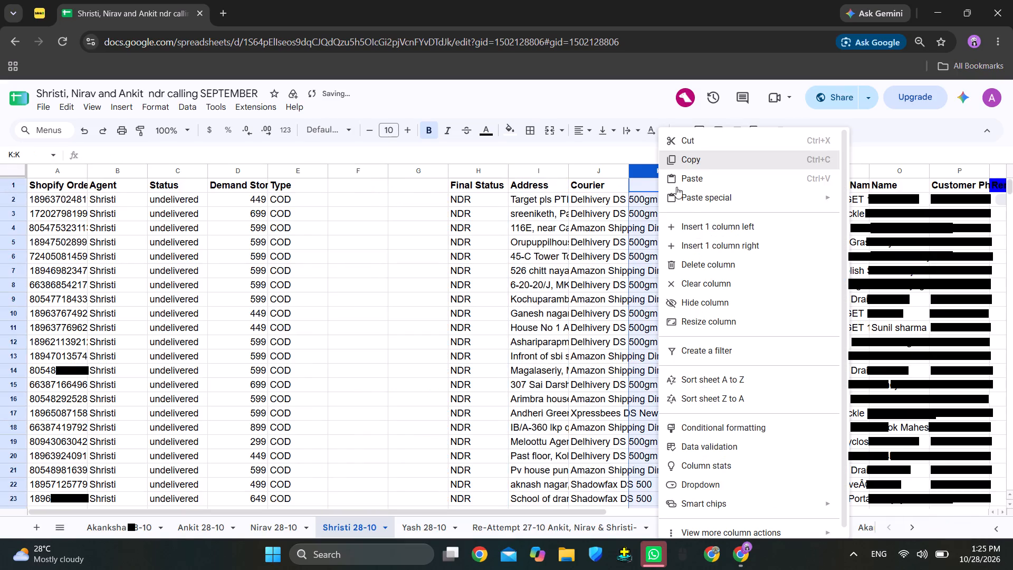
{"action": "left_click", "coordinate": [715, 261]}
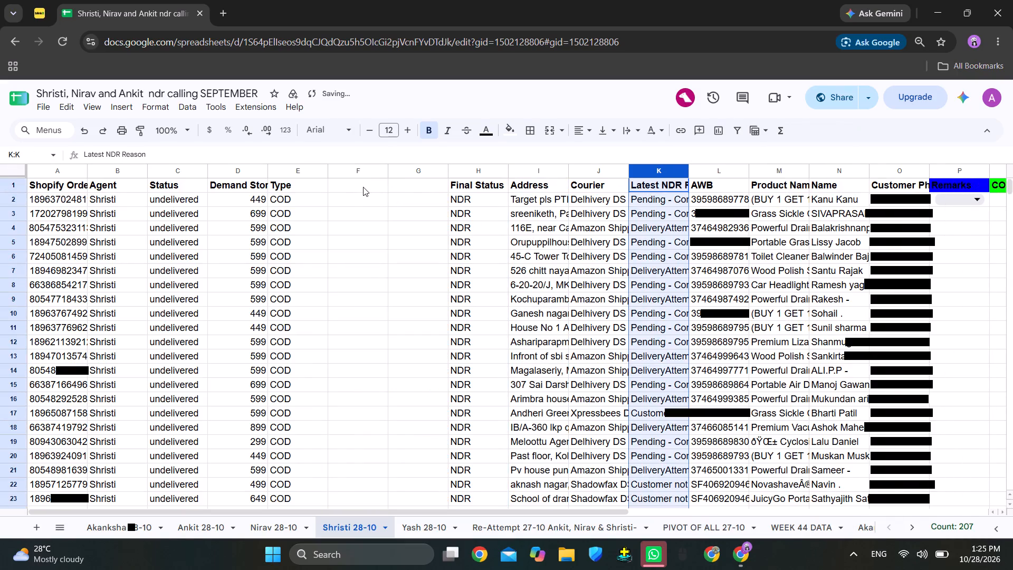
{"action": "left_click_drag", "start_coordinate": [343, 169], "coordinate": [394, 168]}
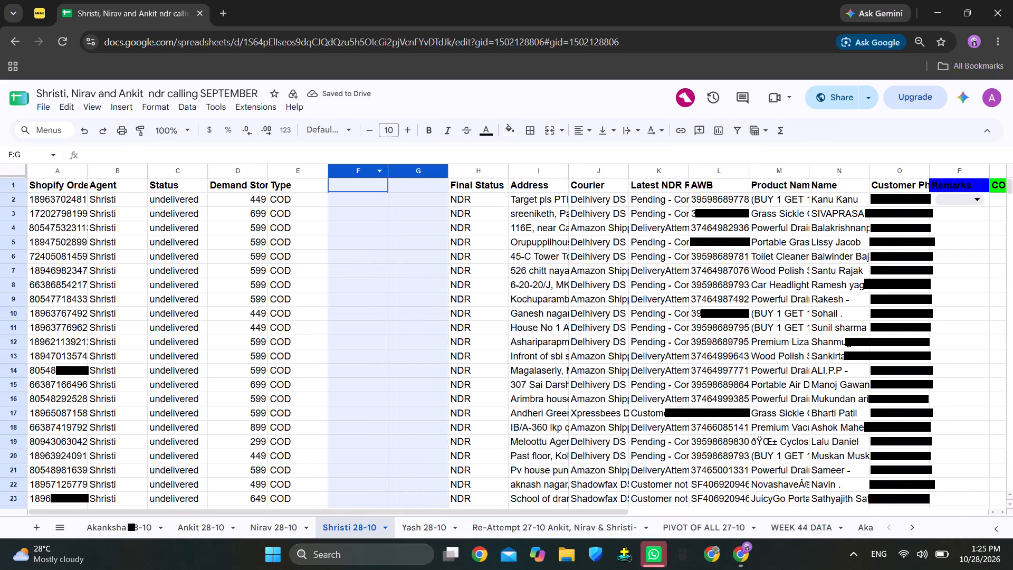
{"action": "left_click_drag", "start_coordinate": [394, 168], "coordinate": [403, 168]}
{"action": "right_click", "coordinate": [417, 175]}
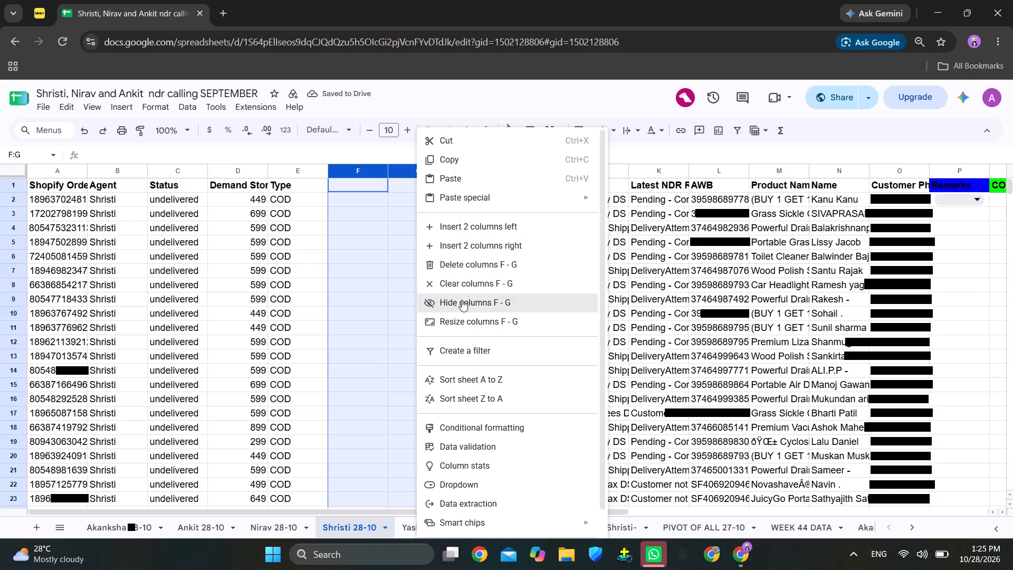
{"action": "left_click", "coordinate": [478, 263]}
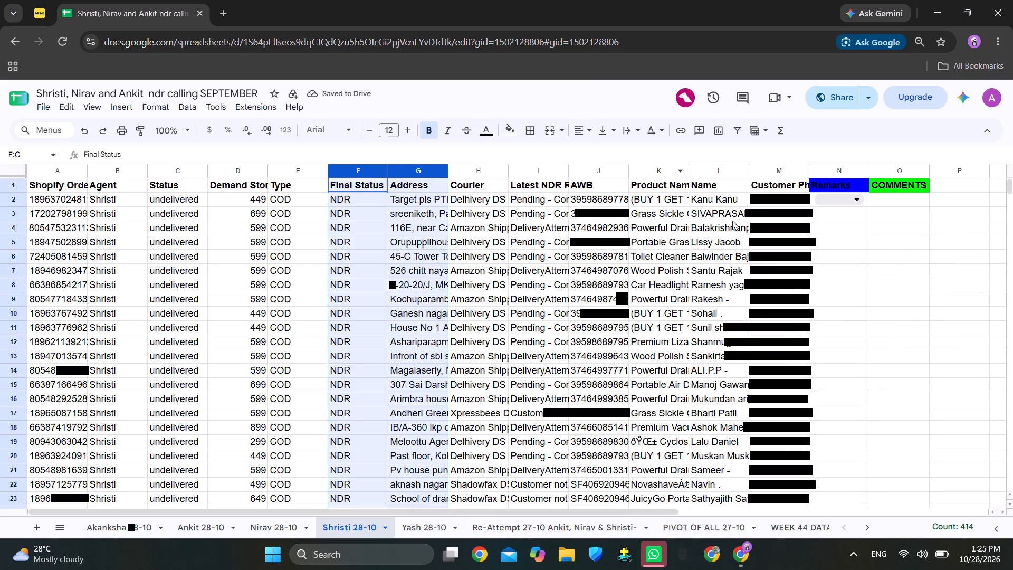
Widen the Customer Phone column slightly and the Product Name column to about three times its width.
{"action": "left_click", "coordinate": [809, 174]}
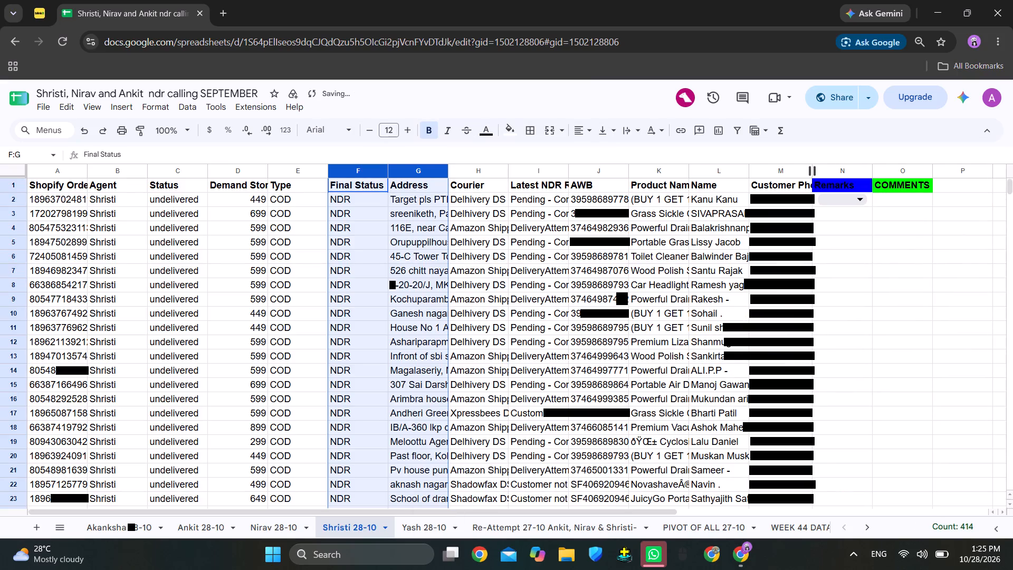
{"action": "left_click", "coordinate": [812, 173]}
{"action": "left_click", "coordinate": [814, 173]}
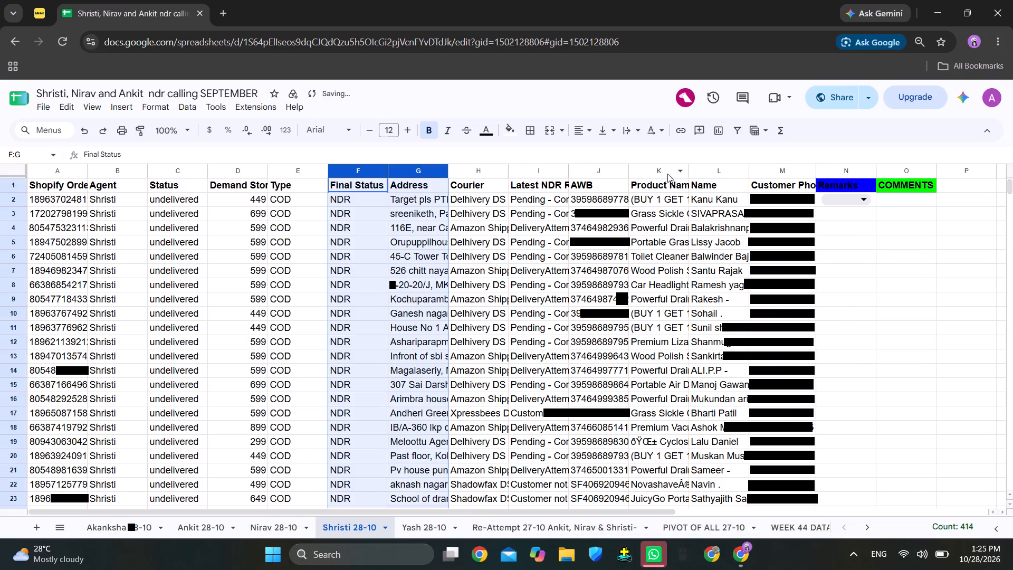
{"action": "left_click_drag", "start_coordinate": [690, 168], "coordinate": [812, 167]}
Widen the Address column to about twice its width.
{"action": "left_click", "coordinate": [415, 172]}
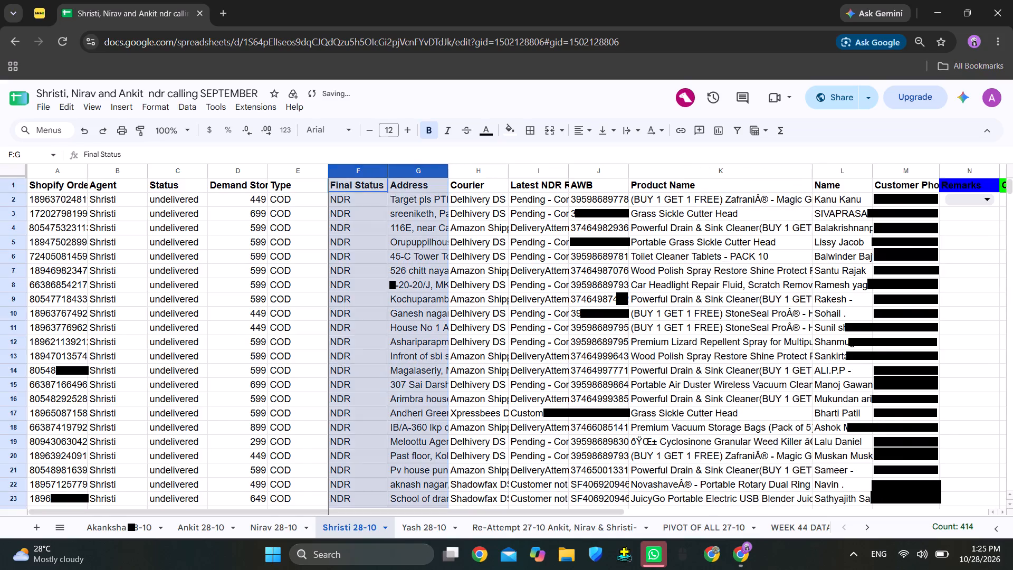
{"action": "left_click", "coordinate": [477, 175]}
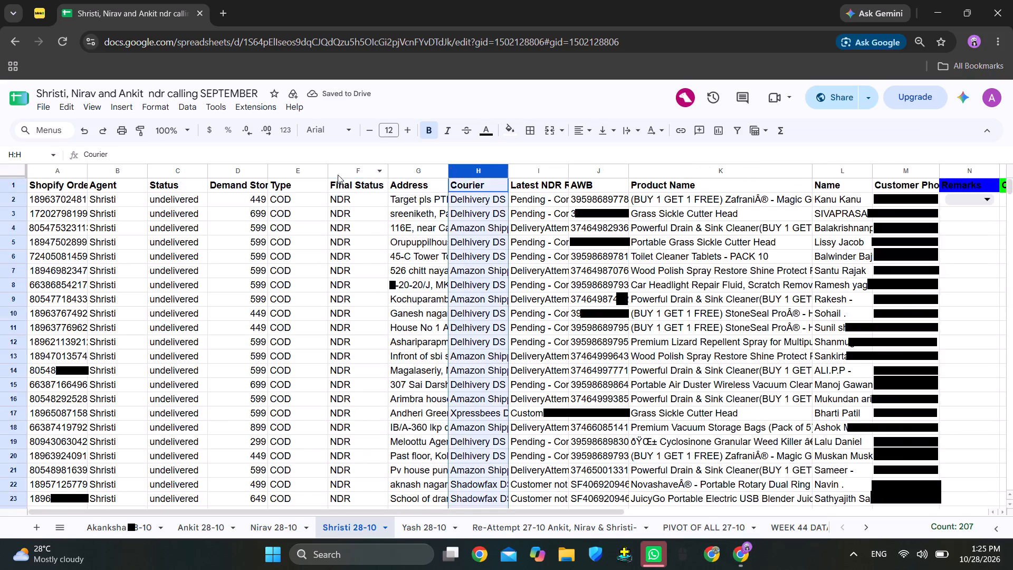
{"action": "left_click", "coordinate": [255, 206]}
{"action": "left_click_drag", "start_coordinate": [446, 172], "coordinate": [450, 172]}
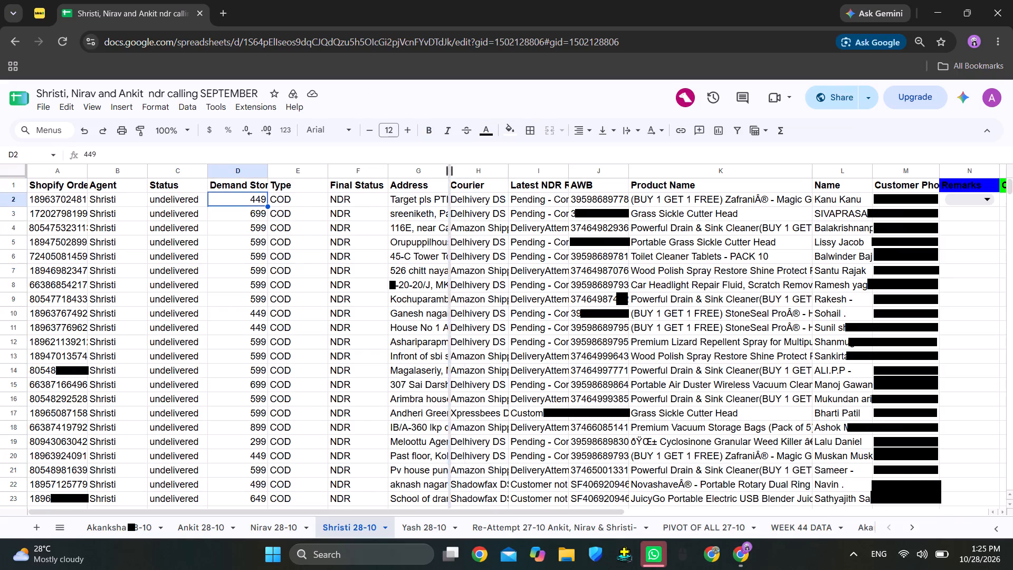
{"action": "left_click_drag", "start_coordinate": [450, 172], "coordinate": [518, 172]}
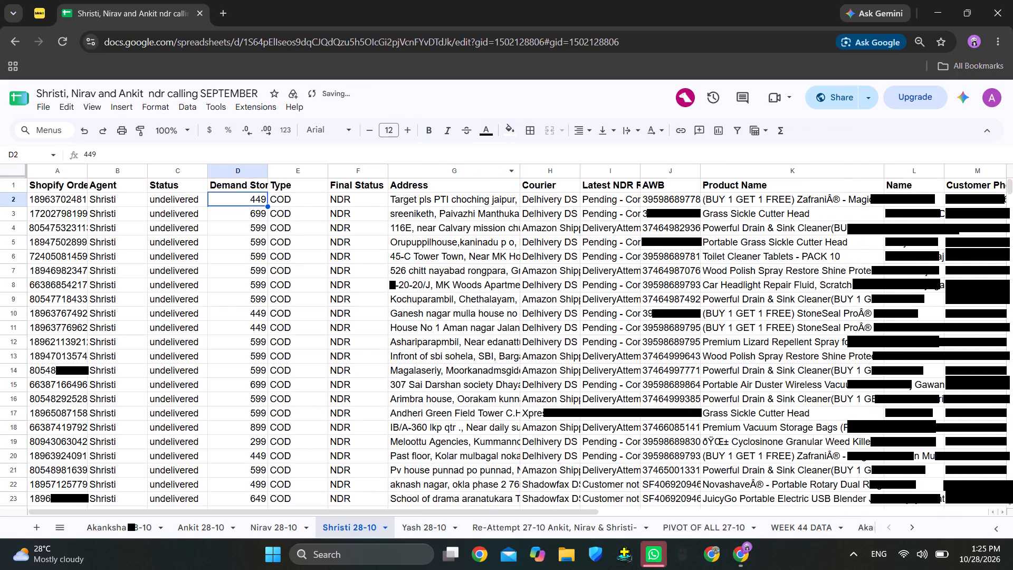
Right-align the whole Address column.
{"action": "left_click", "coordinate": [473, 166]}
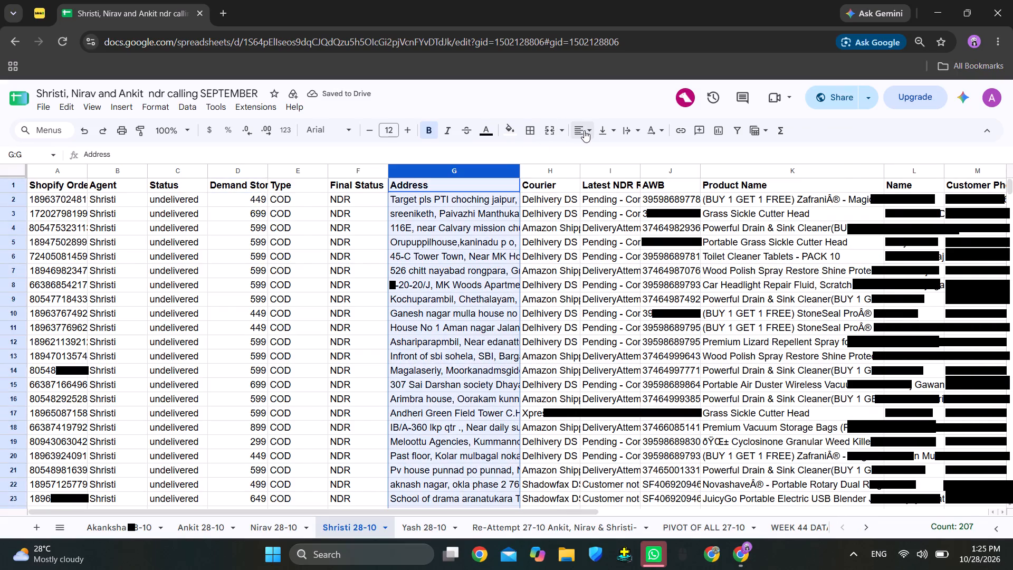
{"action": "left_click", "coordinate": [584, 130]}
{"action": "left_click", "coordinate": [619, 157]}
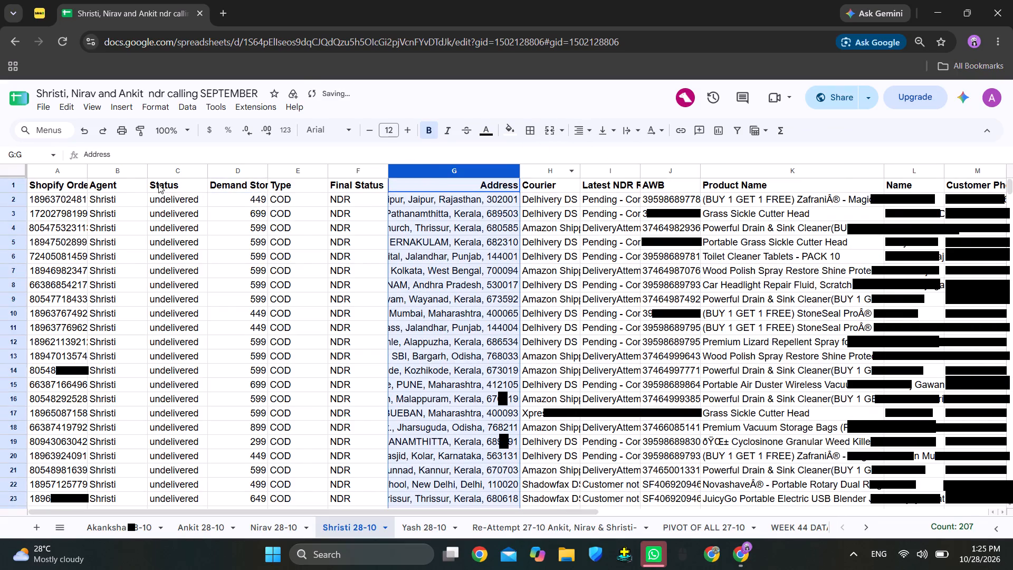
Narrow the Demand Store, Type, Final Status and Agent columns to a little over half their width.
{"action": "left_click", "coordinate": [133, 173]}
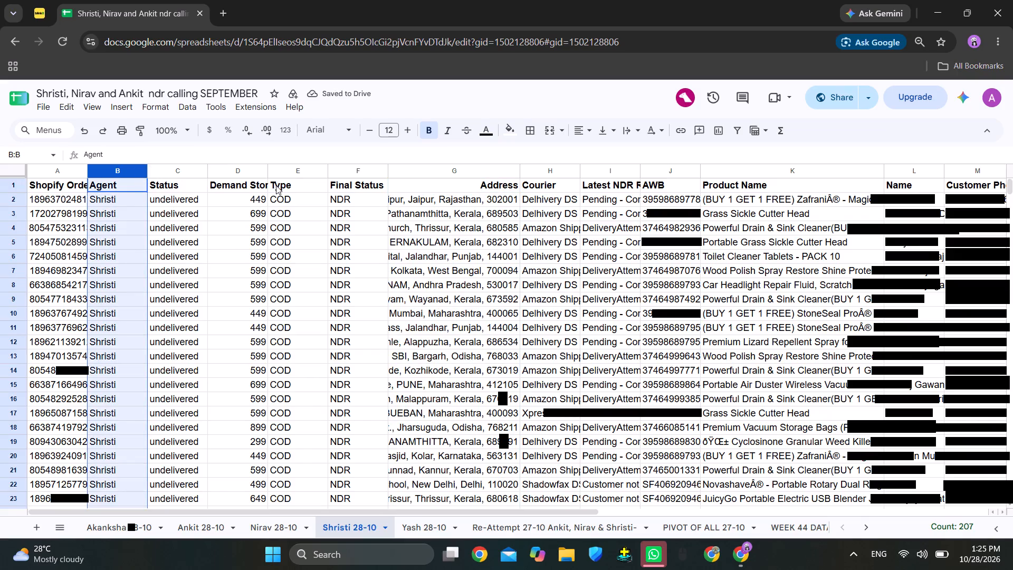
{"action": "left_click_drag", "start_coordinate": [269, 166], "coordinate": [254, 165]}
{"action": "left_click", "coordinate": [196, 252]}
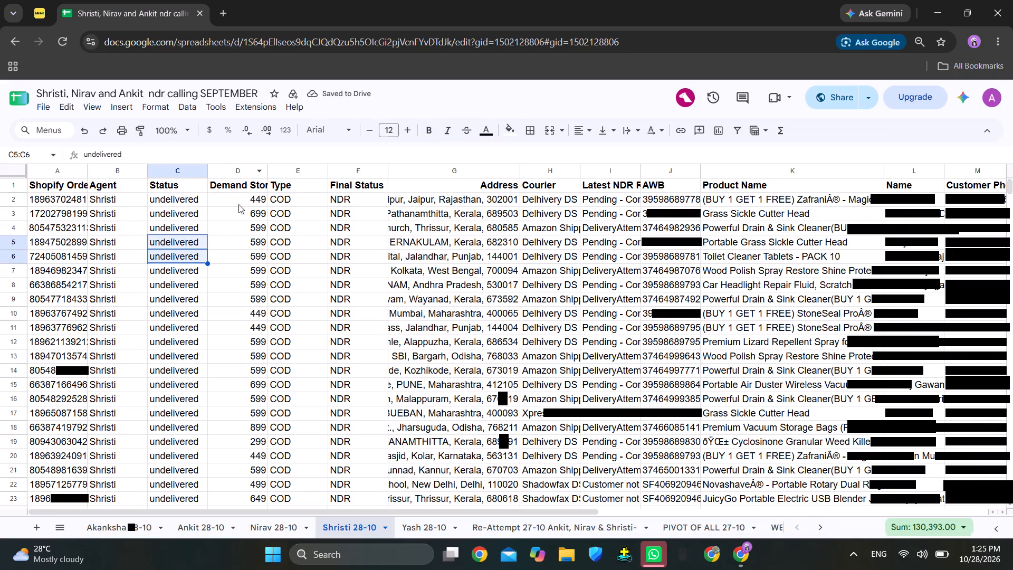
{"action": "left_click_drag", "start_coordinate": [269, 169], "coordinate": [242, 169]}
{"action": "left_click_drag", "start_coordinate": [301, 168], "coordinate": [273, 165]}
{"action": "left_click_drag", "start_coordinate": [333, 169], "coordinate": [309, 170]}
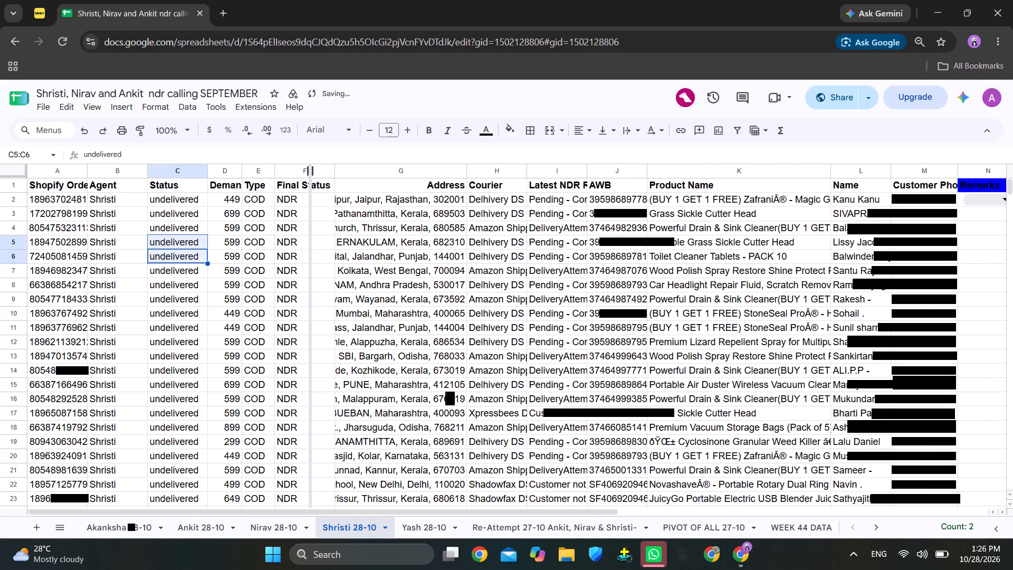
{"action": "left_click_drag", "start_coordinate": [147, 166], "coordinate": [125, 166]}
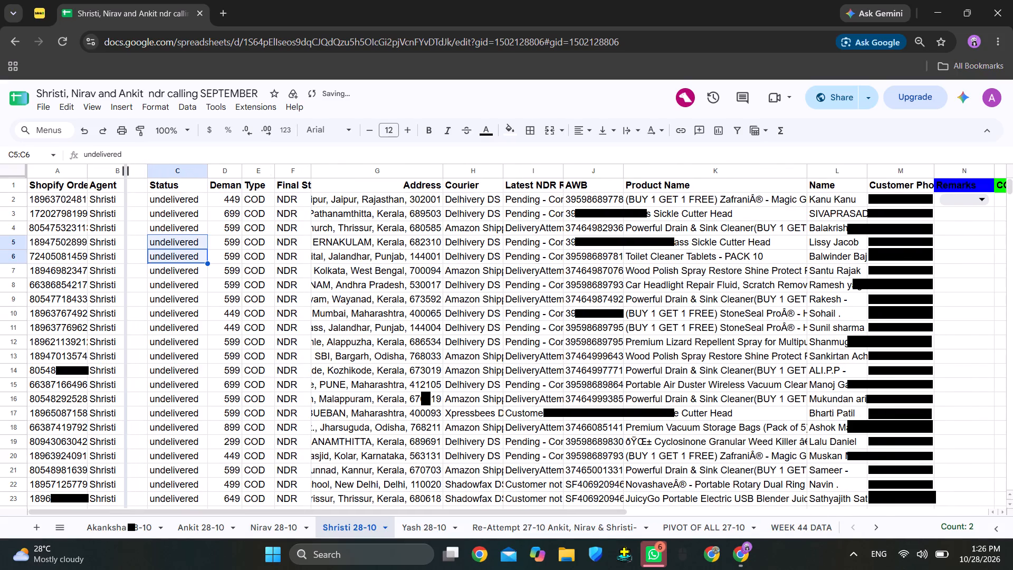
{"action": "left_click_drag", "start_coordinate": [125, 166], "coordinate": [126, 166]}
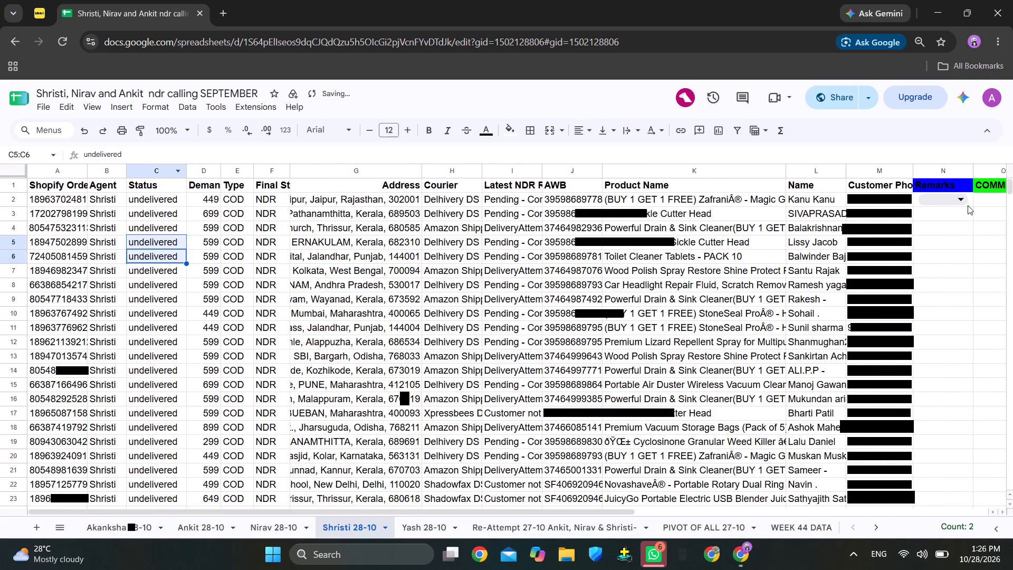
Fill the Remarks dropdown from N2 down to the last data row, N207.
{"action": "left_click", "coordinate": [951, 199]}
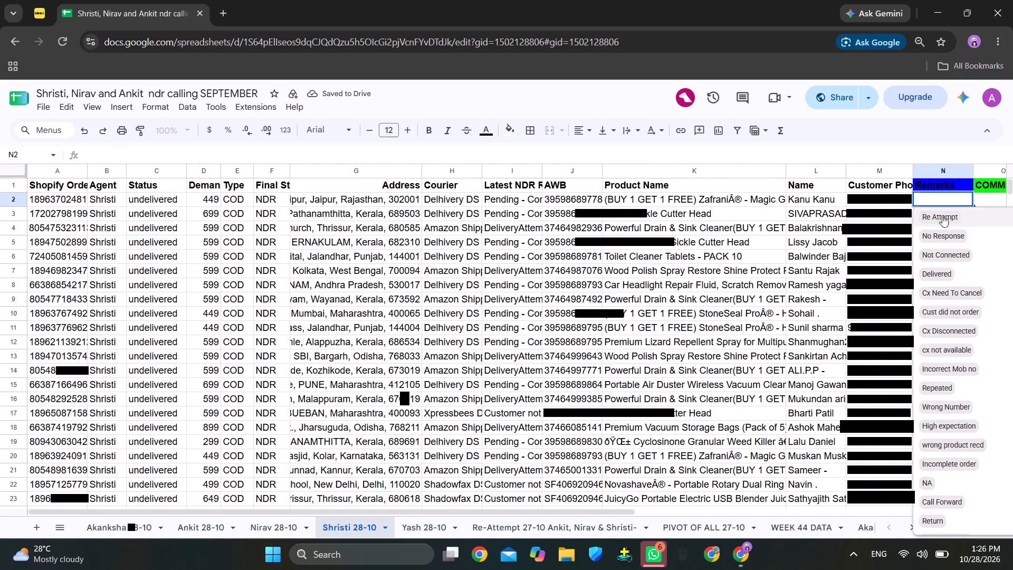
{"action": "left_click", "coordinate": [996, 197]}
{"action": "key", "text": "Left"}
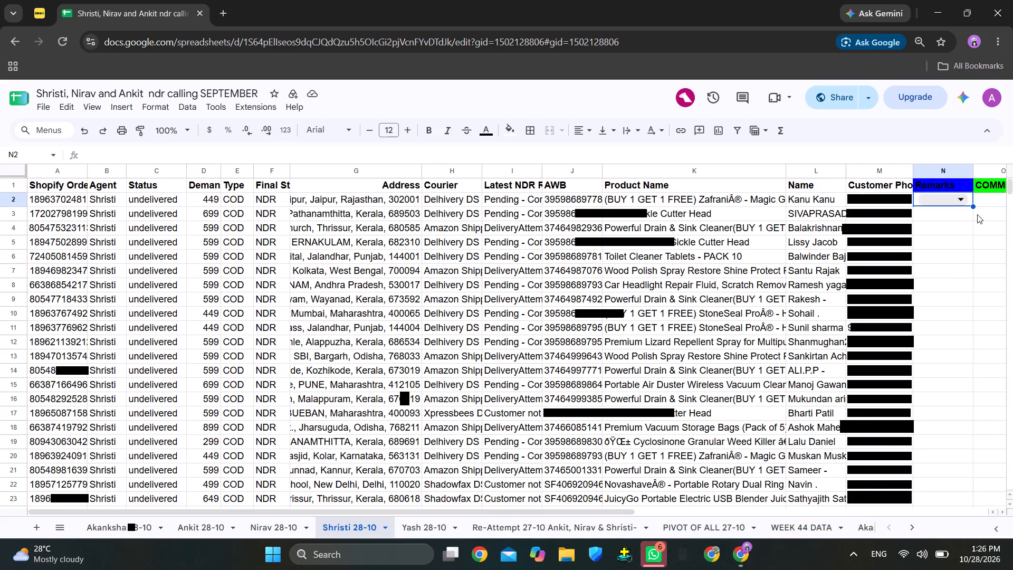
{"action": "left_click_drag", "start_coordinate": [975, 207], "coordinate": [964, 569]}
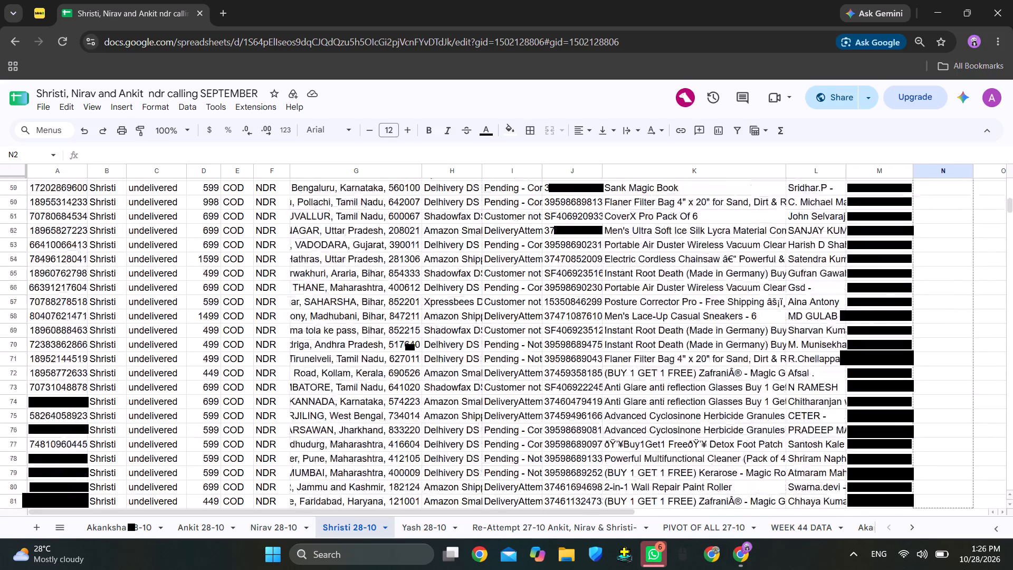
{"action": "left_click_drag", "start_coordinate": [964, 569], "coordinate": [969, 536]}
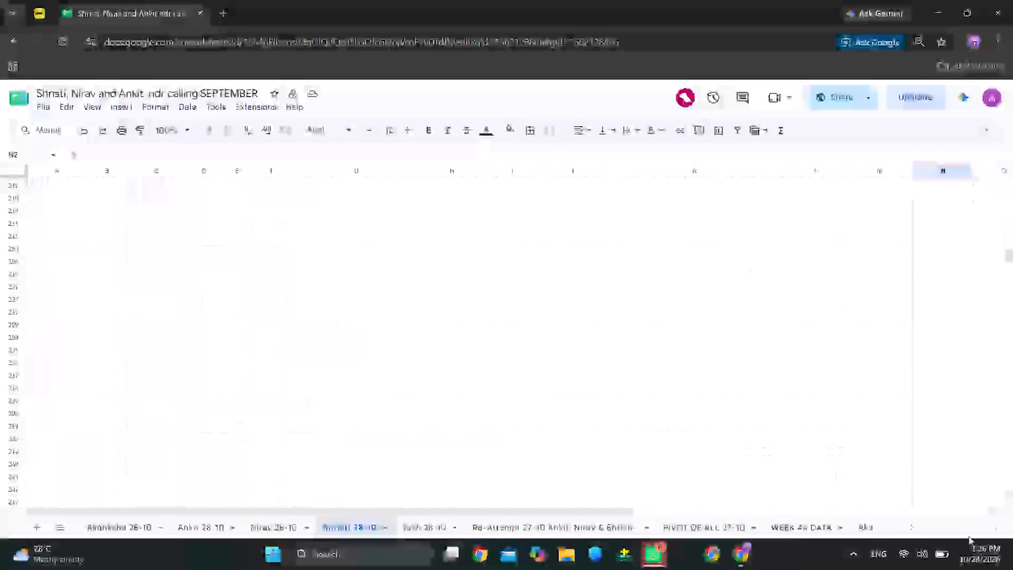
{"action": "left_click_drag", "start_coordinate": [969, 536], "coordinate": [938, 321]}
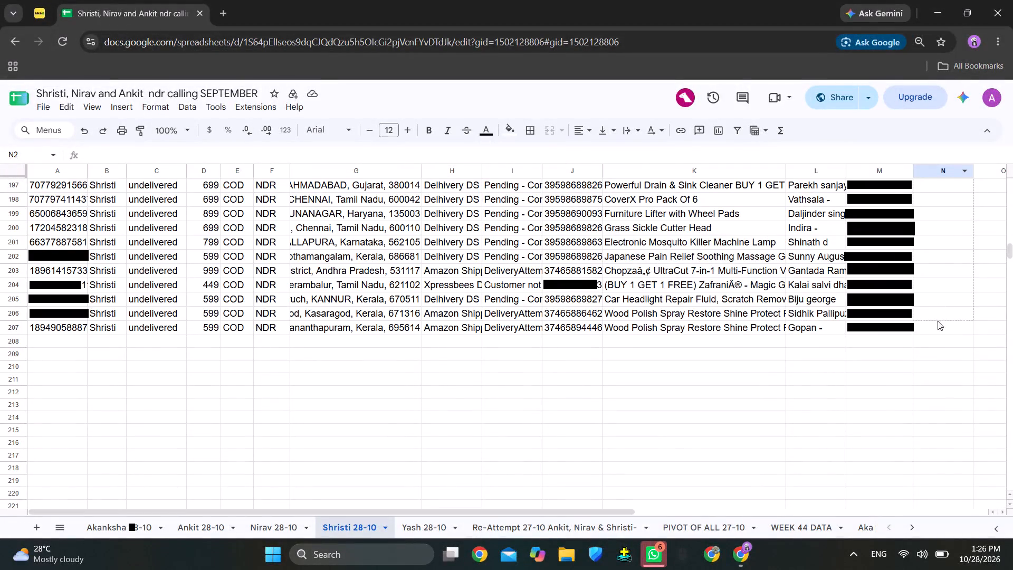
{"action": "left_click_drag", "start_coordinate": [938, 321], "coordinate": [938, 325]}
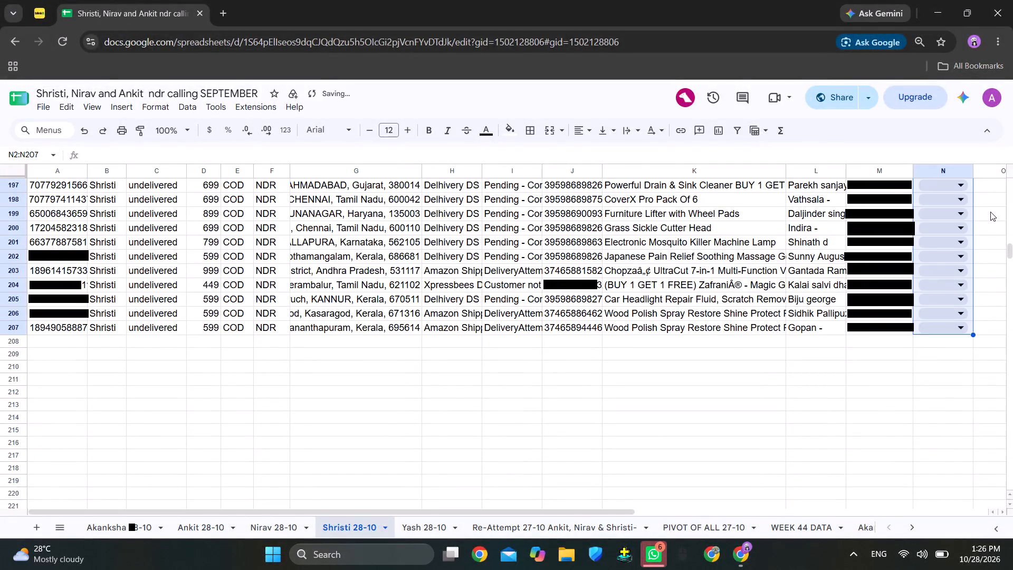
Look over the Remarks dropdowns from the last data row back up to the header row.
{"action": "scroll", "coordinate": [911, 290], "scroll_direction": "up", "scroll_amount": 1}
{"action": "scroll", "coordinate": [911, 290], "scroll_direction": "down", "scroll_amount": 1}
{"action": "scroll", "coordinate": [911, 290], "scroll_direction": "up", "scroll_amount": 6}
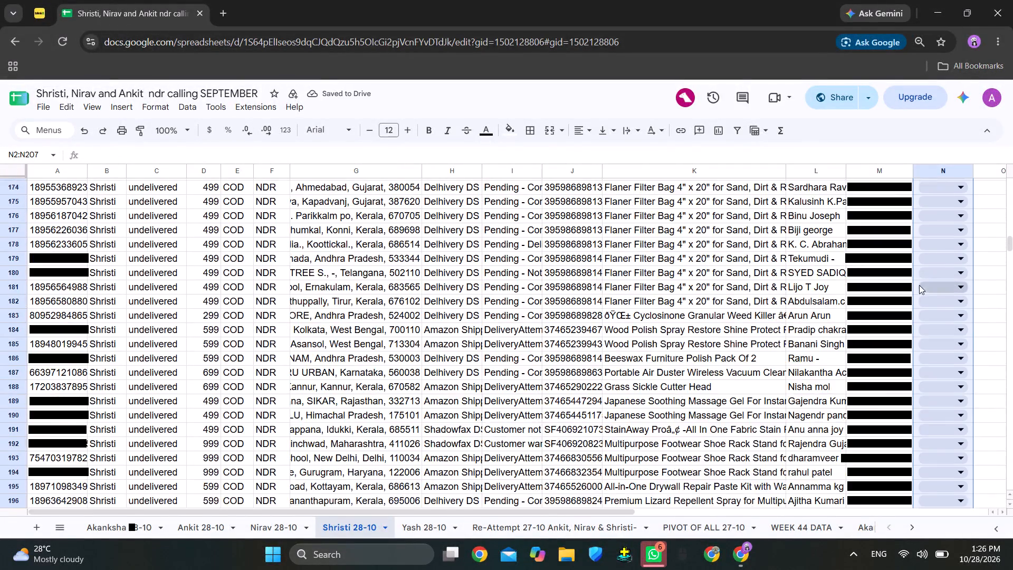
{"action": "scroll", "coordinate": [919, 285], "scroll_direction": "up", "scroll_amount": 5}
{"action": "scroll", "coordinate": [898, 284], "scroll_direction": "down", "scroll_amount": 1}
{"action": "scroll", "coordinate": [798, 286], "scroll_direction": "up", "scroll_amount": 5}
{"action": "scroll", "coordinate": [802, 289], "scroll_direction": "down", "scroll_amount": 1}
{"action": "scroll", "coordinate": [802, 289], "scroll_direction": "up", "scroll_amount": 8}
{"action": "scroll", "coordinate": [809, 282], "scroll_direction": "down", "scroll_amount": 1}
{"action": "scroll", "coordinate": [809, 282], "scroll_direction": "up", "scroll_amount": 2}
{"action": "scroll", "coordinate": [809, 282], "scroll_direction": "down", "scroll_amount": 1}
{"action": "scroll", "coordinate": [809, 281], "scroll_direction": "up", "scroll_amount": 1}
{"action": "scroll", "coordinate": [809, 281], "scroll_direction": "down", "scroll_amount": 2}
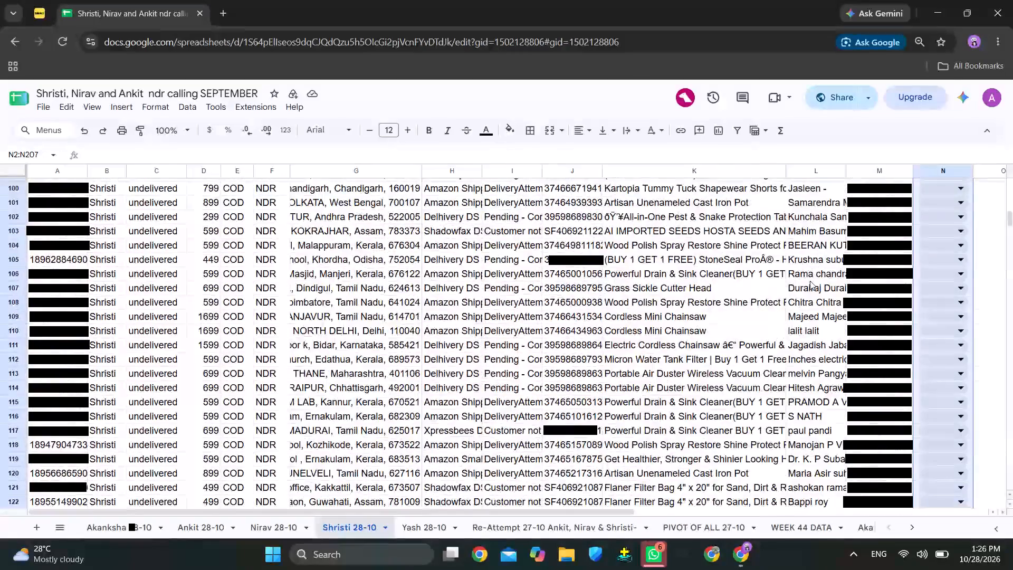
{"action": "scroll", "coordinate": [810, 281], "scroll_direction": "up", "scroll_amount": 1}
{"action": "scroll", "coordinate": [810, 281], "scroll_direction": "down", "scroll_amount": 1}
{"action": "scroll", "coordinate": [810, 281], "scroll_direction": "up", "scroll_amount": 10}
{"action": "scroll", "coordinate": [814, 270], "scroll_direction": "down", "scroll_amount": 1}
{"action": "scroll", "coordinate": [831, 241], "scroll_direction": "up", "scroll_amount": 4}
{"action": "scroll", "coordinate": [830, 241], "scroll_direction": "down", "scroll_amount": 1}
{"action": "scroll", "coordinate": [830, 240], "scroll_direction": "up", "scroll_amount": 3}
{"action": "scroll", "coordinate": [782, 257], "scroll_direction": "down", "scroll_amount": 2}
{"action": "scroll", "coordinate": [773, 268], "scroll_direction": "up", "scroll_amount": 12}
{"action": "scroll", "coordinate": [687, 273], "scroll_direction": "down", "scroll_amount": 1}
{"action": "scroll", "coordinate": [688, 273], "scroll_direction": "up", "scroll_amount": 3}
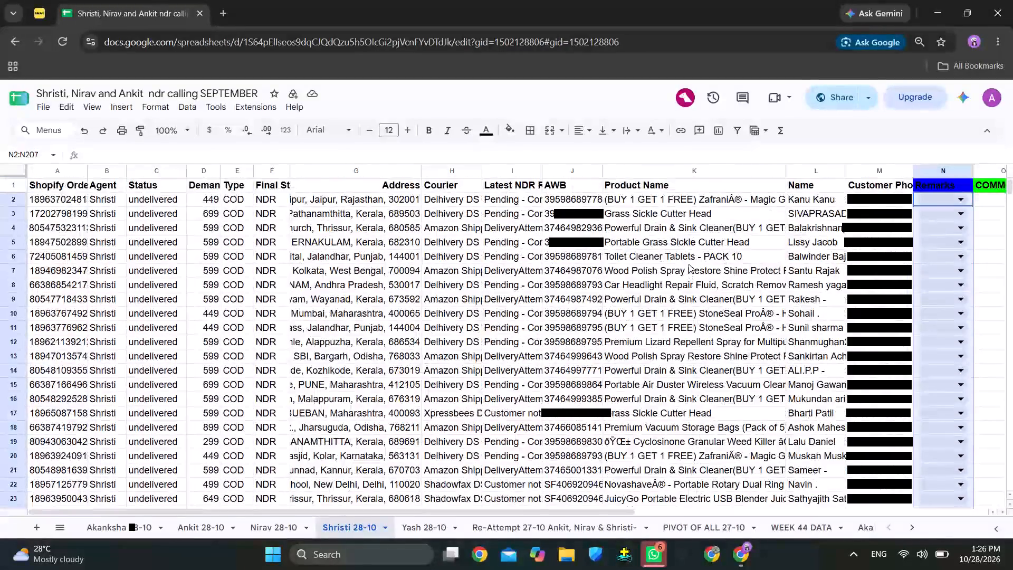
{"action": "scroll", "coordinate": [689, 264], "scroll_direction": "up", "scroll_amount": 6}
{"action": "scroll", "coordinate": [692, 262], "scroll_direction": "down", "scroll_amount": 1}
{"action": "scroll", "coordinate": [692, 261], "scroll_direction": "up", "scroll_amount": 2}
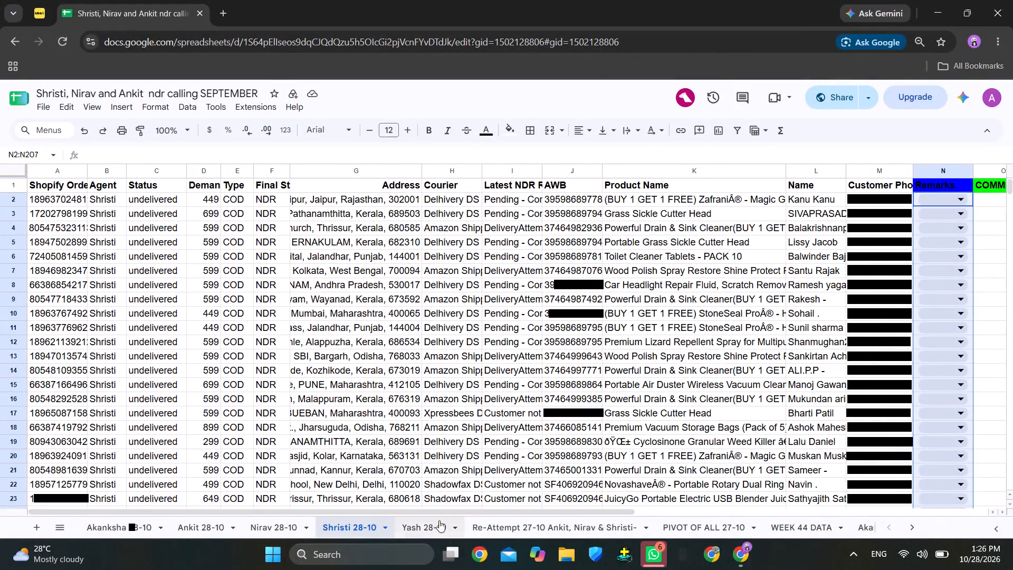
Make the header row of the Ankit 28-10 sheet bold.
{"action": "left_click", "coordinate": [195, 527]}
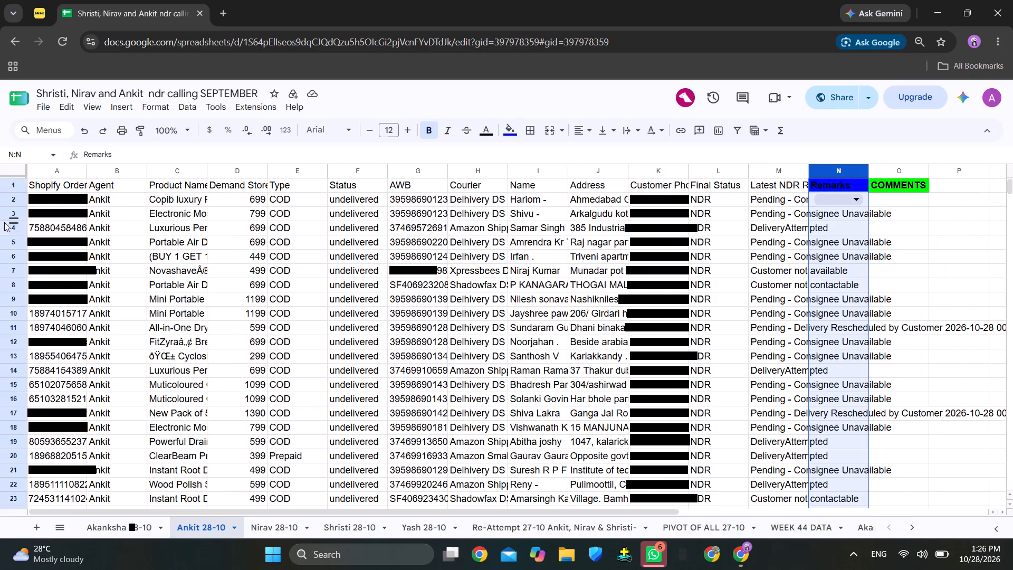
{"action": "left_click", "coordinate": [19, 182]}
{"action": "key", "text": "ctrl+b"}
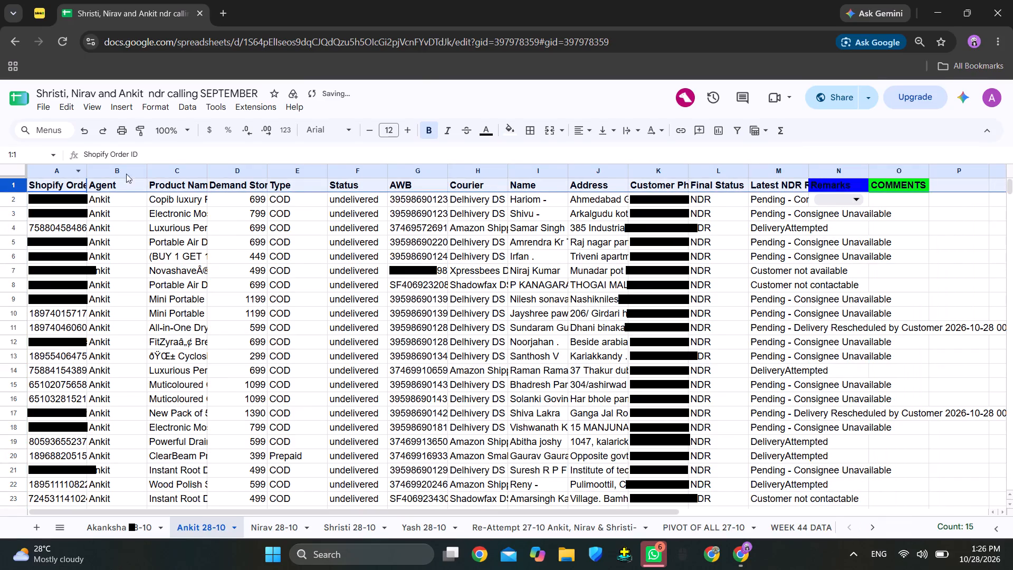
Insert three blank columns between Latest NDR Reason and Remarks.
{"action": "right_click", "coordinate": [772, 169]}
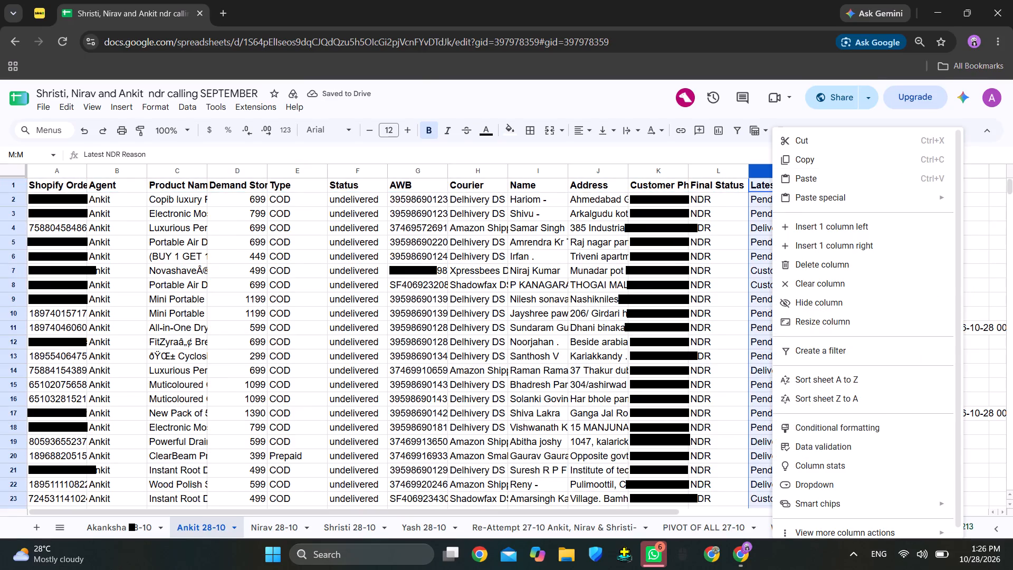
{"action": "left_click", "coordinate": [830, 241]}
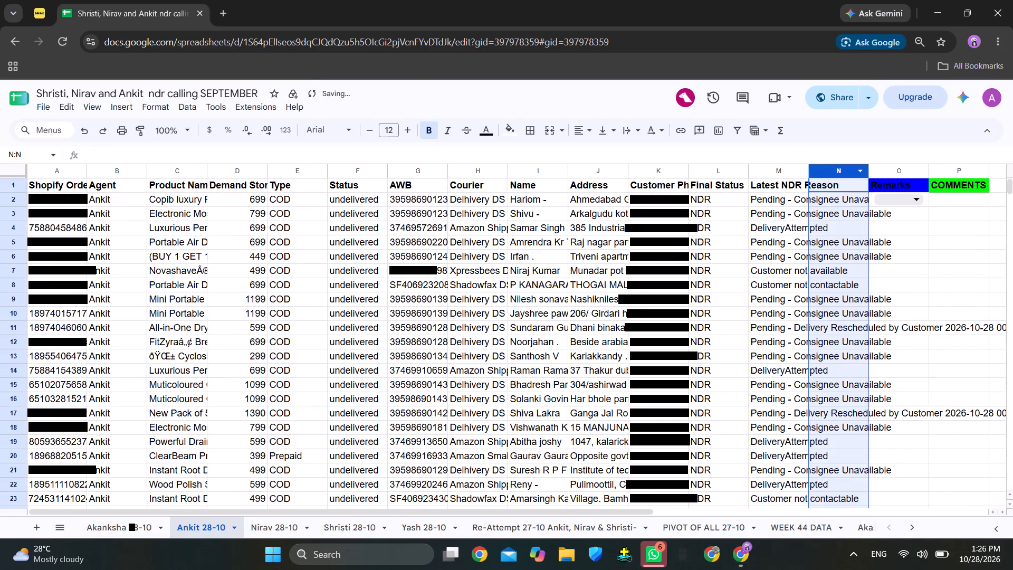
{"action": "right_click", "coordinate": [827, 171]}
{"action": "left_click", "coordinate": [874, 248]}
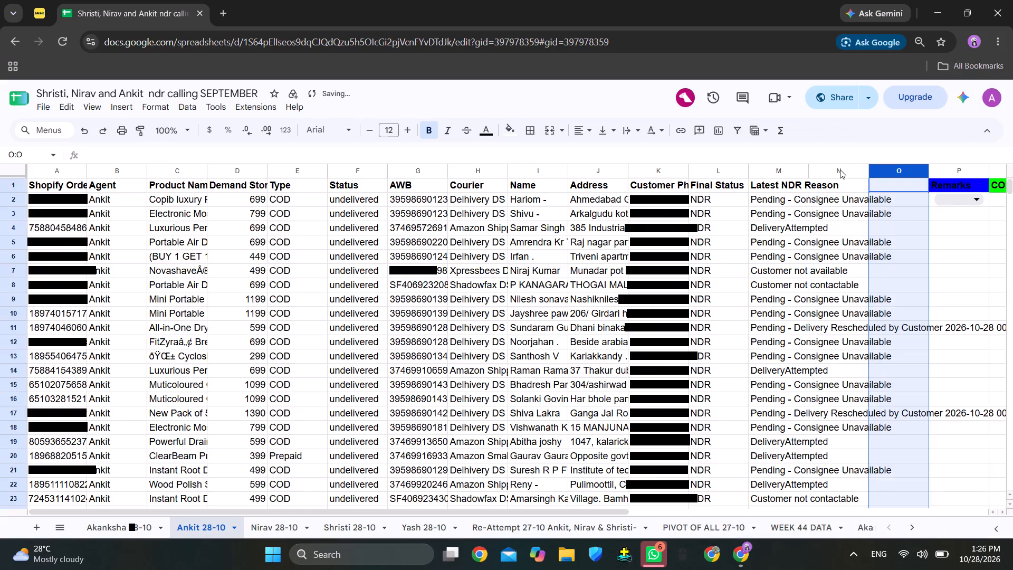
{"action": "right_click", "coordinate": [839, 169]}
{"action": "left_click", "coordinate": [878, 242]}
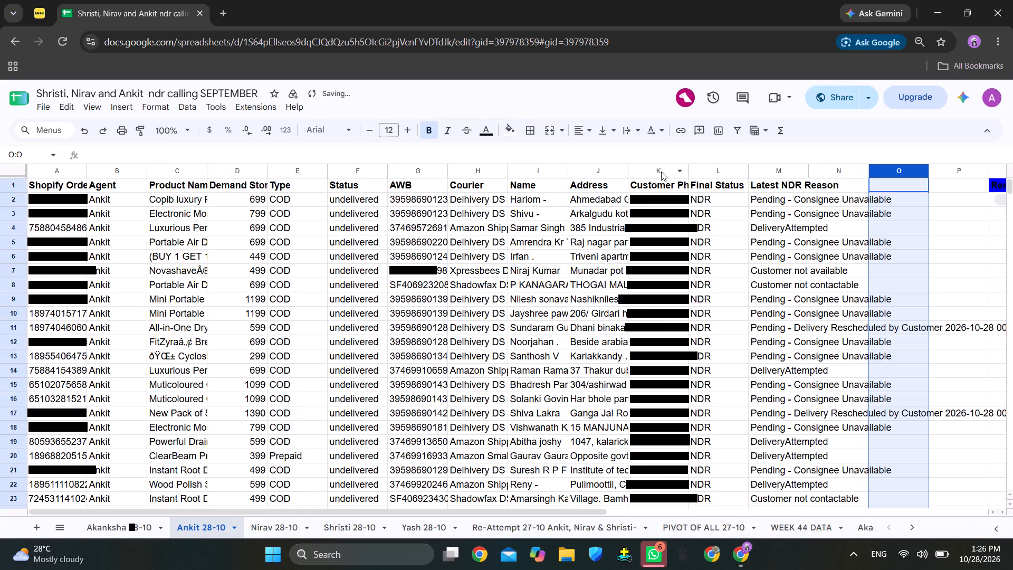
Move the Customer Phone column into blank column P and the Name column into blank column O, before Remarks.
{"action": "left_click", "coordinate": [662, 172]}
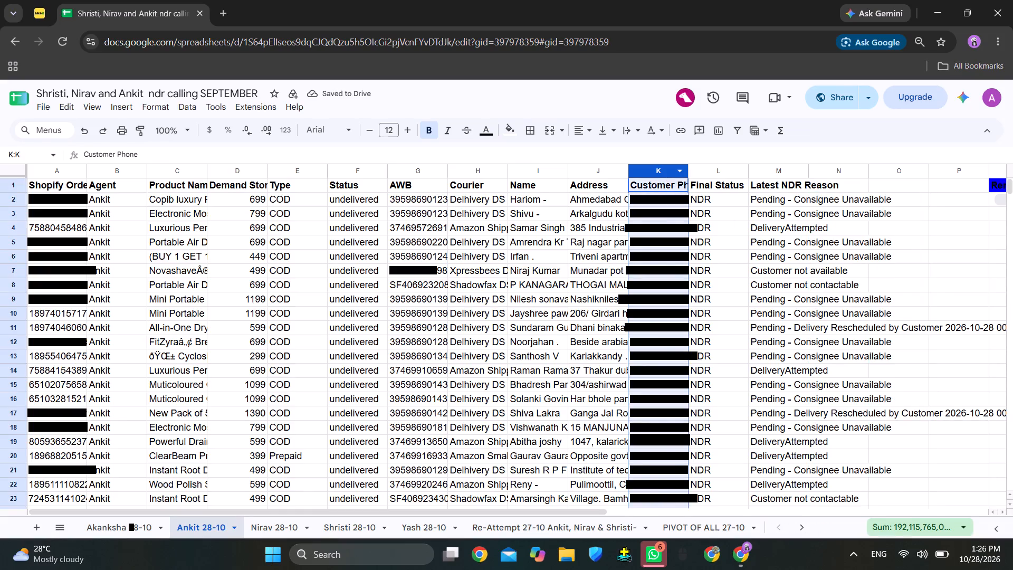
{"action": "key", "text": "ctrl+x"}
{"action": "left_click", "coordinate": [951, 184]}
{"action": "key", "text": "ctrl+v"}
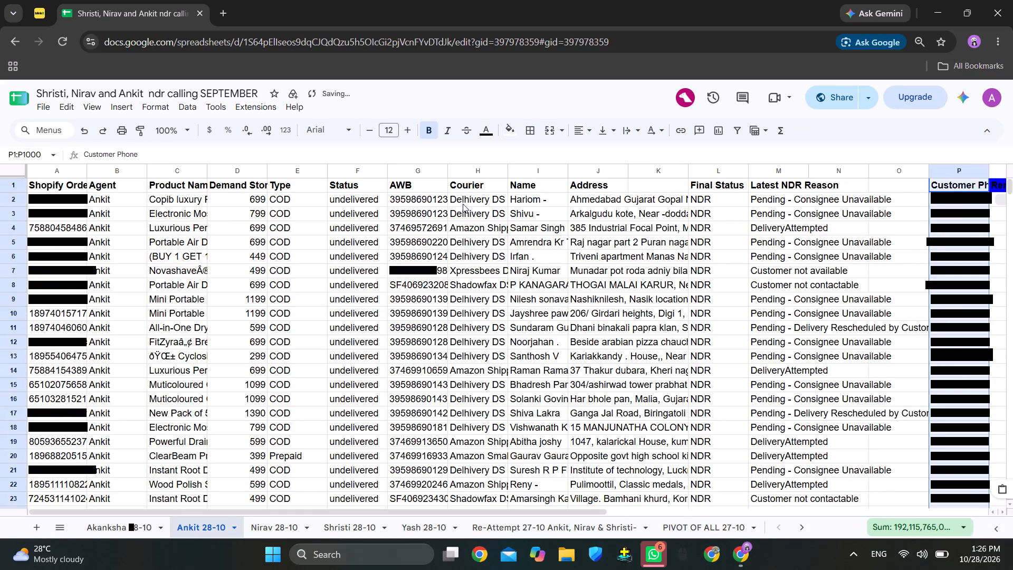
{"action": "left_click", "coordinate": [532, 173]}
{"action": "key", "text": "ctrl+x"}
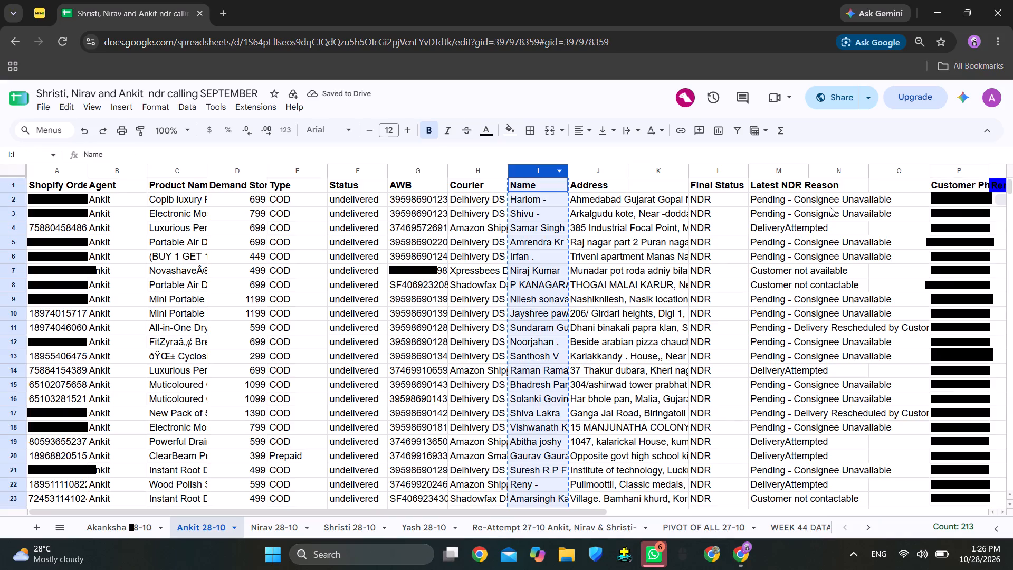
{"action": "left_click", "coordinate": [900, 185]}
{"action": "key", "text": "ctrl+v"}
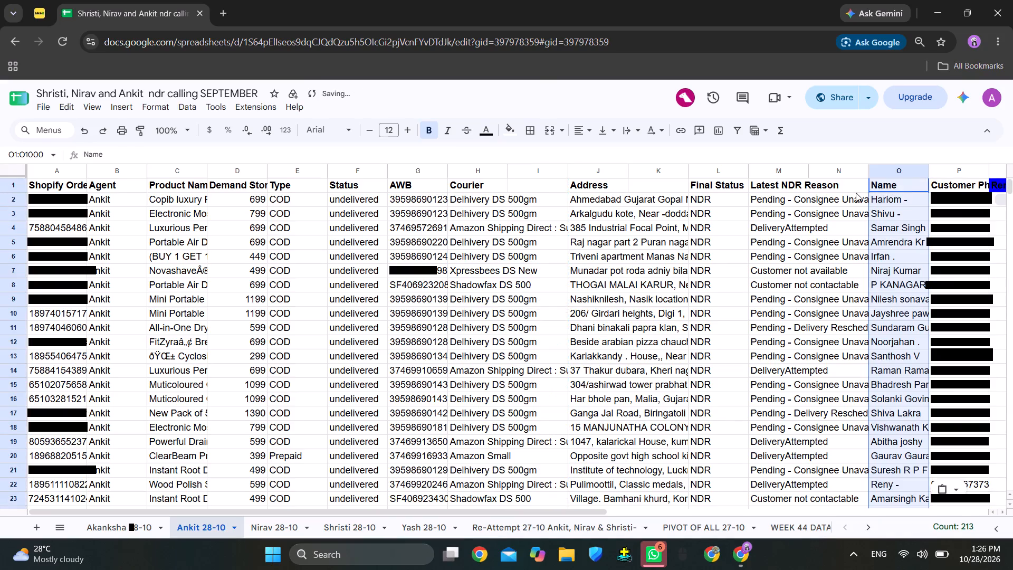
Move the Latest NDR Reason column into the empty column K between Address and Final Status.
{"action": "left_click", "coordinate": [781, 170]}
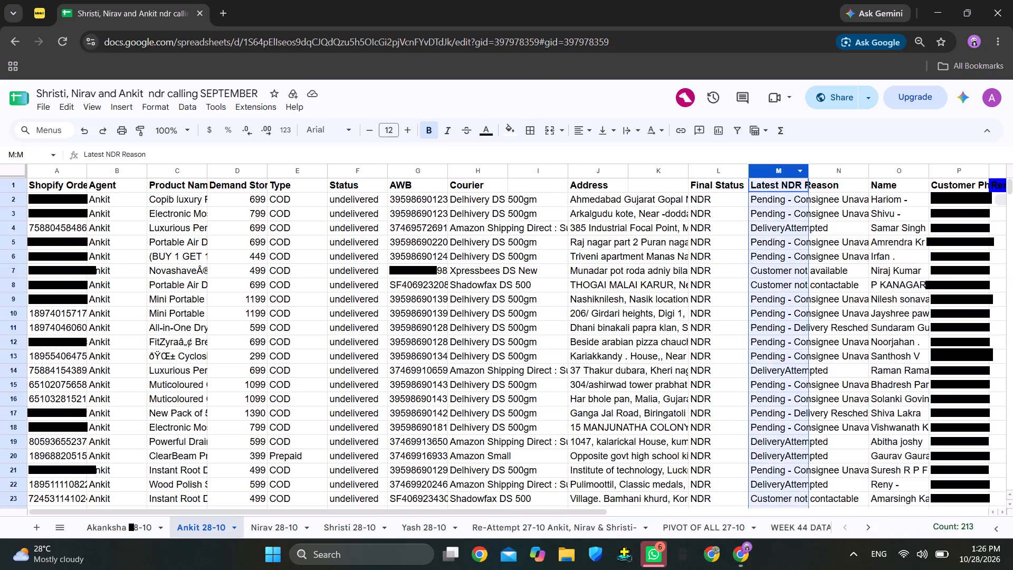
{"action": "key", "text": "ctrl+x"}
{"action": "left_click", "coordinate": [674, 188]}
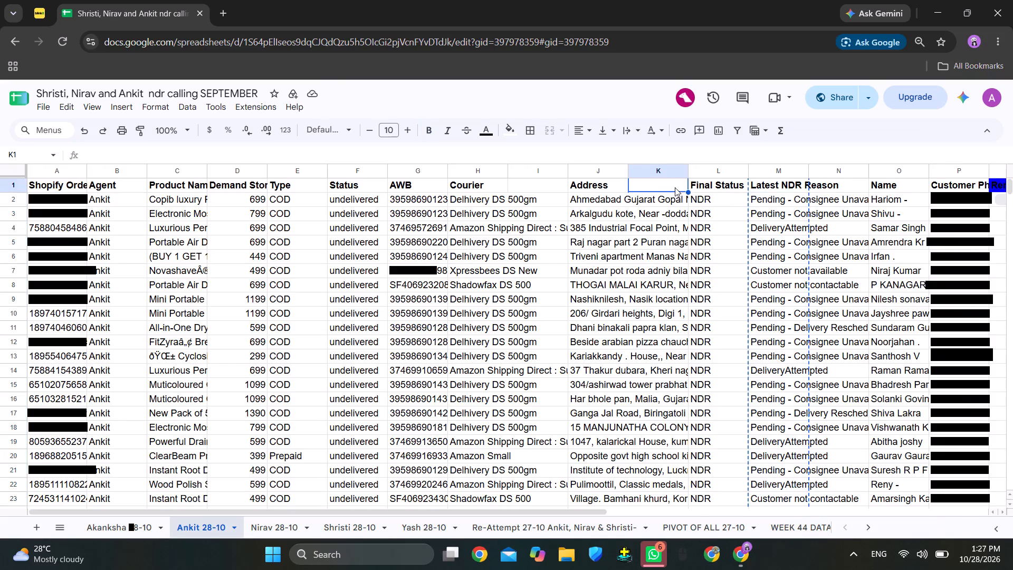
{"action": "key", "text": "ctrl+v"}
Move the Product Name column into empty column N before Name, and the AWB column into empty column M before it.
{"action": "left_click", "coordinate": [180, 171]}
{"action": "key", "text": "ctrl+x"}
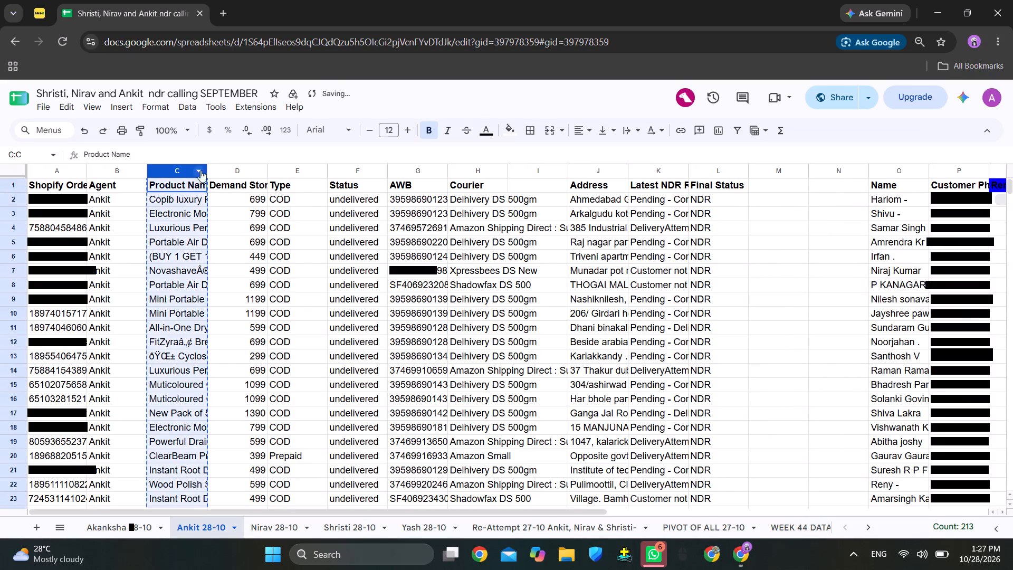
{"action": "left_click", "coordinate": [847, 182]}
{"action": "key", "text": "ctrl+v"}
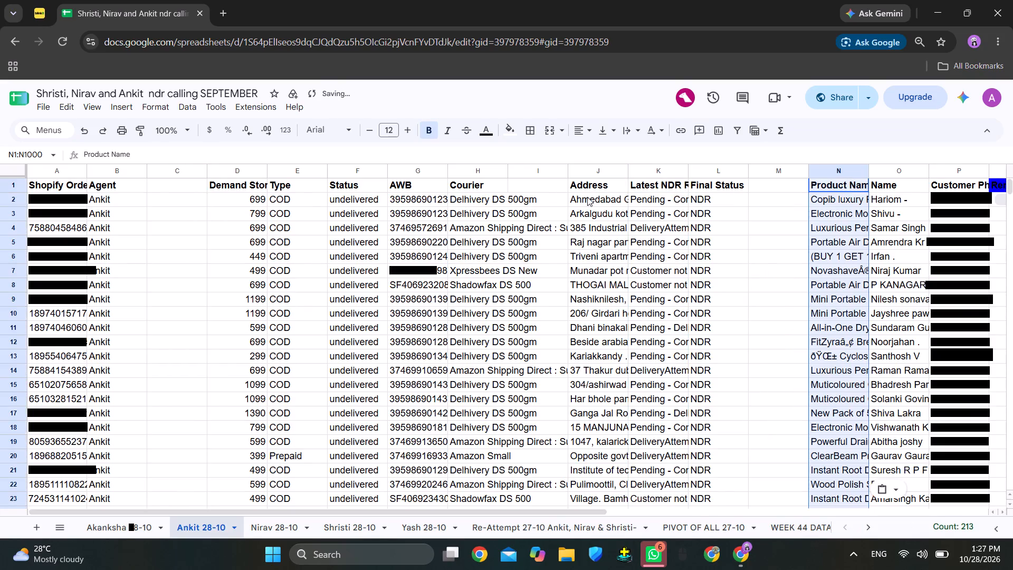
{"action": "left_click", "coordinate": [415, 174]}
{"action": "key", "text": "ctrl+x"}
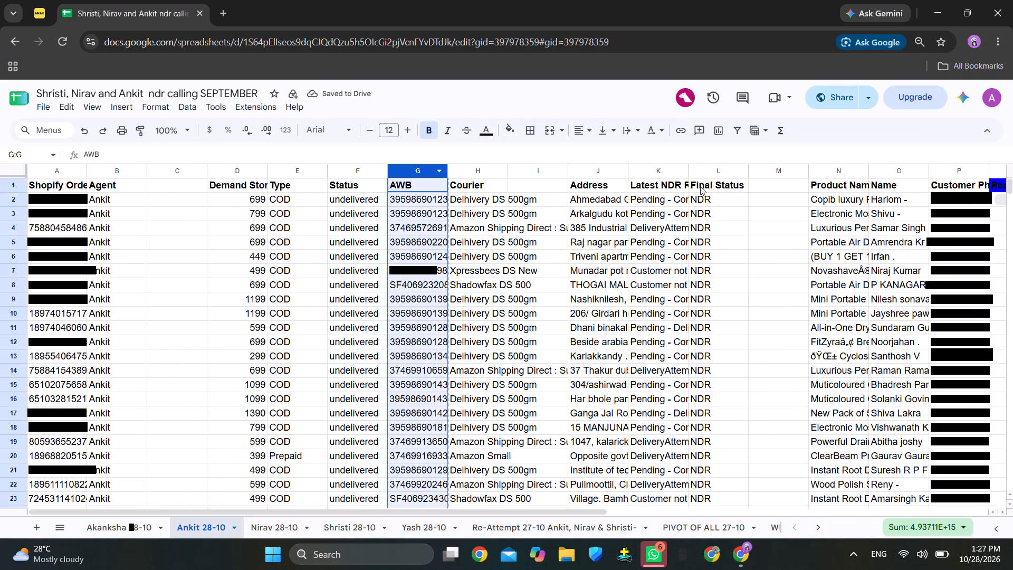
{"action": "left_click", "coordinate": [763, 187]}
{"action": "key", "text": "ctrl+v"}
Move the Final Status column into the empty column C between Agent and Demand Store.
{"action": "left_click", "coordinate": [722, 168]}
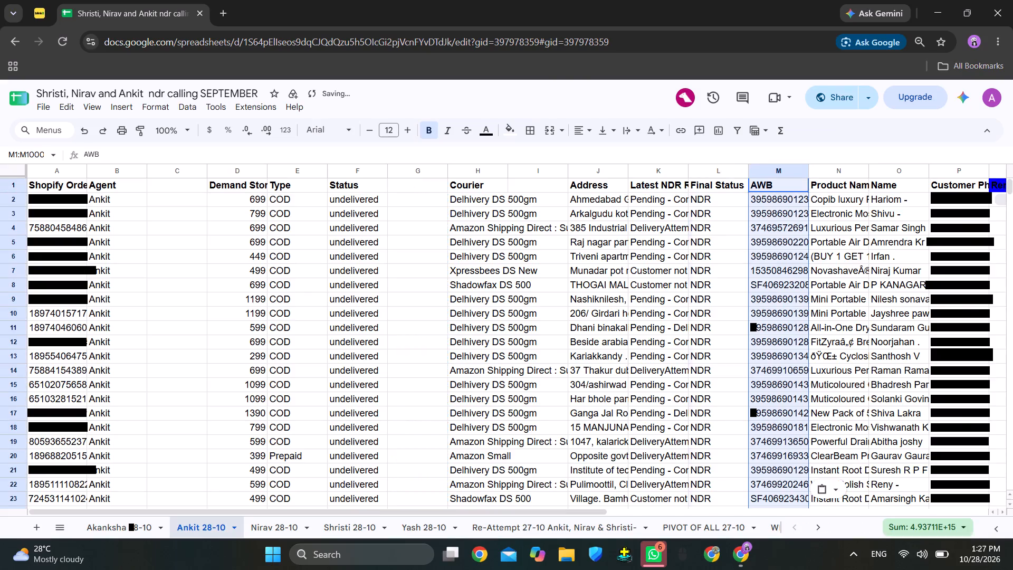
{"action": "key", "text": "ctrl+x"}
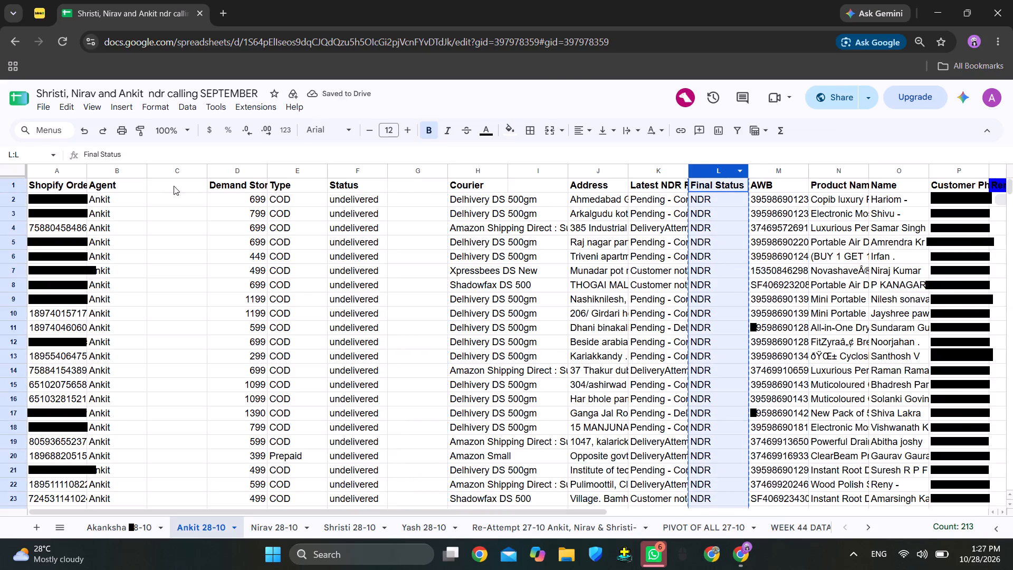
{"action": "left_click", "coordinate": [174, 186]}
{"action": "key", "text": "ctrl+v"}
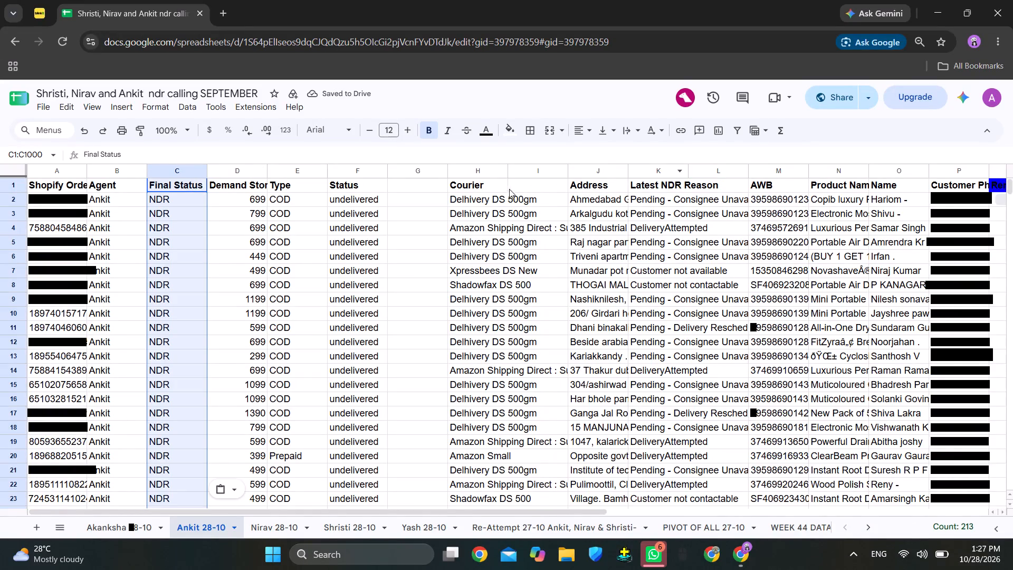
Delete the empty column L between the Latest NDR Reason and AWB columns on the Ankit 28-10 sheet.
{"action": "right_click", "coordinate": [719, 170]}
{"action": "left_click", "coordinate": [796, 264]}
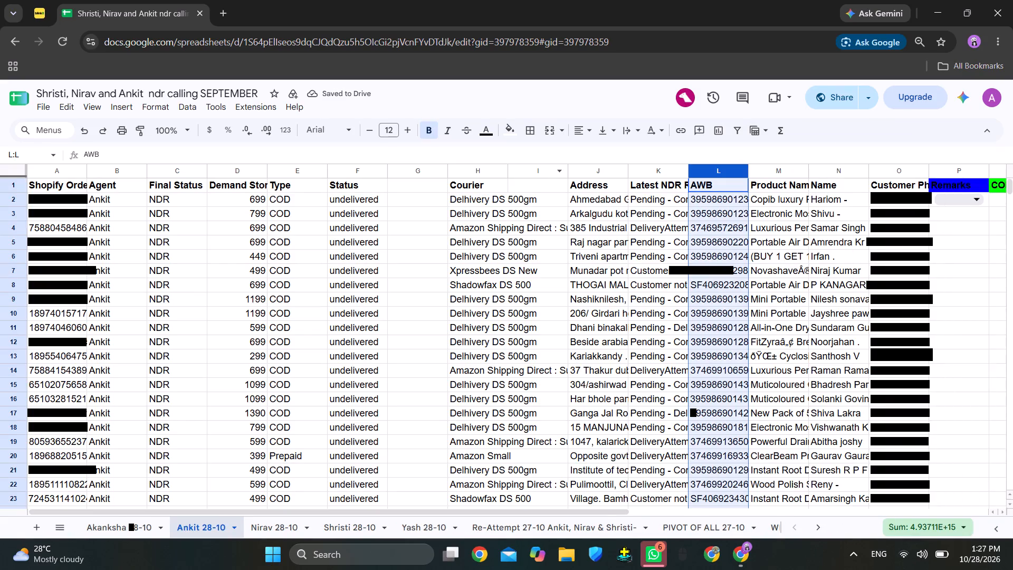
Move the Address column into empty column I and the Courier column into the vacated column J, before Latest NDR Reason.
{"action": "left_click", "coordinate": [606, 169]}
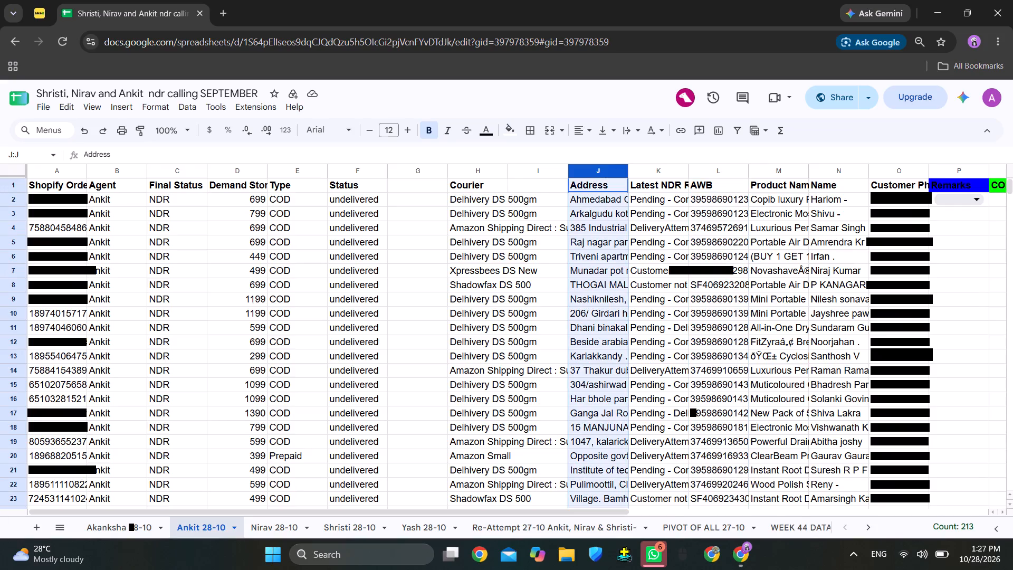
{"action": "key", "text": "ctrl+x"}
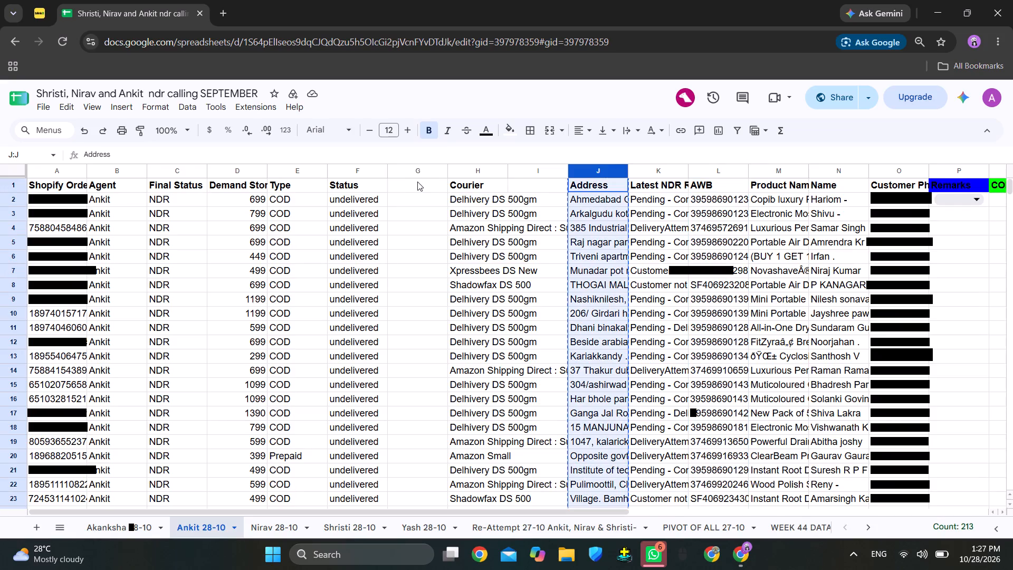
{"action": "left_click", "coordinate": [544, 186]}
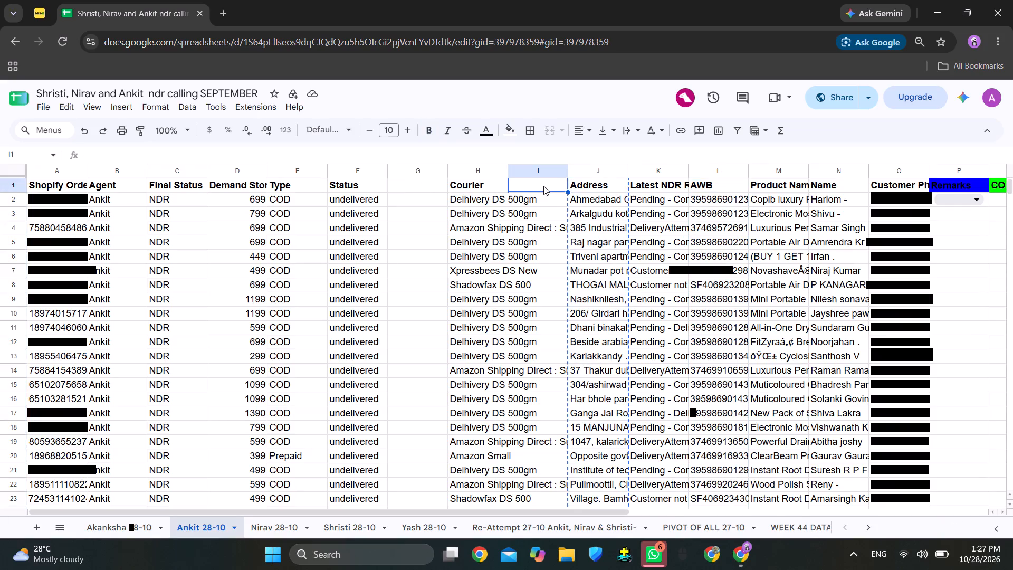
{"action": "key", "text": "ctrl+v"}
{"action": "left_click", "coordinate": [481, 170]}
{"action": "key", "text": "ctrl+x"}
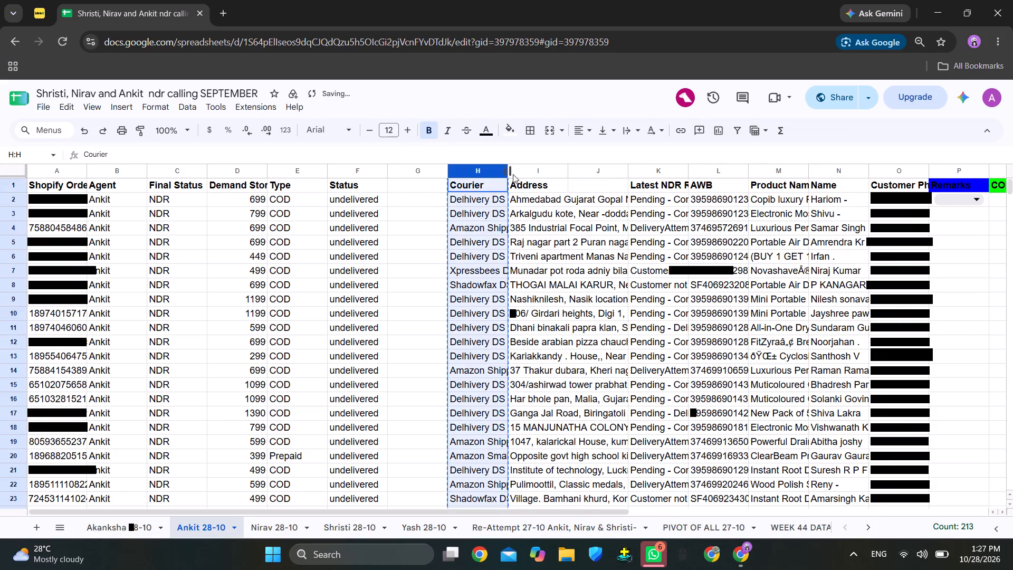
{"action": "left_click", "coordinate": [595, 186]}
{"action": "key", "text": "ctrl+v"}
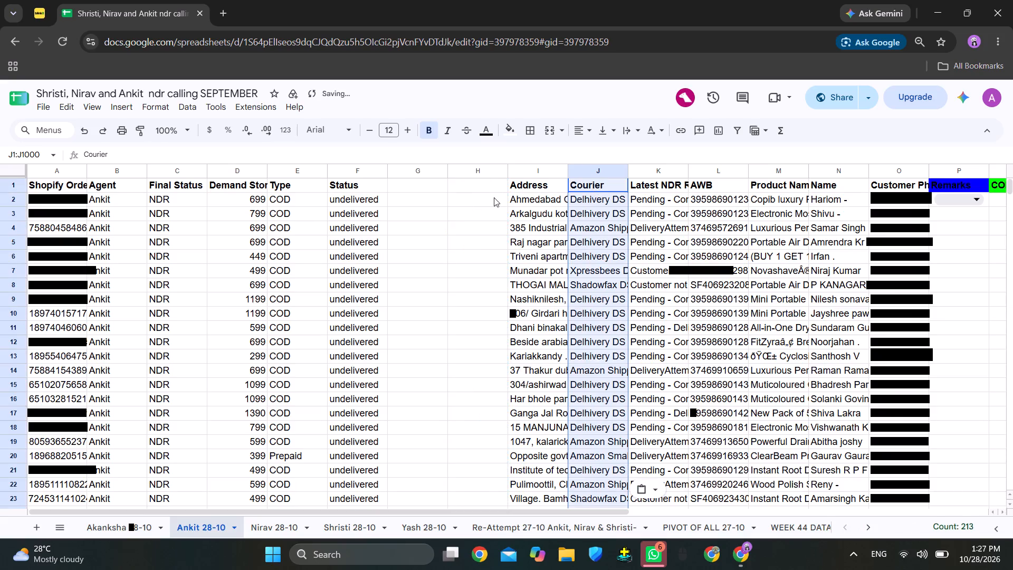
Move the Demand Store Price and Type columns together into the empty columns G and H, before Address.
{"action": "left_click_drag", "start_coordinate": [229, 169], "coordinate": [273, 168]}
{"action": "left_click", "coordinate": [242, 168]}
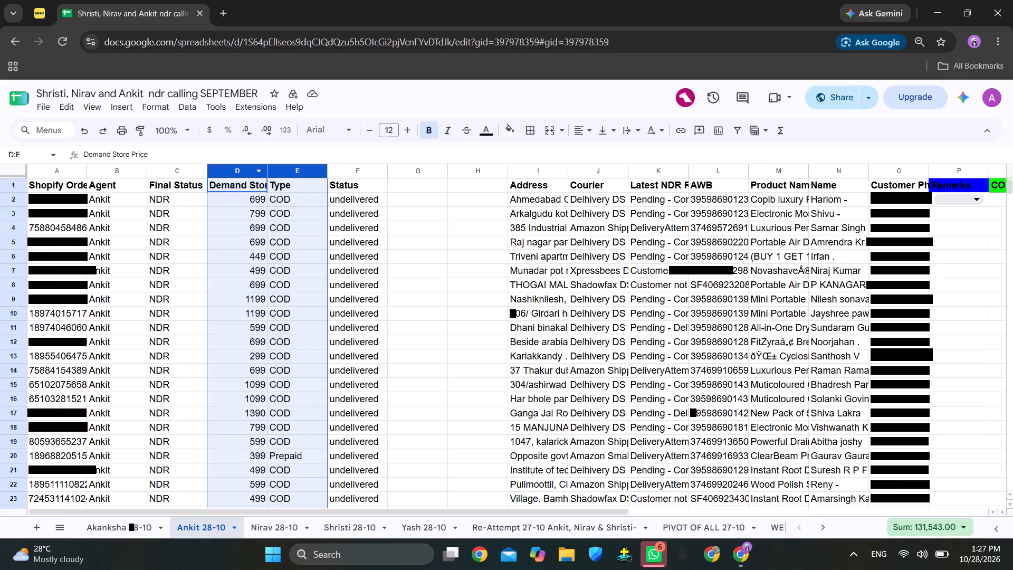
{"action": "left_click", "coordinate": [243, 176]}
{"action": "left_click", "coordinate": [247, 170]}
{"action": "key", "text": "ctrl+x"}
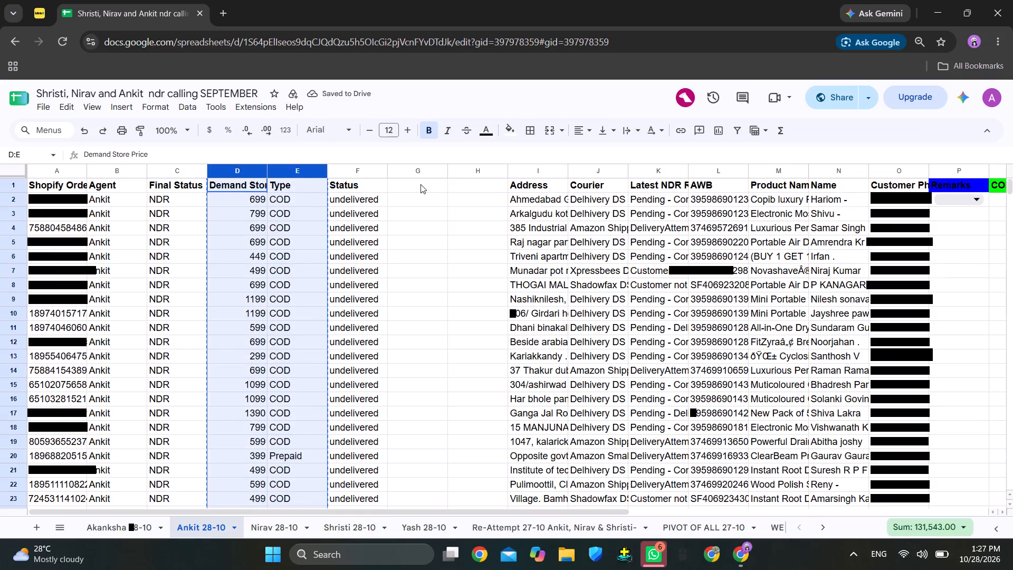
{"action": "left_click", "coordinate": [421, 184]}
{"action": "key", "text": "ctrl+v"}
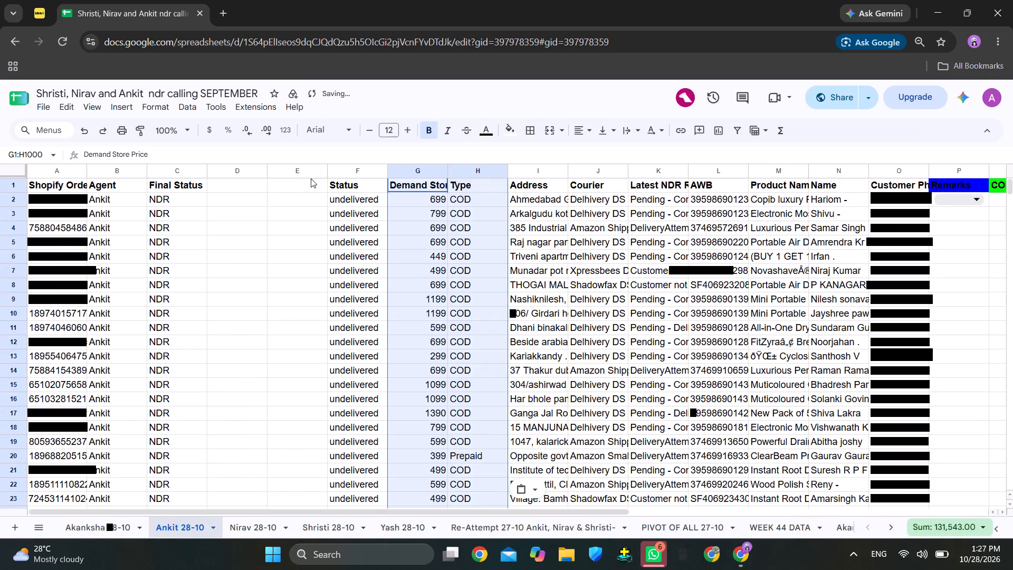
Delete the two empty columns D and E between Final Status and Status.
{"action": "left_click_drag", "start_coordinate": [238, 172], "coordinate": [284, 172]}
{"action": "right_click", "coordinate": [284, 172]}
{"action": "left_click", "coordinate": [353, 267]}
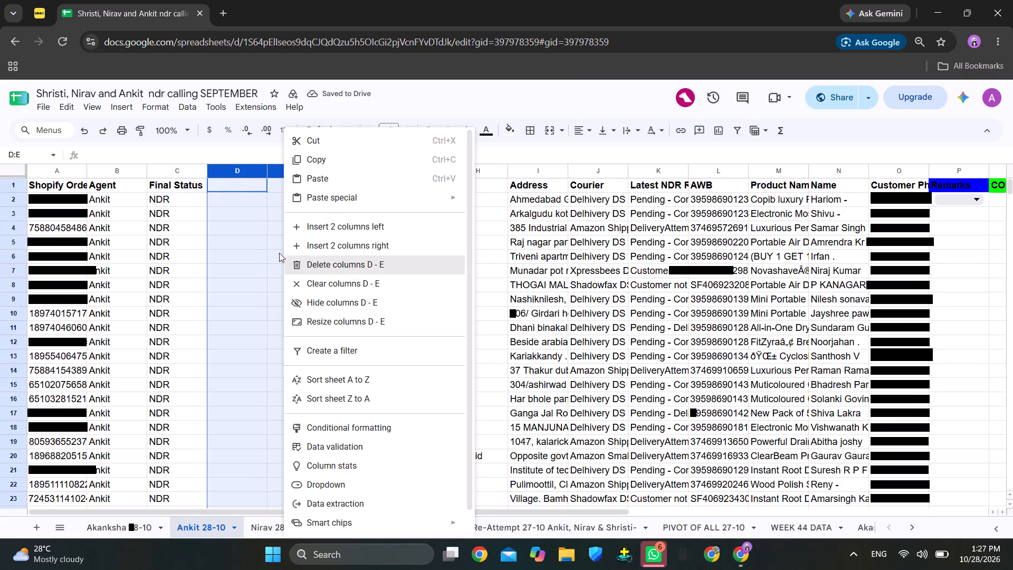
Narrow the Agent, Final Status, Status, Demand Store Price and Type columns to fit their short contents.
{"action": "left_click_drag", "start_coordinate": [148, 173], "coordinate": [127, 172]}
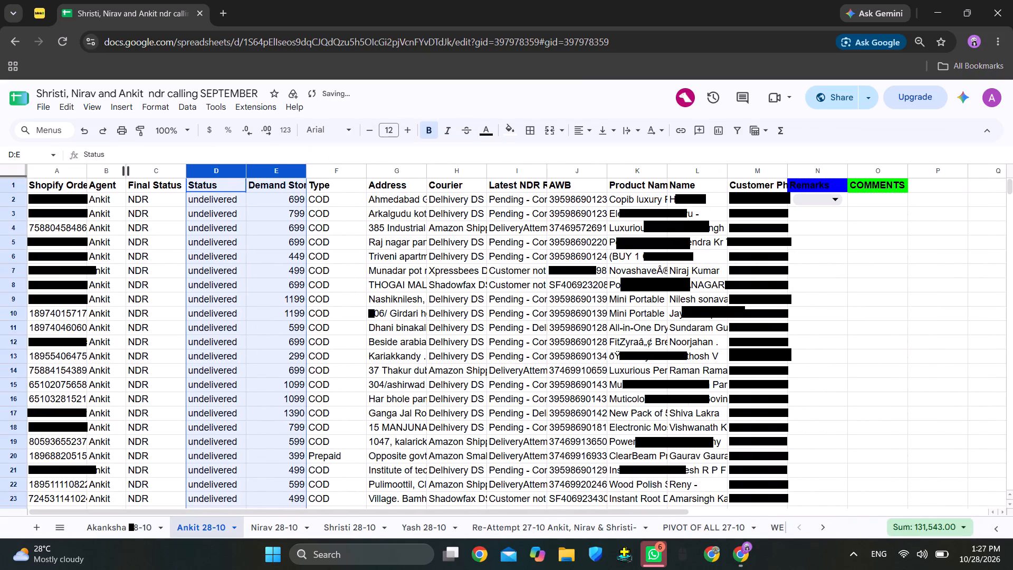
{"action": "left_click_drag", "start_coordinate": [186, 172], "coordinate": [158, 172]}
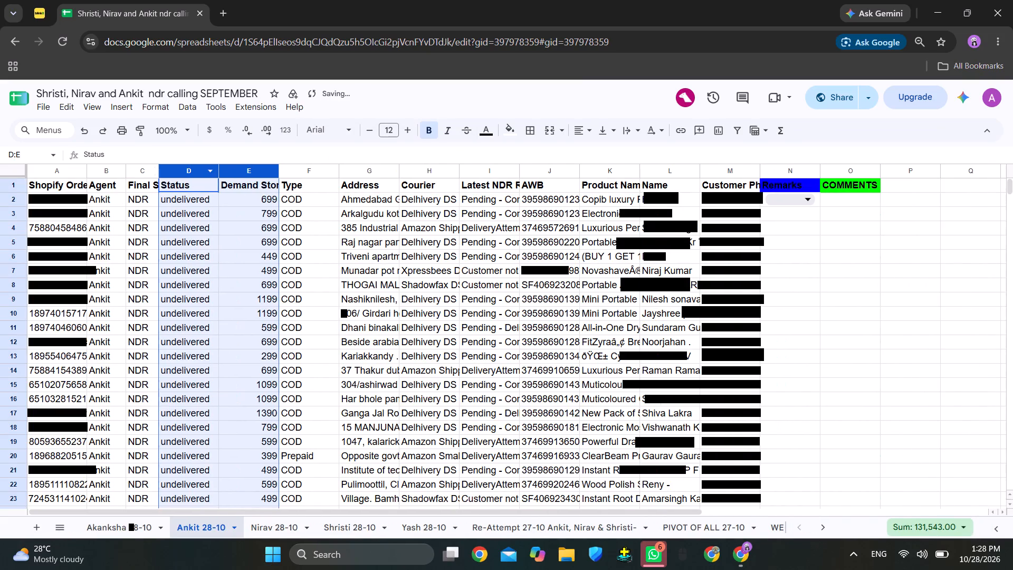
{"action": "left_click_drag", "start_coordinate": [278, 170], "coordinate": [250, 173]}
{"action": "left_click_drag", "start_coordinate": [286, 169], "coordinate": [262, 169]}
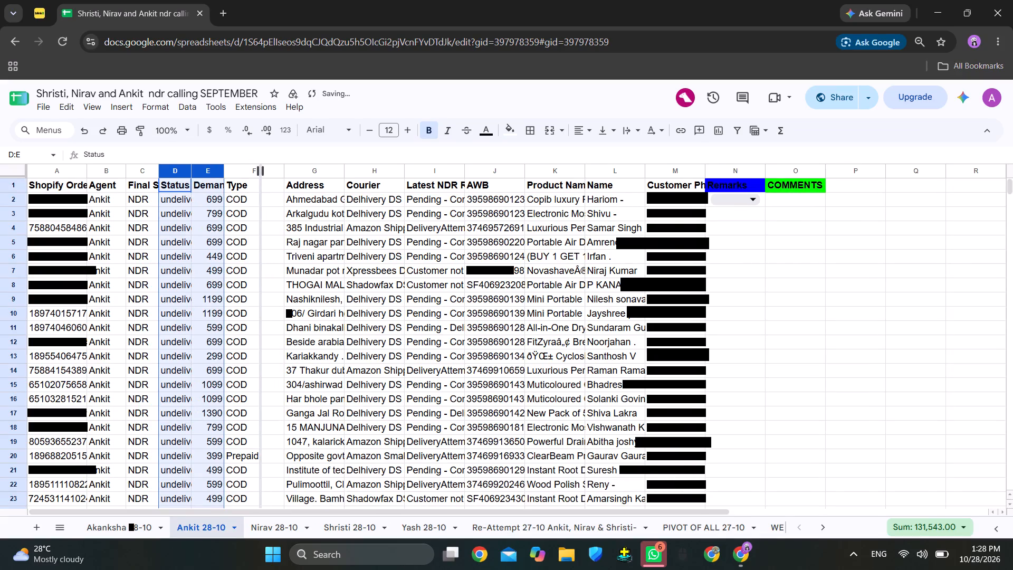
{"action": "left_click_drag", "start_coordinate": [262, 169], "coordinate": [261, 169]}
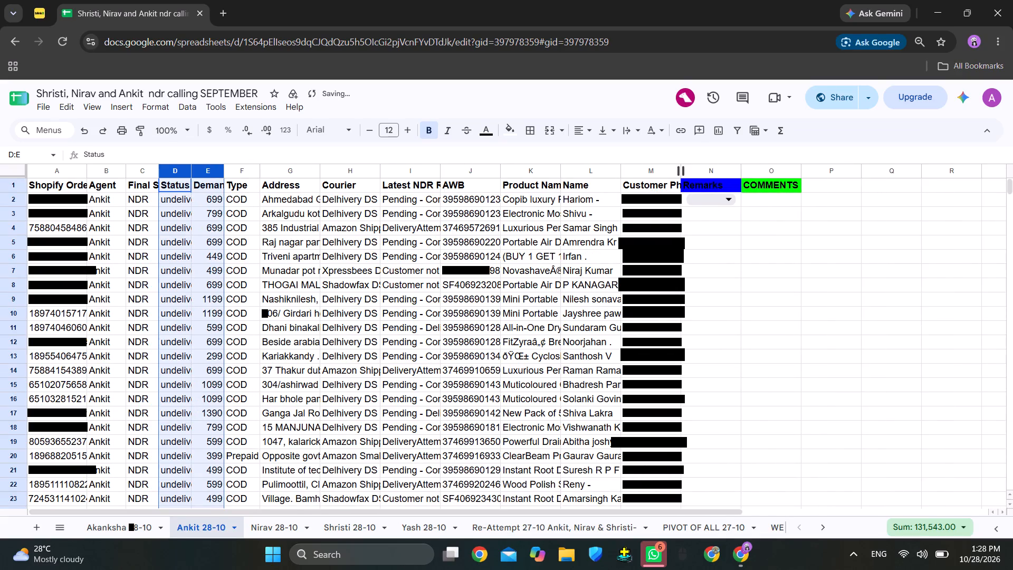
Widen the Customer Phone column slightly, and make the Product Name and Address columns much wider.
{"action": "left_click", "coordinate": [680, 170]}
{"action": "left_click", "coordinate": [683, 170]}
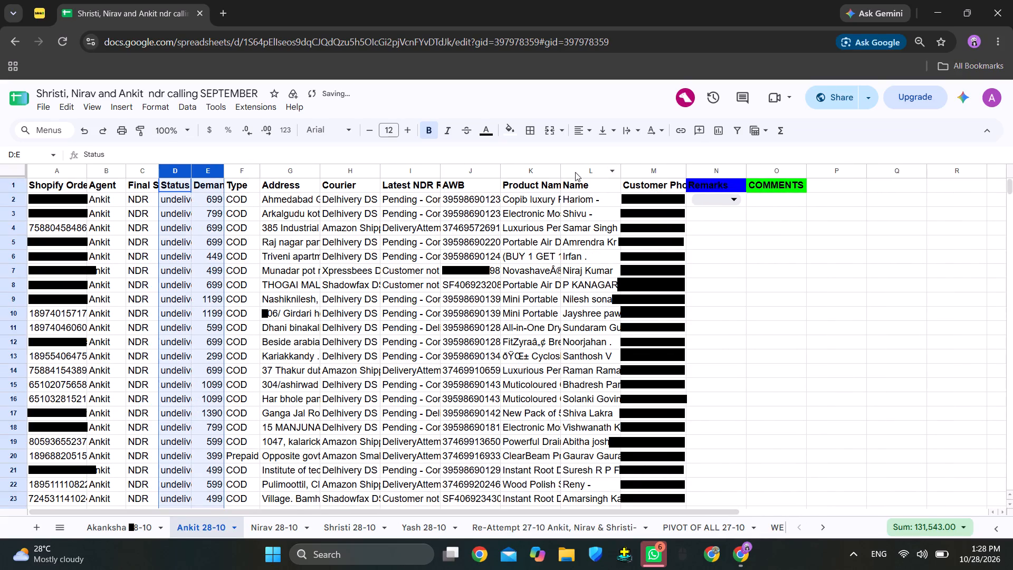
{"action": "left_click_drag", "start_coordinate": [561, 170], "coordinate": [683, 168]}
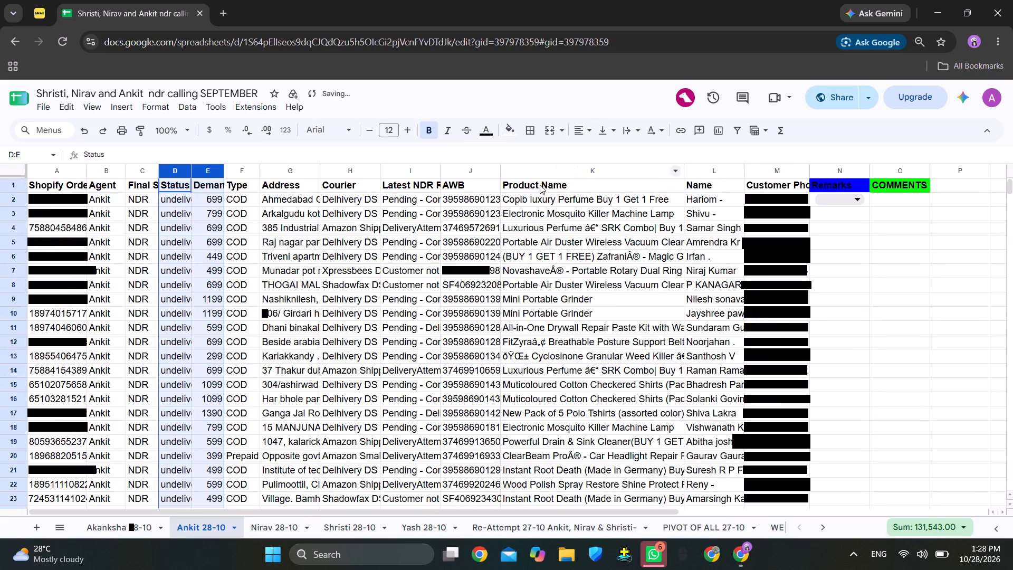
{"action": "left_click_drag", "start_coordinate": [322, 170], "coordinate": [394, 165]}
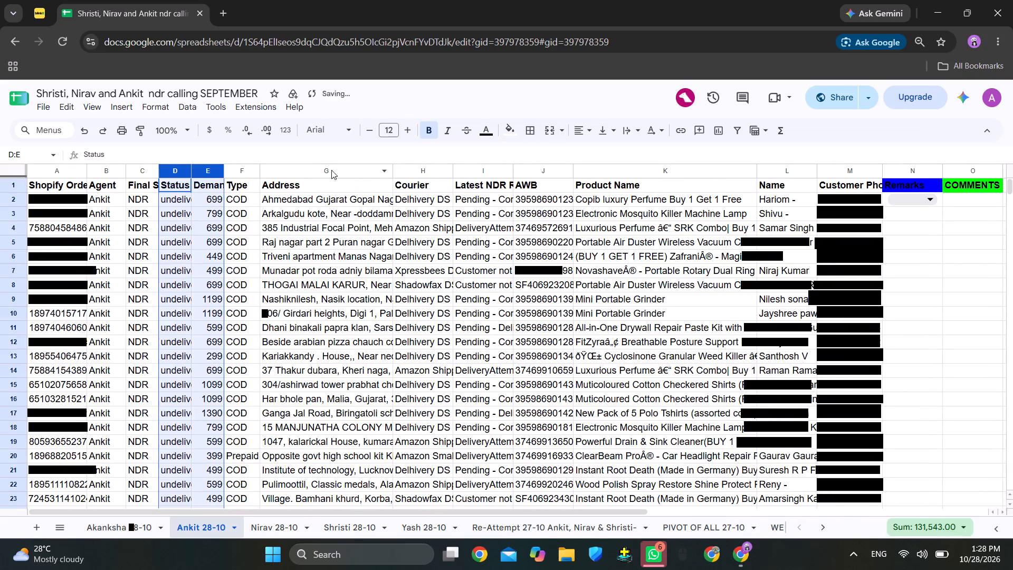
Right-align the Address column so the city, state and PIN code endings show.
{"action": "left_click", "coordinate": [339, 164]}
{"action": "left_click", "coordinate": [338, 171]}
{"action": "left_click", "coordinate": [584, 133]}
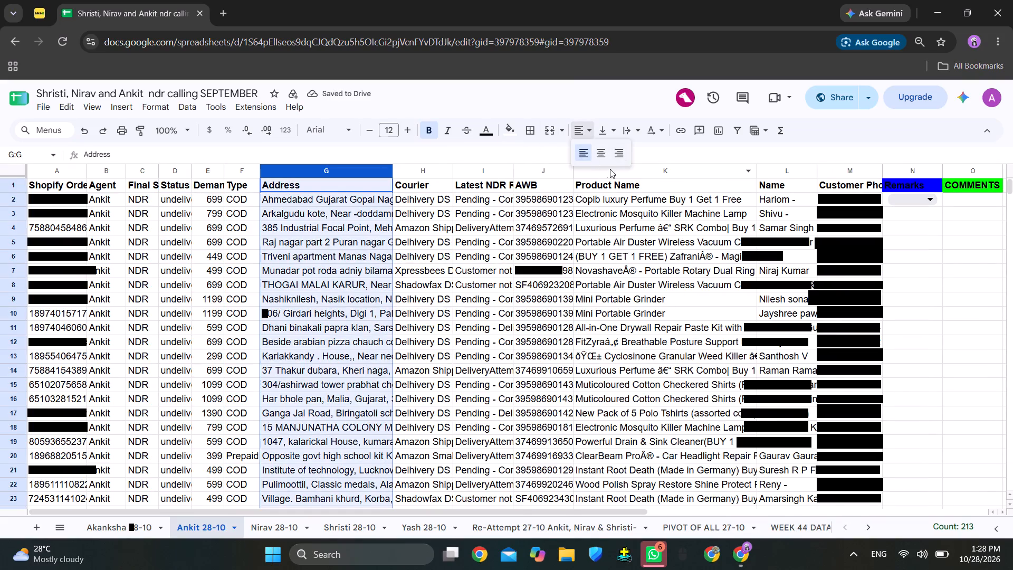
{"action": "left_click", "coordinate": [621, 157]}
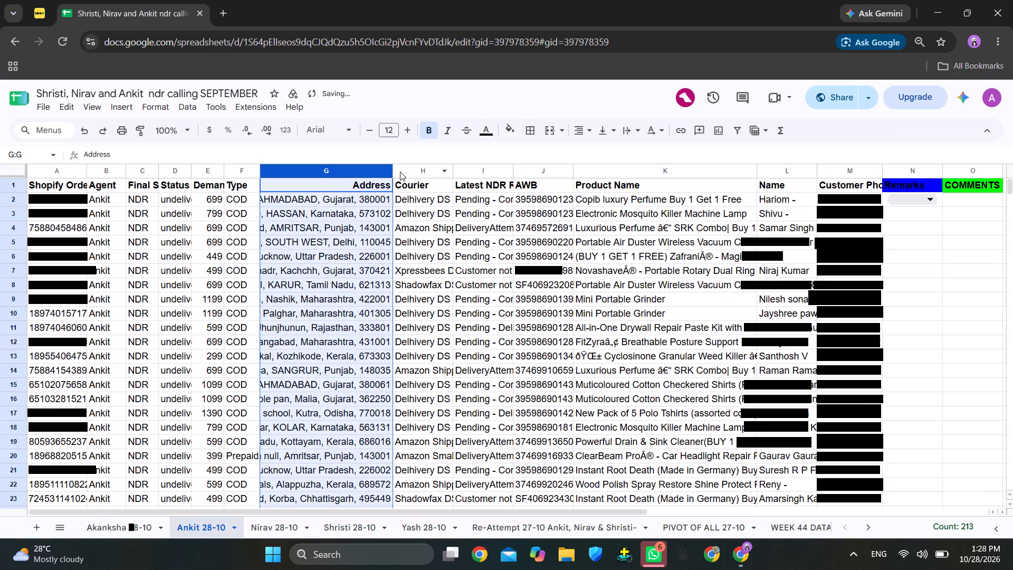
Fill the Remarks dropdown in N2 down to the last data row, N213.
{"action": "left_click", "coordinate": [151, 194]}
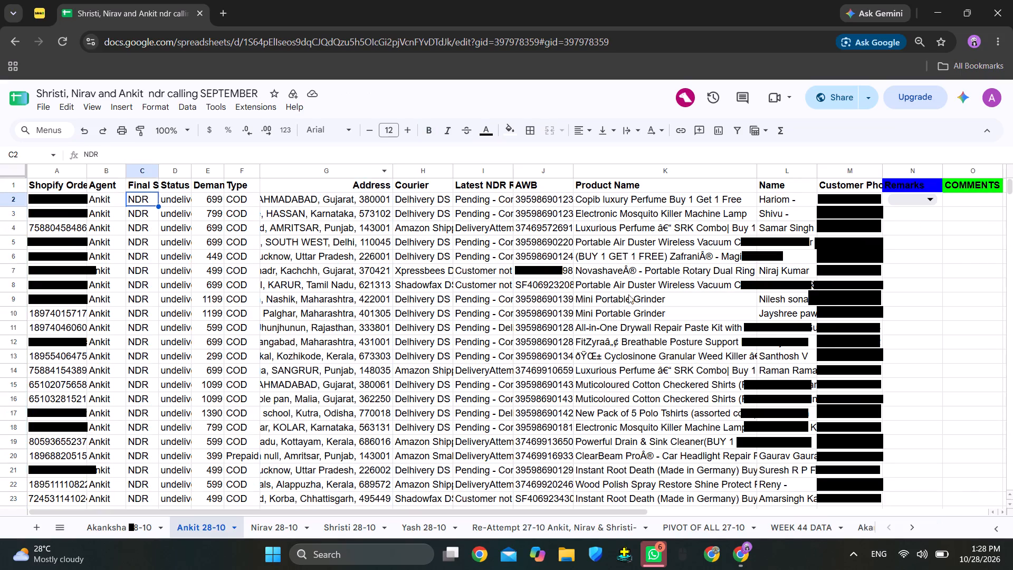
{"action": "left_click", "coordinate": [965, 199]}
{"action": "key", "text": "Left"}
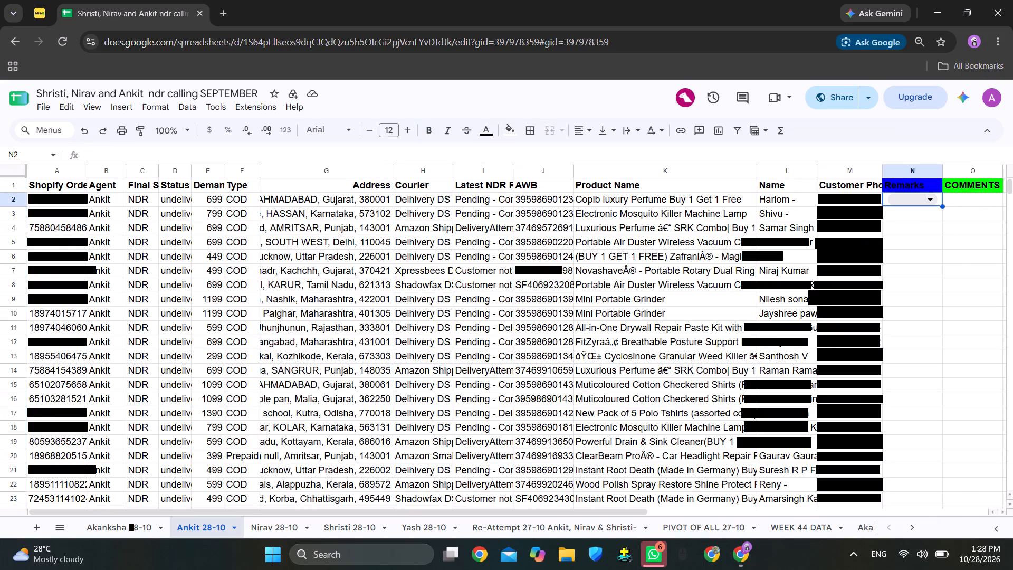
{"action": "left_click_drag", "start_coordinate": [942, 205], "coordinate": [934, 569]}
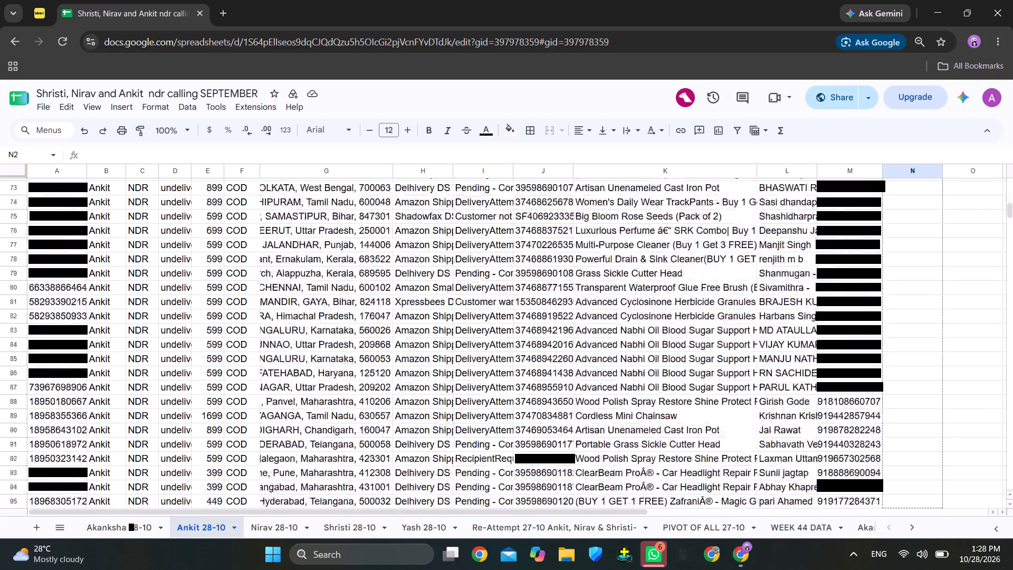
{"action": "left_click_drag", "start_coordinate": [934, 569], "coordinate": [950, 137]}
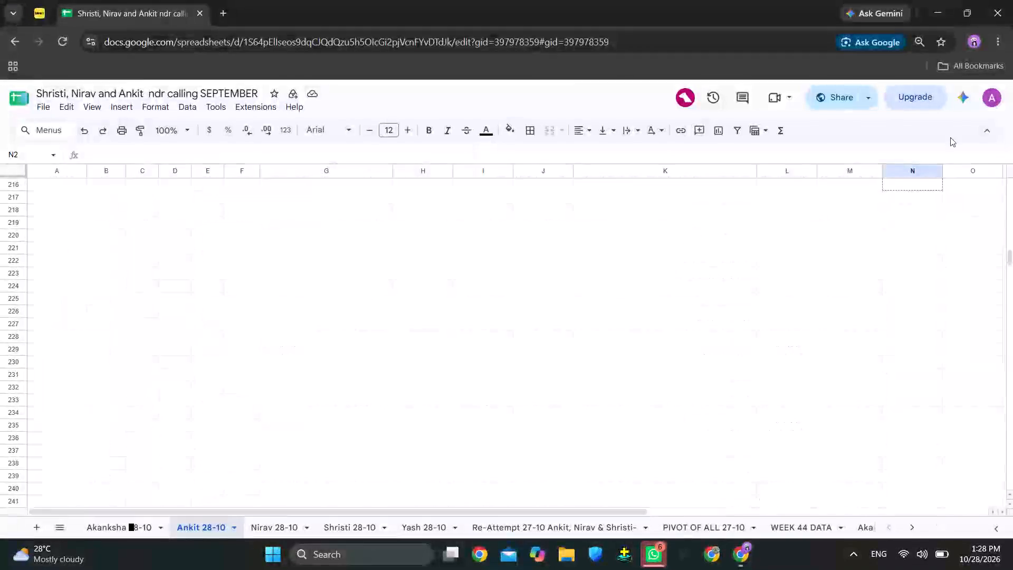
{"action": "left_click_drag", "start_coordinate": [950, 137], "coordinate": [918, 418]}
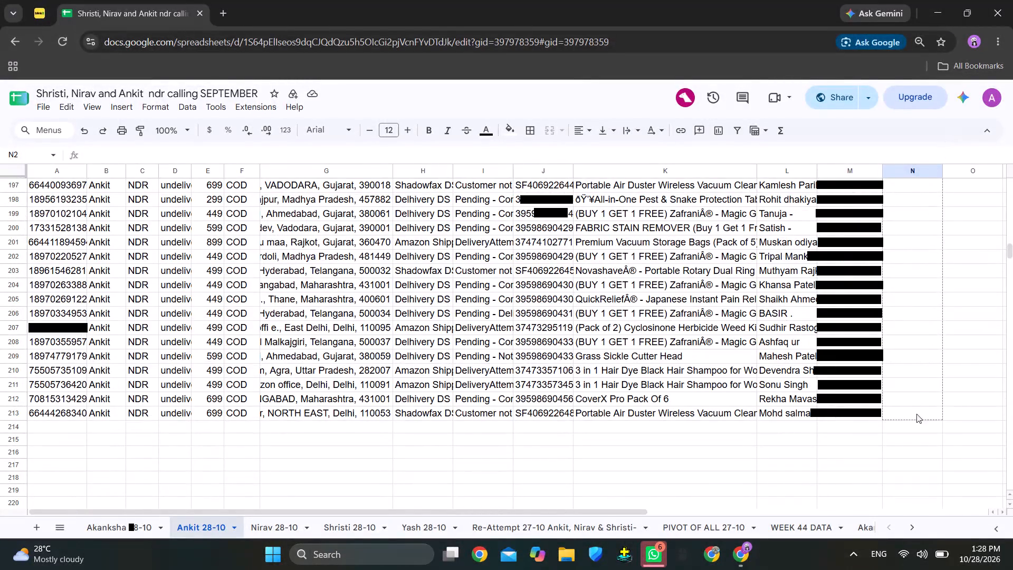
Check the filled Remarks dropdowns in column N from the last data row back up to the header.
{"action": "scroll", "coordinate": [1006, 299], "scroll_direction": "up", "scroll_amount": 6}
{"action": "scroll", "coordinate": [1006, 292], "scroll_direction": "down", "scroll_amount": 1}
{"action": "scroll", "coordinate": [1006, 292], "scroll_direction": "up", "scroll_amount": 4}
{"action": "scroll", "coordinate": [1002, 290], "scroll_direction": "down", "scroll_amount": 1}
{"action": "scroll", "coordinate": [1000, 290], "scroll_direction": "up", "scroll_amount": 4}
{"action": "scroll", "coordinate": [987, 286], "scroll_direction": "down", "scroll_amount": 1}
{"action": "scroll", "coordinate": [987, 286], "scroll_direction": "up", "scroll_amount": 1}
{"action": "scroll", "coordinate": [987, 286], "scroll_direction": "down", "scroll_amount": 1}
{"action": "scroll", "coordinate": [987, 286], "scroll_direction": "up", "scroll_amount": 2}
{"action": "scroll", "coordinate": [987, 286], "scroll_direction": "down", "scroll_amount": 1}
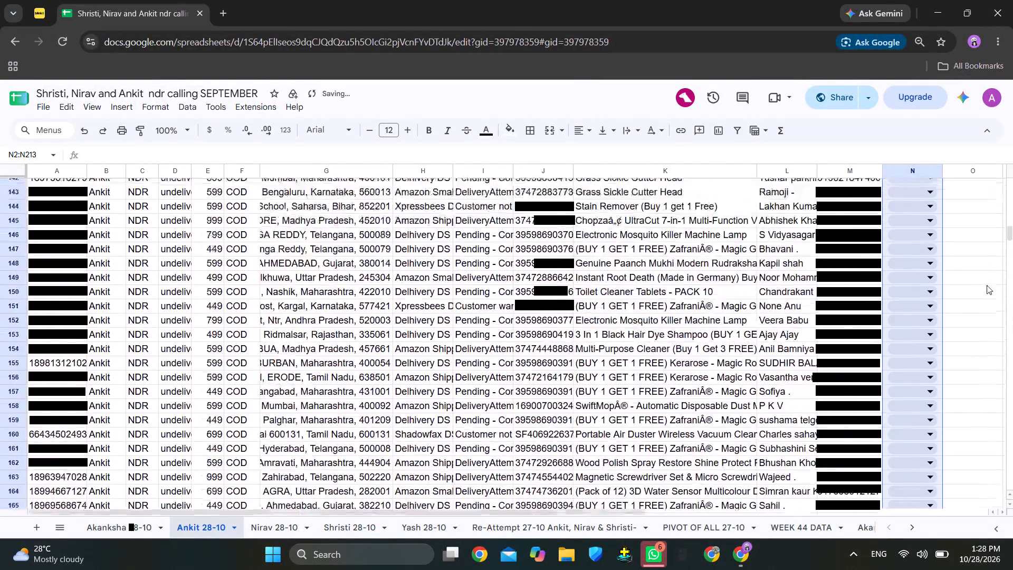
{"action": "scroll", "coordinate": [987, 285], "scroll_direction": "up", "scroll_amount": 1}
{"action": "scroll", "coordinate": [987, 285], "scroll_direction": "down", "scroll_amount": 3}
{"action": "scroll", "coordinate": [987, 285], "scroll_direction": "up", "scroll_amount": 2}
{"action": "scroll", "coordinate": [986, 284], "scroll_direction": "down", "scroll_amount": 1}
{"action": "scroll", "coordinate": [986, 281], "scroll_direction": "up", "scroll_amount": 1}
{"action": "scroll", "coordinate": [986, 281], "scroll_direction": "down", "scroll_amount": 2}
{"action": "scroll", "coordinate": [986, 281], "scroll_direction": "up", "scroll_amount": 4}
{"action": "scroll", "coordinate": [986, 280], "scroll_direction": "down", "scroll_amount": 1}
{"action": "scroll", "coordinate": [986, 280], "scroll_direction": "up", "scroll_amount": 17}
{"action": "scroll", "coordinate": [983, 279], "scroll_direction": "down", "scroll_amount": 1}
{"action": "scroll", "coordinate": [983, 279], "scroll_direction": "up", "scroll_amount": 4}
{"action": "scroll", "coordinate": [983, 279], "scroll_direction": "down", "scroll_amount": 1}
{"action": "scroll", "coordinate": [983, 279], "scroll_direction": "up", "scroll_amount": 1}
{"action": "scroll", "coordinate": [983, 279], "scroll_direction": "down", "scroll_amount": 1}
{"action": "scroll", "coordinate": [983, 279], "scroll_direction": "up", "scroll_amount": 4}
{"action": "scroll", "coordinate": [983, 279], "scroll_direction": "down", "scroll_amount": 1}
{"action": "scroll", "coordinate": [983, 279], "scroll_direction": "up", "scroll_amount": 2}
{"action": "scroll", "coordinate": [983, 279], "scroll_direction": "down", "scroll_amount": 1}
{"action": "scroll", "coordinate": [983, 279], "scroll_direction": "up", "scroll_amount": 16}
{"action": "scroll", "coordinate": [987, 278], "scroll_direction": "down", "scroll_amount": 1}
{"action": "scroll", "coordinate": [987, 278], "scroll_direction": "up", "scroll_amount": 3}
{"action": "scroll", "coordinate": [980, 277], "scroll_direction": "left", "scroll_amount": 1}
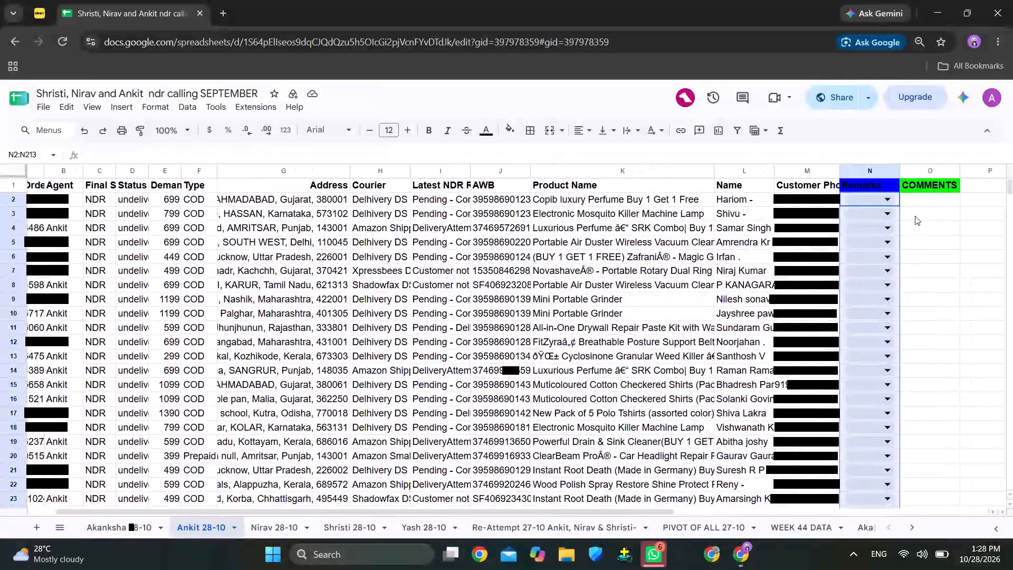
{"action": "scroll", "coordinate": [915, 216], "scroll_direction": "left", "scroll_amount": 1}
{"action": "left_click", "coordinate": [940, 202]}
{"action": "scroll", "coordinate": [790, 222], "scroll_direction": "right", "scroll_amount": 3}
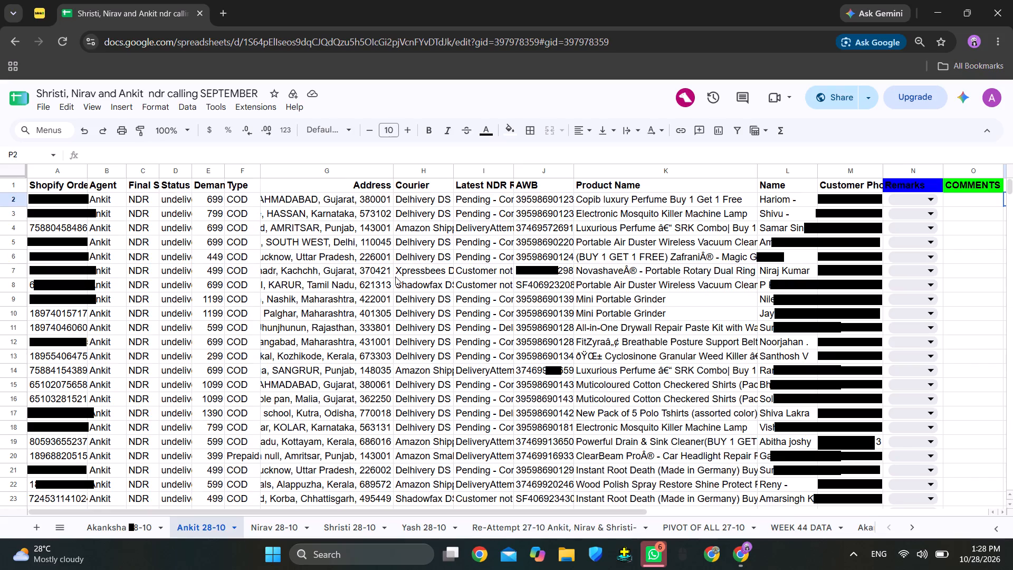
Widen the Status column enough to show its full cell text.
{"action": "left_click_drag", "start_coordinate": [194, 169], "coordinate": [196, 170]}
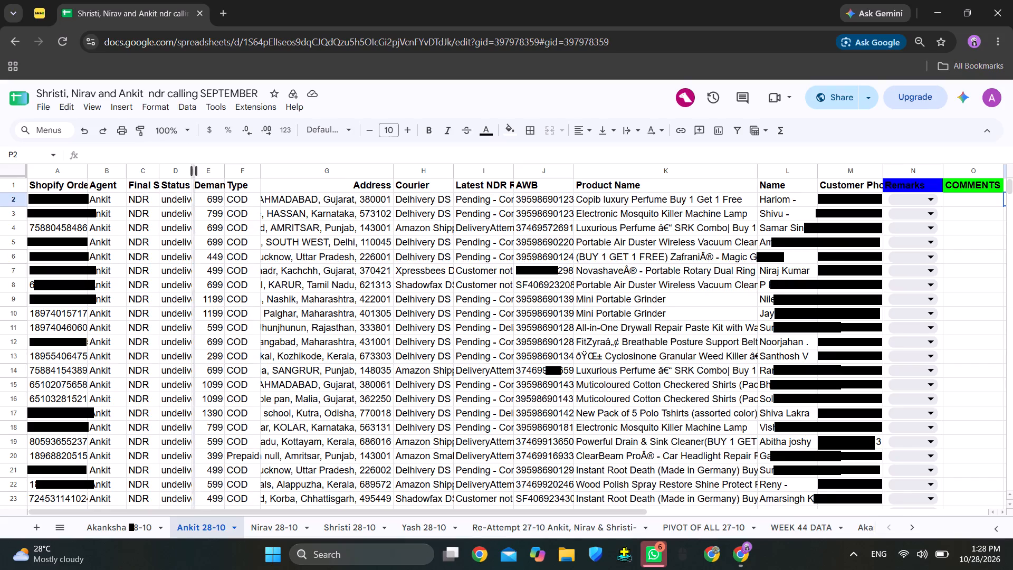
{"action": "left_click_drag", "start_coordinate": [196, 170], "coordinate": [208, 169]}
{"action": "left_click_drag", "start_coordinate": [208, 172], "coordinate": [219, 171]}
{"action": "left_click", "coordinate": [219, 170]}
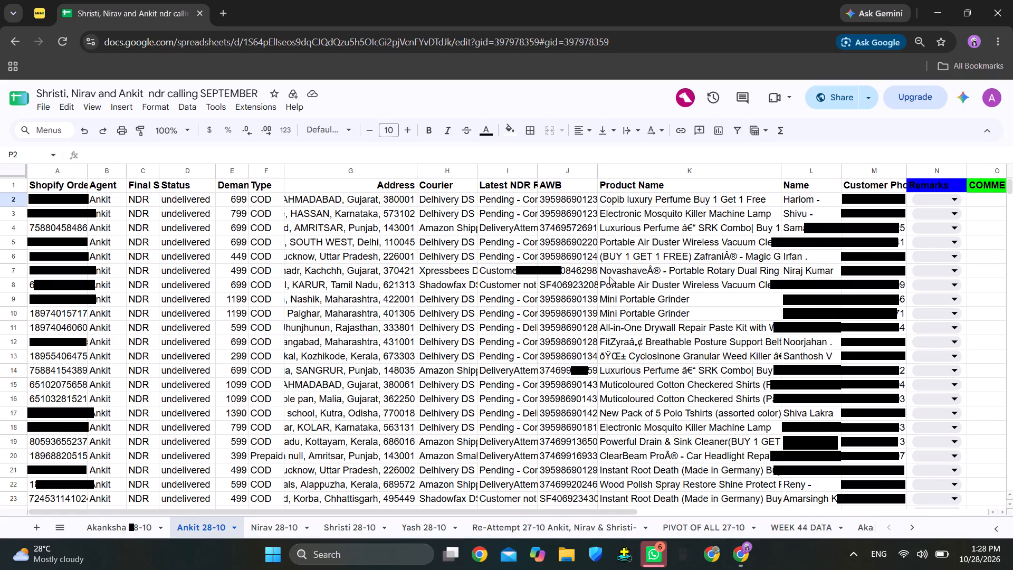
{"action": "scroll", "coordinate": [584, 346], "scroll_direction": "up", "scroll_amount": 1}
{"action": "scroll", "coordinate": [607, 303], "scroll_direction": "right", "scroll_amount": 2}
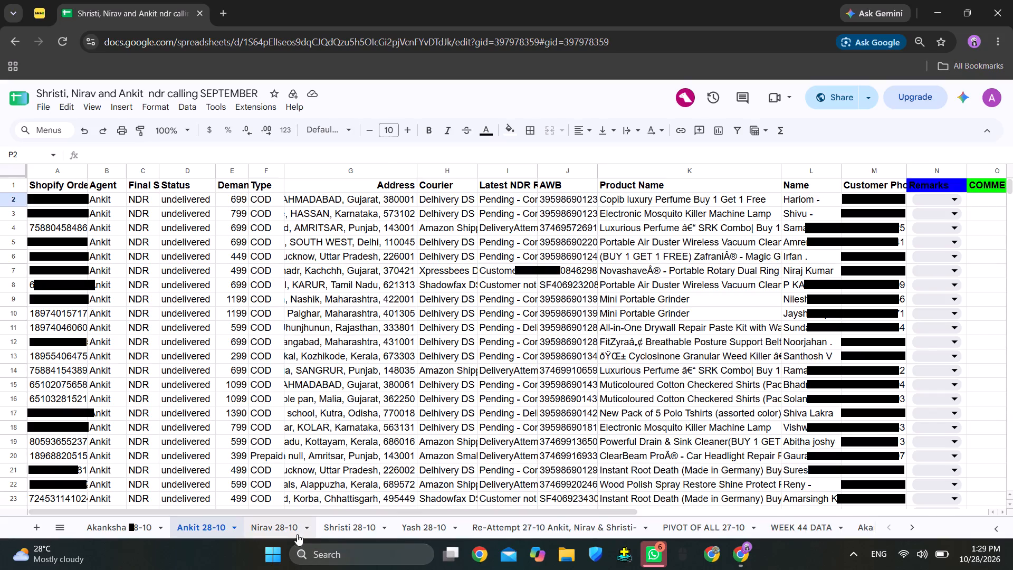
Look through the Nirav 28-10 sheet, examining its column layout and the Remarks entries down the rows.
{"action": "left_click", "coordinate": [281, 533]}
{"action": "scroll", "coordinate": [635, 363], "scroll_direction": "left", "scroll_amount": 5}
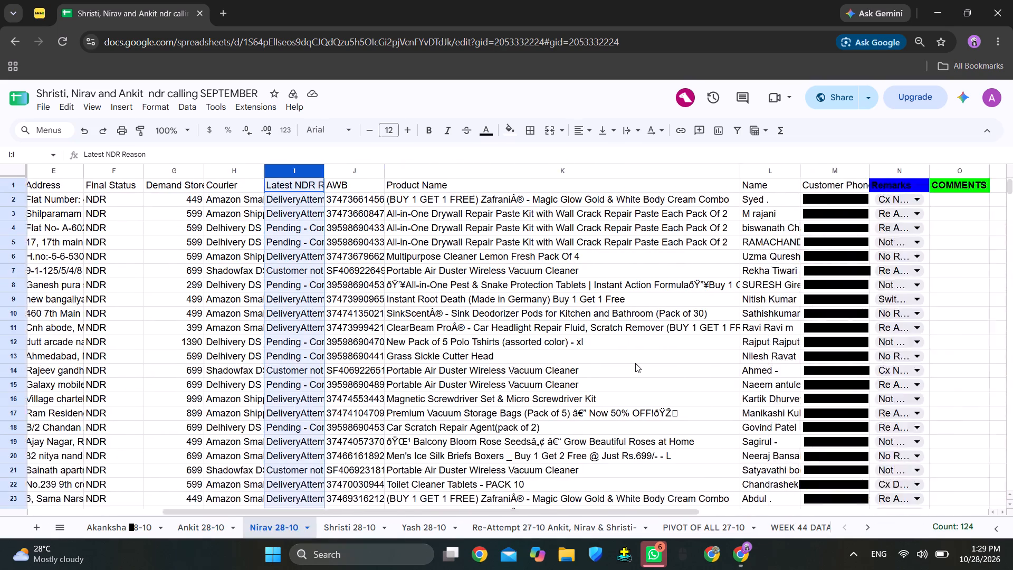
{"action": "scroll", "coordinate": [635, 363], "scroll_direction": "left", "scroll_amount": 1}
{"action": "scroll", "coordinate": [719, 346], "scroll_direction": "left", "scroll_amount": 1}
{"action": "scroll", "coordinate": [725, 346], "scroll_direction": "down", "scroll_amount": 6}
{"action": "scroll", "coordinate": [713, 361], "scroll_direction": "up", "scroll_amount": 1}
{"action": "scroll", "coordinate": [713, 361], "scroll_direction": "down", "scroll_amount": 7}
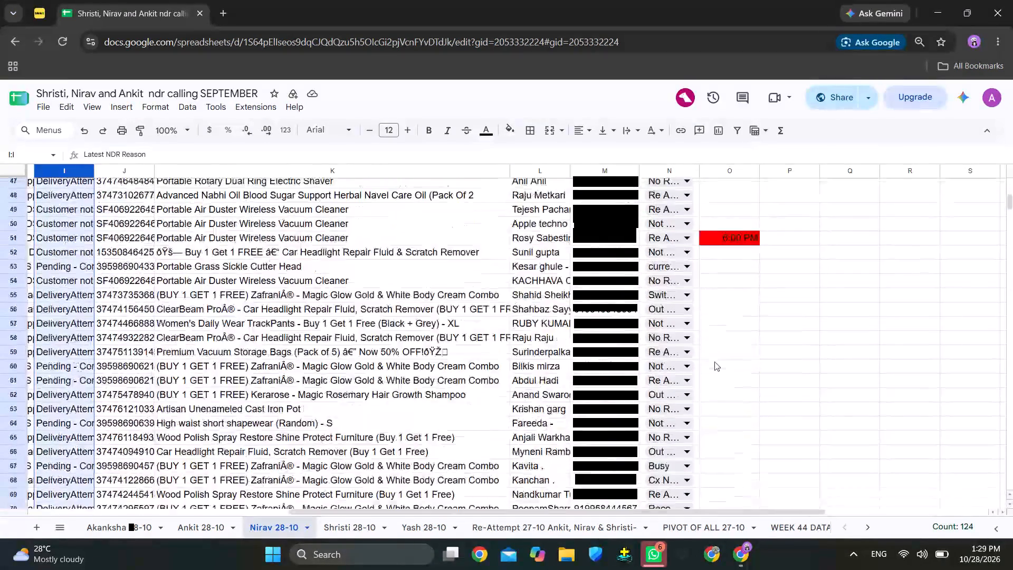
{"action": "scroll", "coordinate": [714, 362], "scroll_direction": "up", "scroll_amount": 1}
{"action": "scroll", "coordinate": [714, 362], "scroll_direction": "down", "scroll_amount": 6}
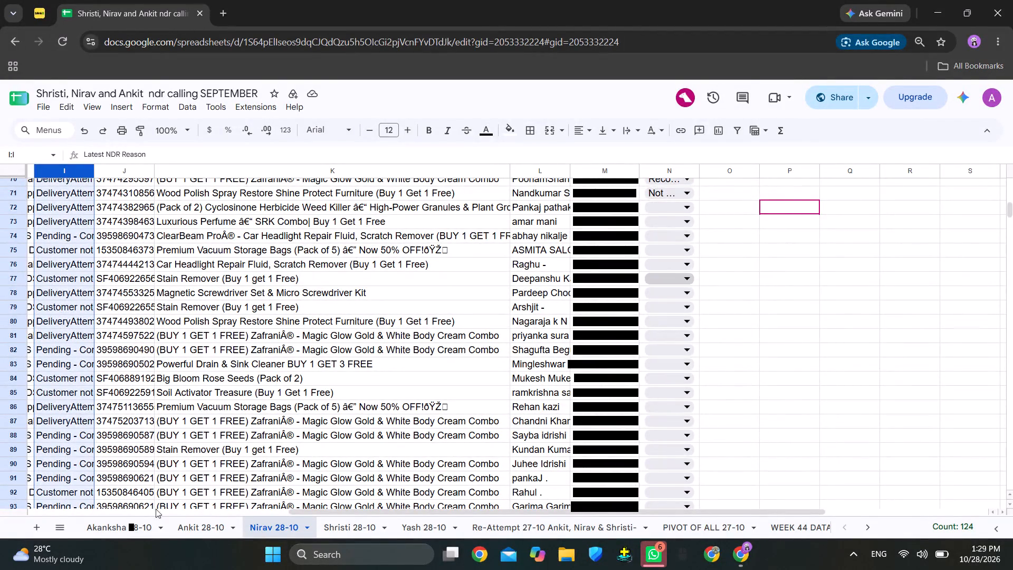
Look through the Akanksha and Yash 28-10 sheets, examining the Remarks dropdowns and entries down the rows.
{"action": "left_click", "coordinate": [123, 530]}
{"action": "scroll", "coordinate": [764, 245], "scroll_direction": "down", "scroll_amount": 6}
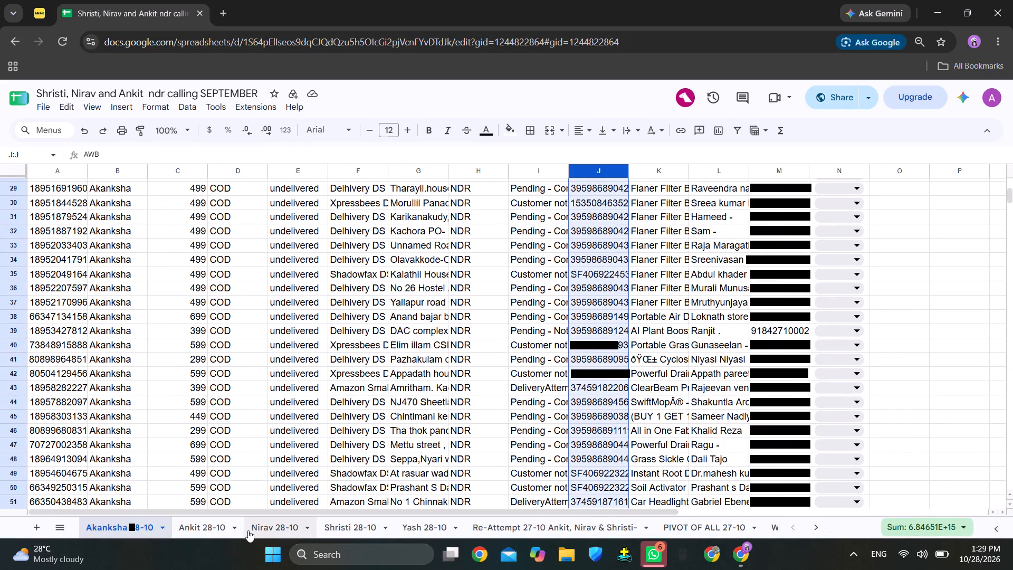
{"action": "left_click", "coordinate": [408, 522]}
{"action": "scroll", "coordinate": [820, 320], "scroll_direction": "up", "scroll_amount": 1}
{"action": "scroll", "coordinate": [820, 320], "scroll_direction": "down", "scroll_amount": 9}
{"action": "scroll", "coordinate": [801, 378], "scroll_direction": "up", "scroll_amount": 1}
{"action": "scroll", "coordinate": [802, 378], "scroll_direction": "down", "scroll_amount": 1}
{"action": "scroll", "coordinate": [829, 353], "scroll_direction": "up", "scroll_amount": 1}
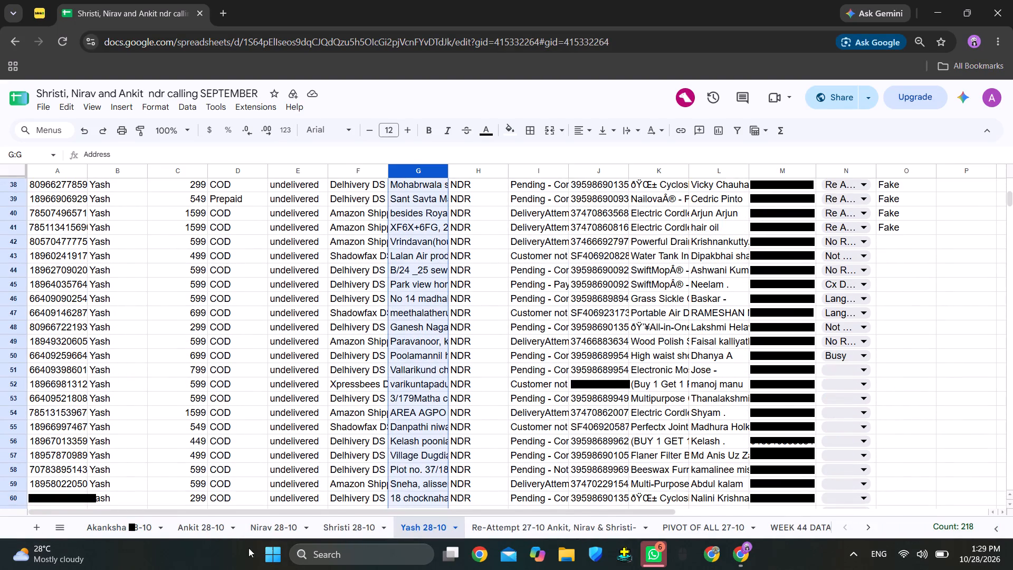
Examine the Remarks column down the rows of the Ankit 28-10 sheet and compare it with the Nirav 28-10 sheet.
{"action": "left_click", "coordinate": [199, 528]}
{"action": "scroll", "coordinate": [949, 313], "scroll_direction": "down", "scroll_amount": 8}
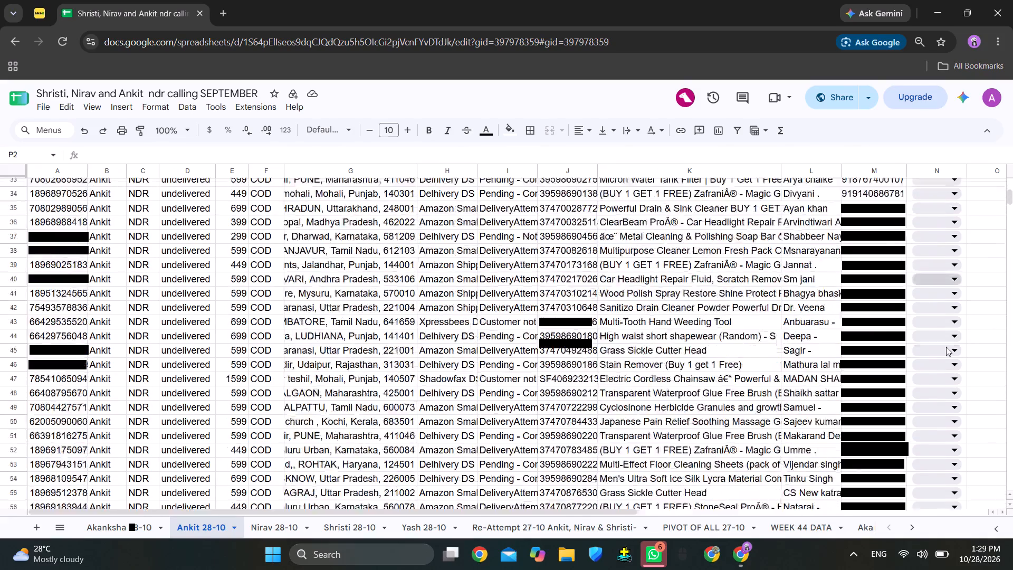
{"action": "scroll", "coordinate": [946, 347], "scroll_direction": "down", "scroll_amount": 3}
{"action": "scroll", "coordinate": [898, 349], "scroll_direction": "left", "scroll_amount": 4}
{"action": "scroll", "coordinate": [826, 352], "scroll_direction": "down", "scroll_amount": 1}
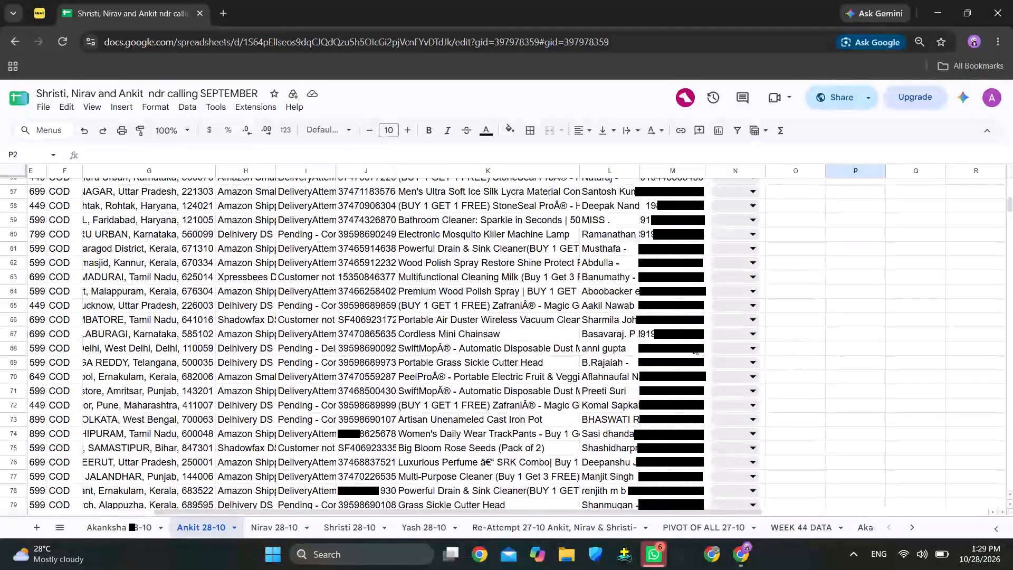
{"action": "scroll", "coordinate": [763, 372], "scroll_direction": "down", "scroll_amount": 2}
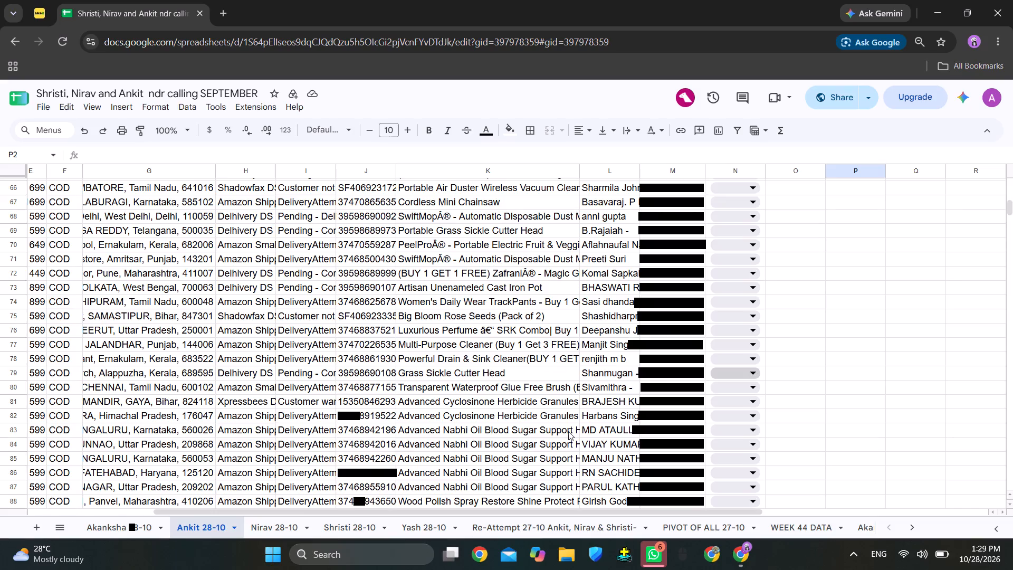
{"action": "left_click", "coordinate": [277, 532]}
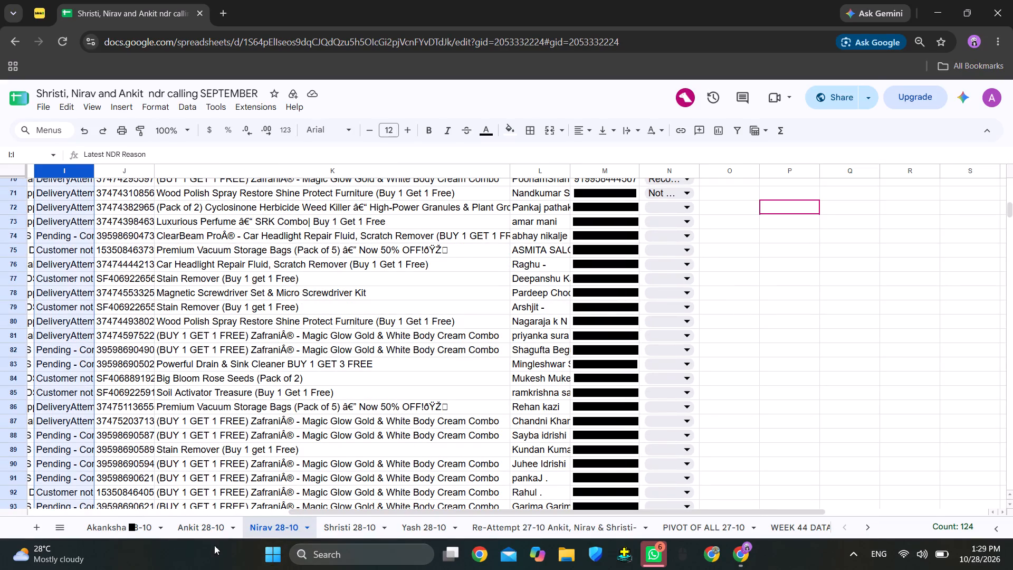
{"action": "left_click", "coordinate": [205, 523]}
{"action": "scroll", "coordinate": [649, 415], "scroll_direction": "up", "scroll_amount": 1}
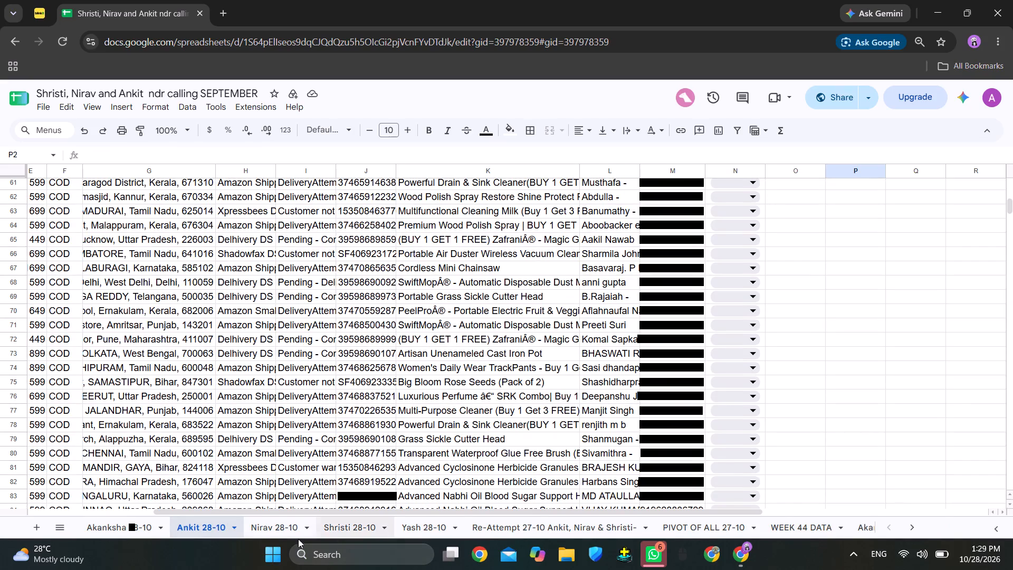
{"action": "left_click", "coordinate": [254, 534]}
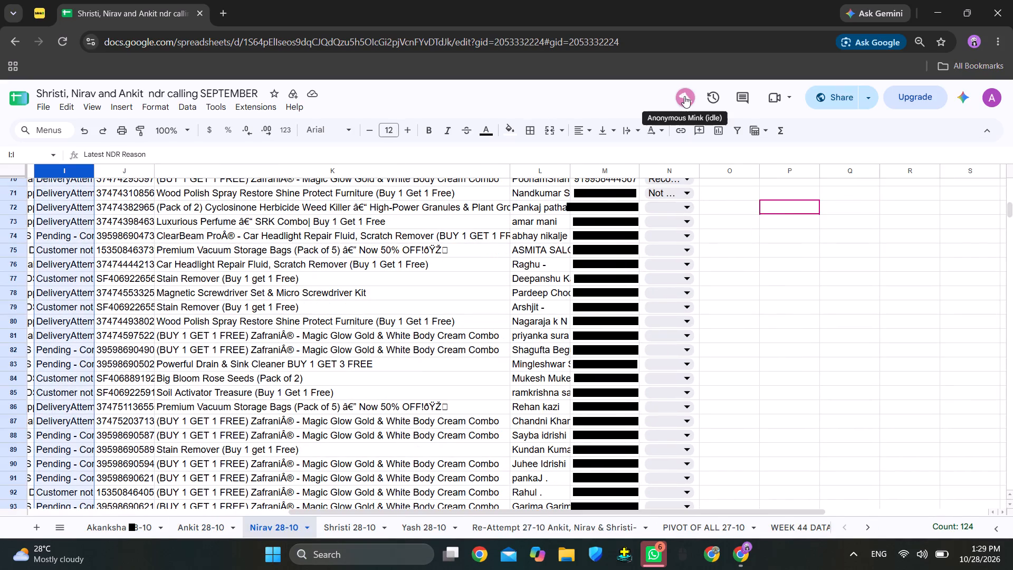
{"action": "left_click", "coordinate": [208, 530]}
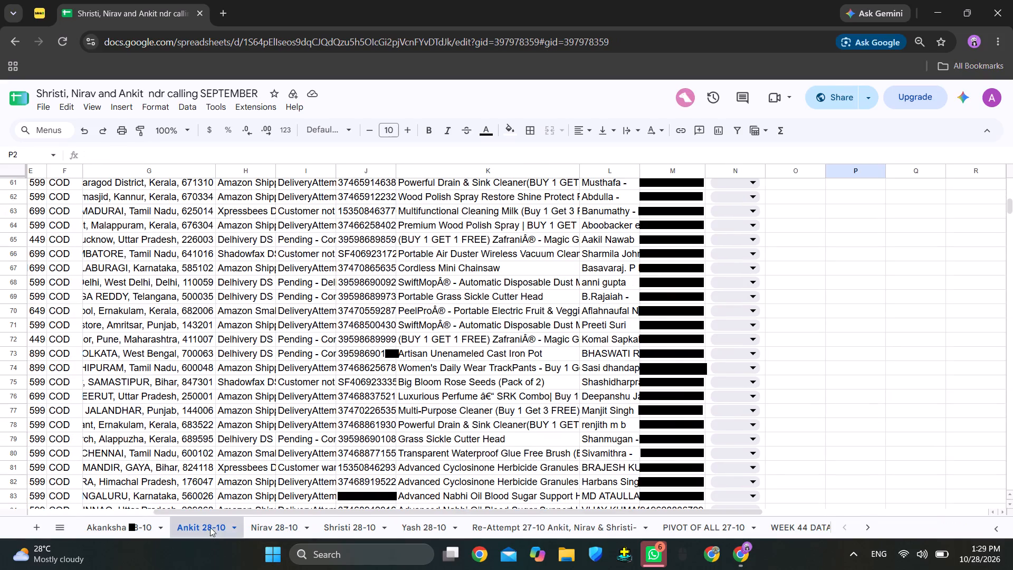
Set the Remarks dropdown in N77 of the Ankit 28-10 sheet to No Response.
{"action": "scroll", "coordinate": [698, 298], "scroll_direction": "down", "scroll_amount": 1}
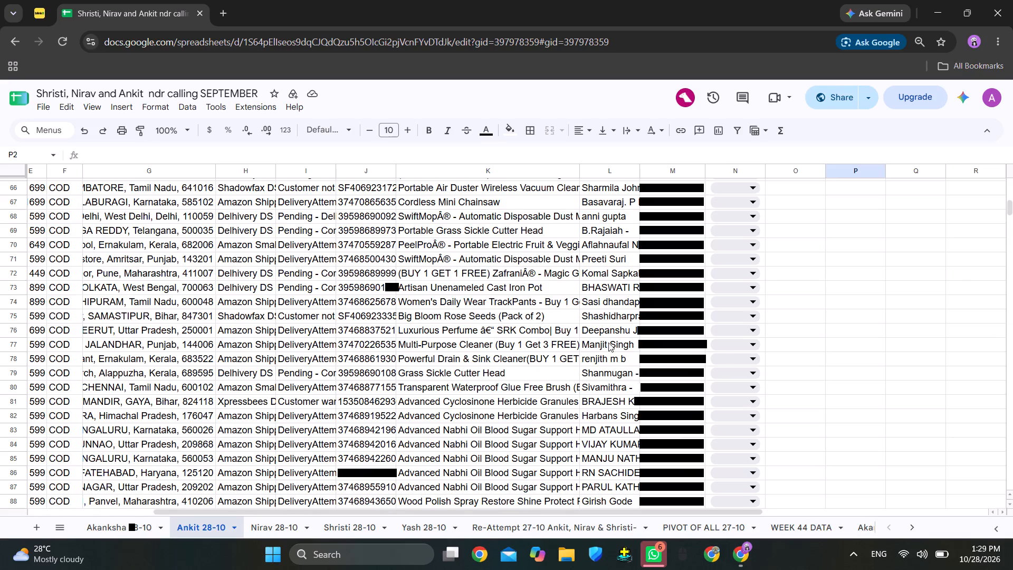
{"action": "left_click", "coordinate": [728, 347]}
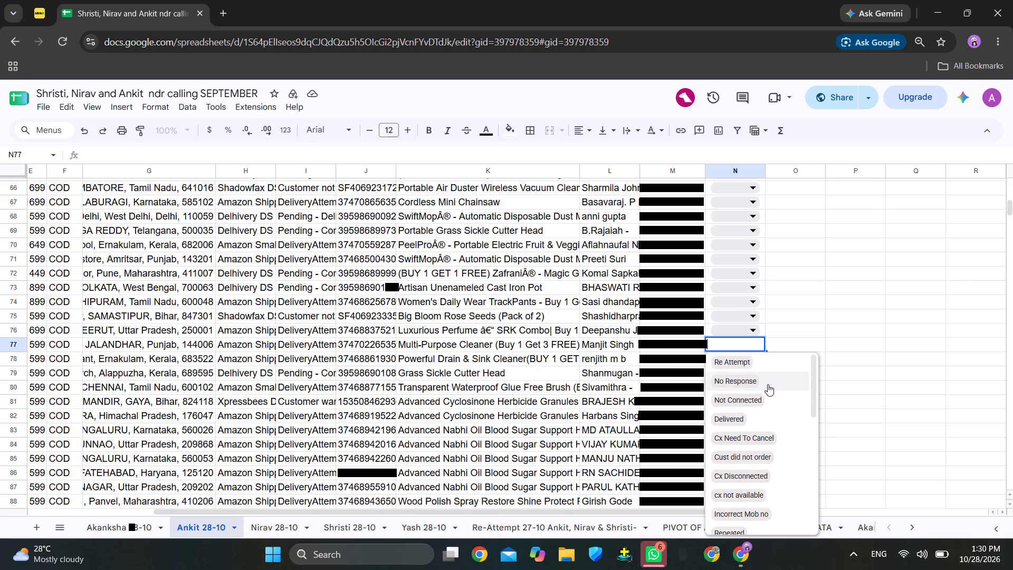
{"action": "left_click", "coordinate": [742, 383]}
Set the Remarks dropdown in N152 of the Ankit 28-10 sheet to Not Connected.
{"action": "scroll", "coordinate": [785, 378], "scroll_direction": "down", "scroll_amount": 5}
{"action": "scroll", "coordinate": [786, 379], "scroll_direction": "up", "scroll_amount": 1}
{"action": "scroll", "coordinate": [786, 381], "scroll_direction": "down", "scroll_amount": 2}
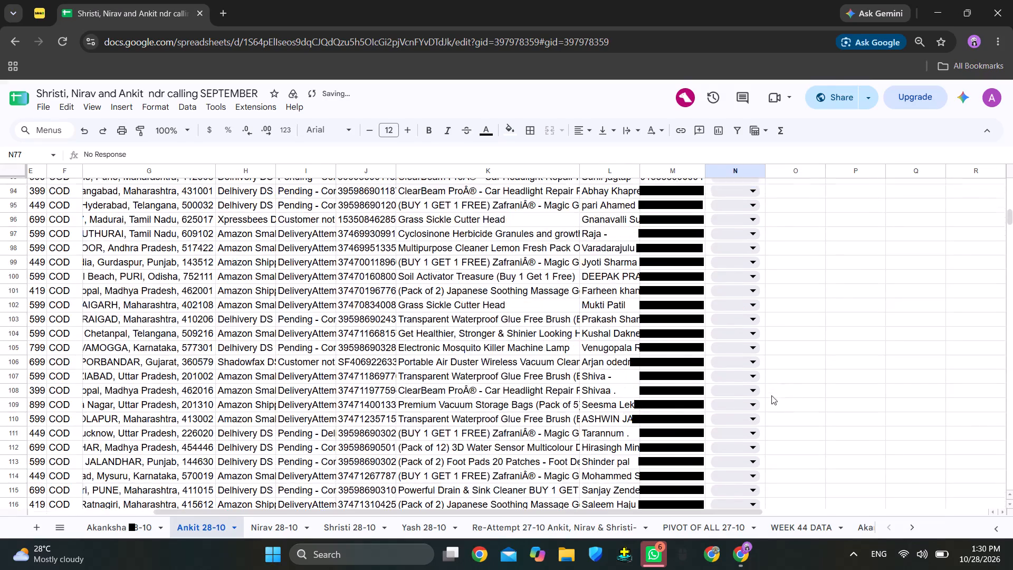
{"action": "scroll", "coordinate": [772, 396], "scroll_direction": "down", "scroll_amount": 1}
{"action": "scroll", "coordinate": [772, 396], "scroll_direction": "up", "scroll_amount": 1}
{"action": "scroll", "coordinate": [772, 396], "scroll_direction": "down", "scroll_amount": 2}
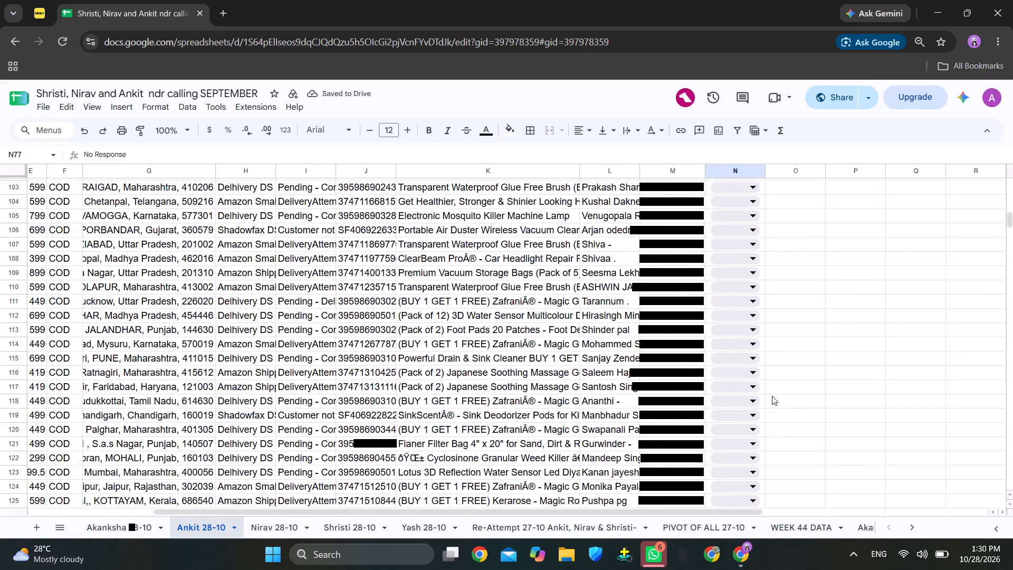
{"action": "scroll", "coordinate": [772, 396], "scroll_direction": "down", "scroll_amount": 3}
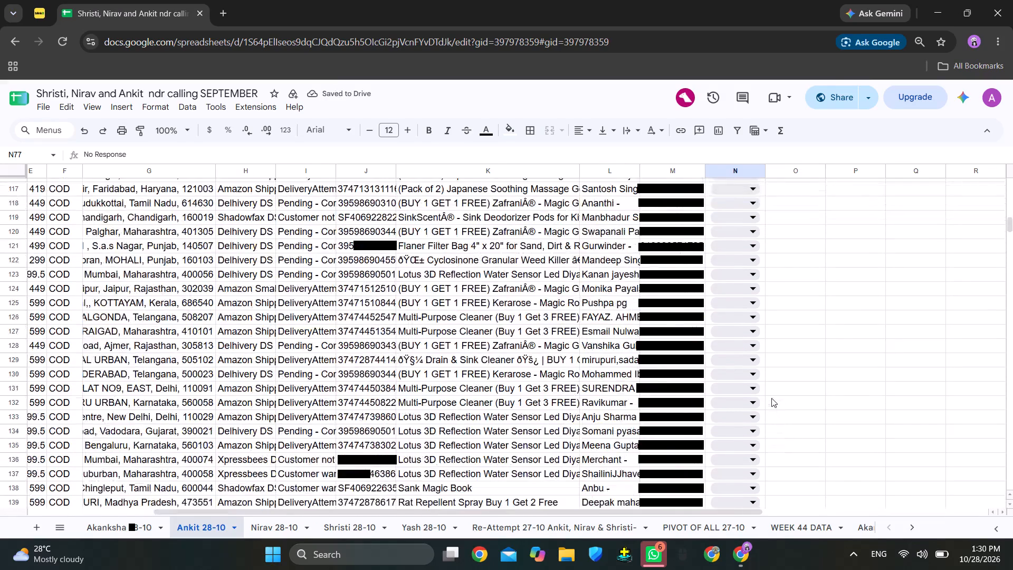
{"action": "scroll", "coordinate": [734, 410], "scroll_direction": "down", "scroll_amount": 1}
{"action": "scroll", "coordinate": [676, 425], "scroll_direction": "down", "scroll_amount": 1}
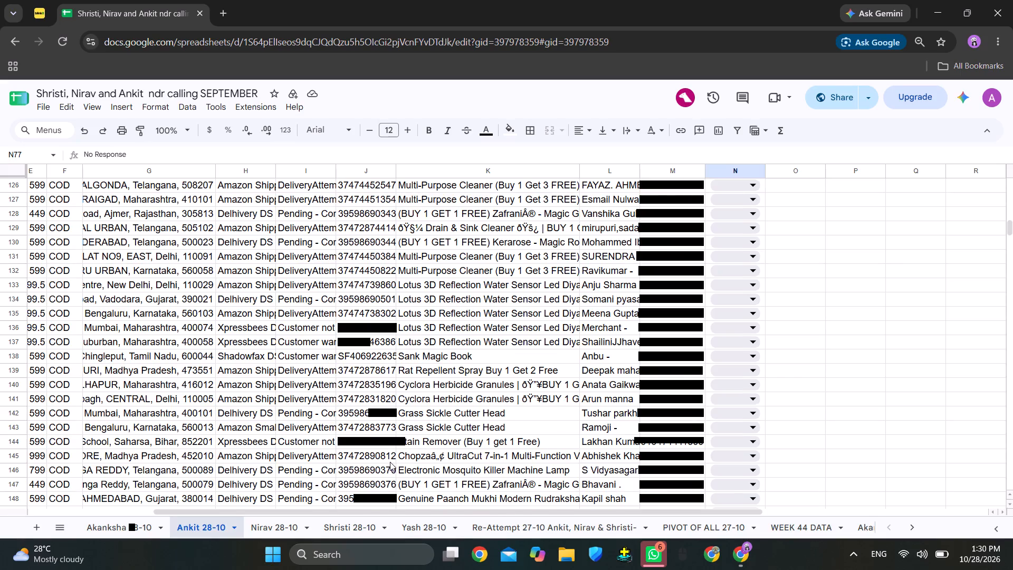
{"action": "scroll", "coordinate": [390, 462], "scroll_direction": "down", "scroll_amount": 1}
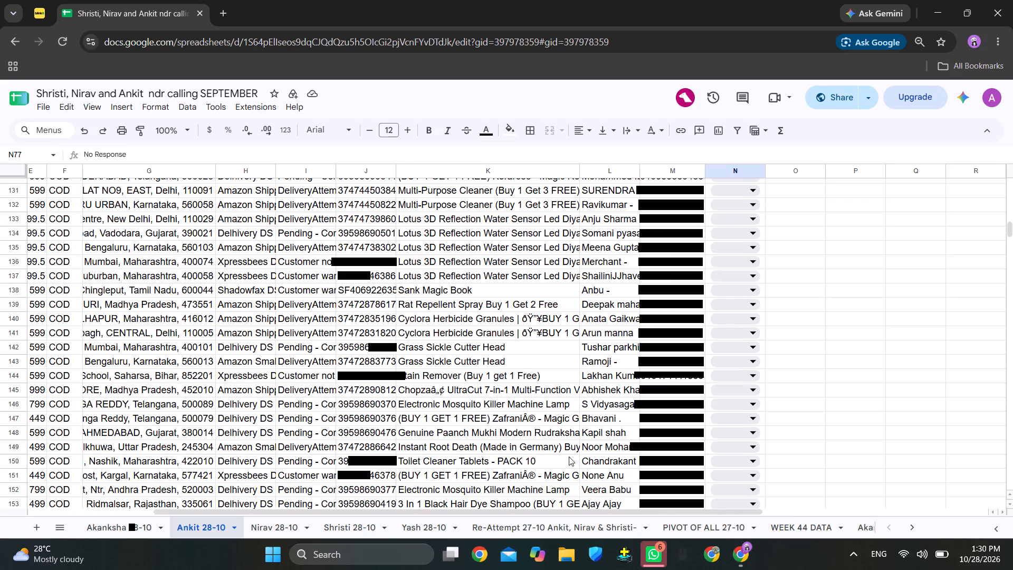
{"action": "scroll", "coordinate": [569, 457], "scroll_direction": "down", "scroll_amount": 1}
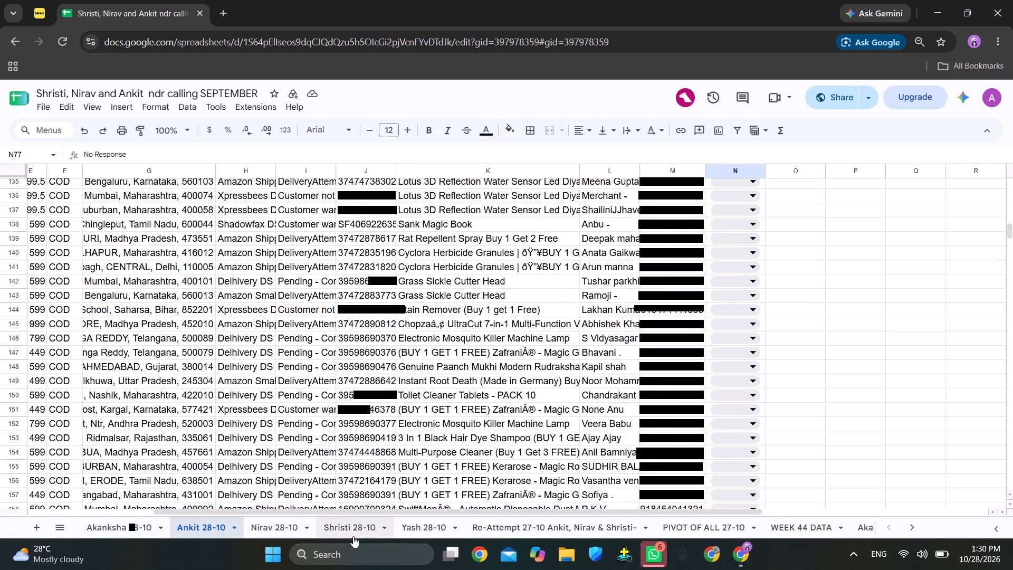
{"action": "left_click", "coordinate": [282, 530]}
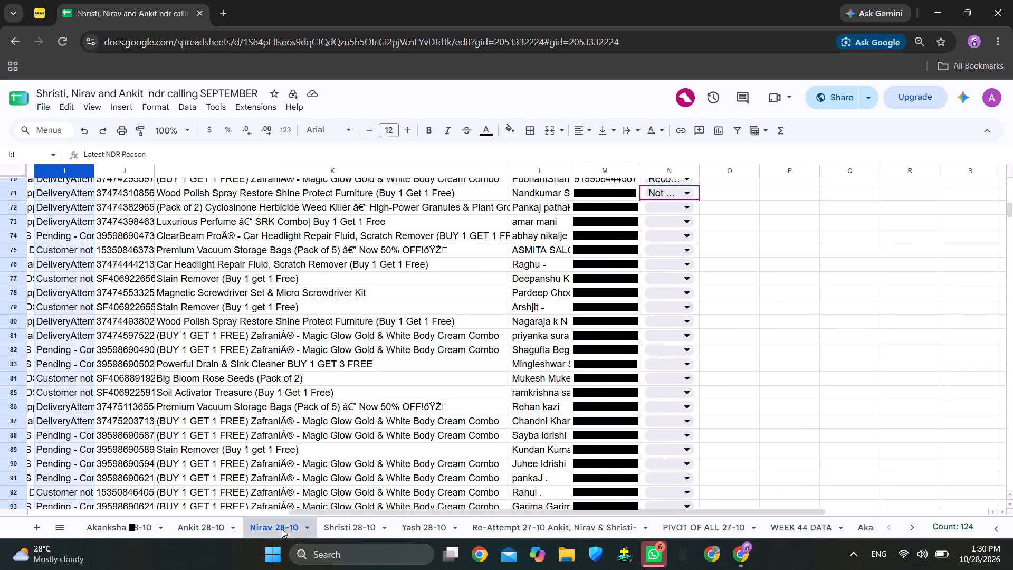
{"action": "left_click", "coordinate": [211, 530]}
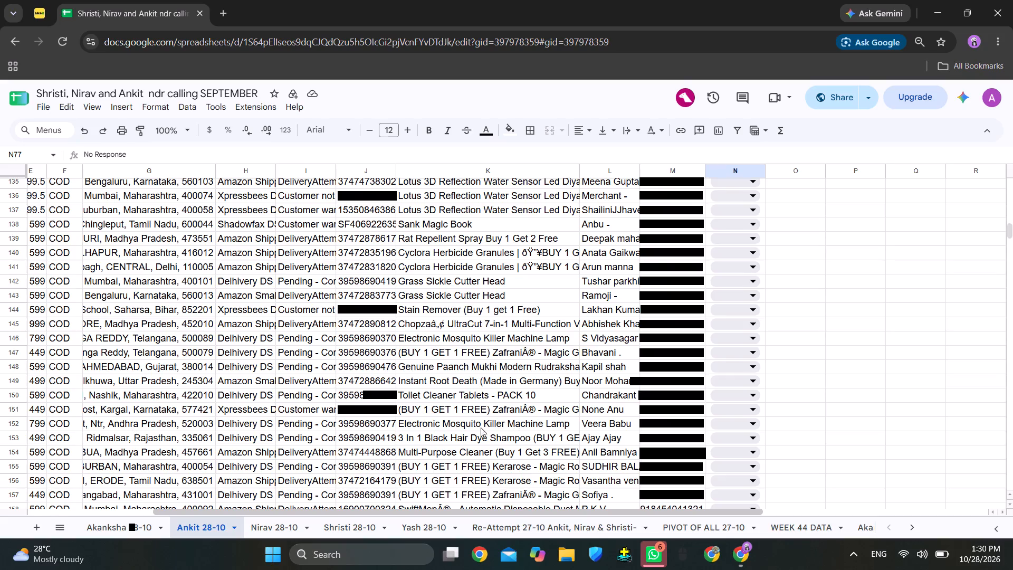
{"action": "left_click", "coordinate": [735, 428]}
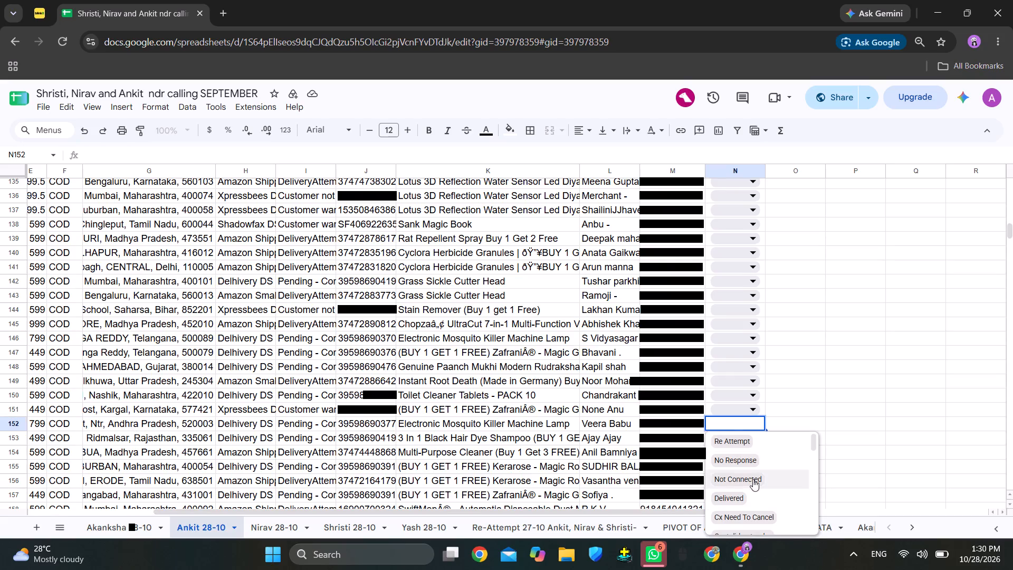
{"action": "left_click", "coordinate": [748, 482]}
Set the Remarks dropdown in N78 of the Ankit 28-10 sheet to Lang barrier.
{"action": "scroll", "coordinate": [802, 406], "scroll_direction": "down", "scroll_amount": 1}
{"action": "scroll", "coordinate": [802, 406], "scroll_direction": "up", "scroll_amount": 6}
{"action": "scroll", "coordinate": [797, 382], "scroll_direction": "down", "scroll_amount": 1}
{"action": "scroll", "coordinate": [796, 382], "scroll_direction": "up", "scroll_amount": 9}
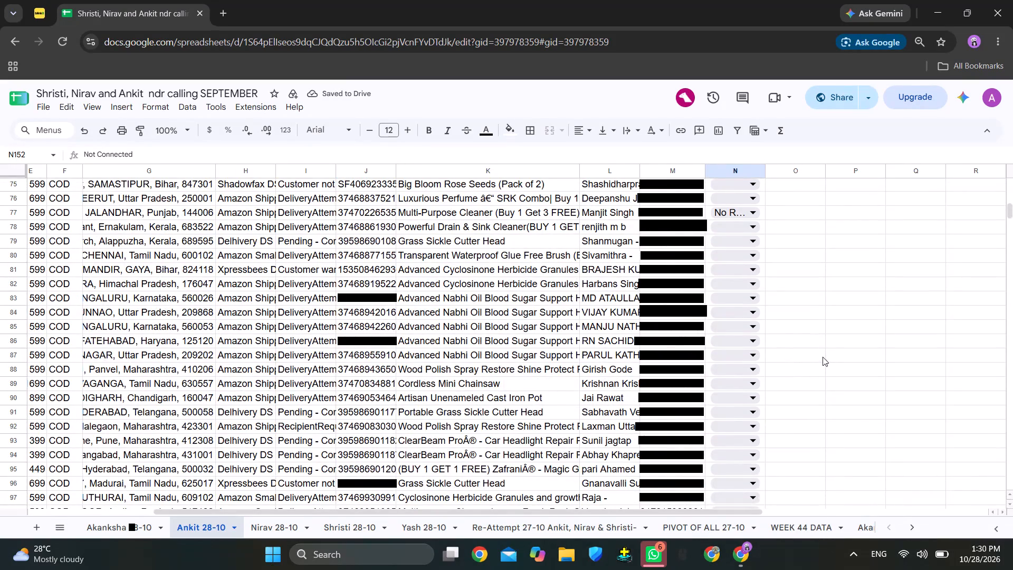
{"action": "left_click", "coordinate": [742, 226]}
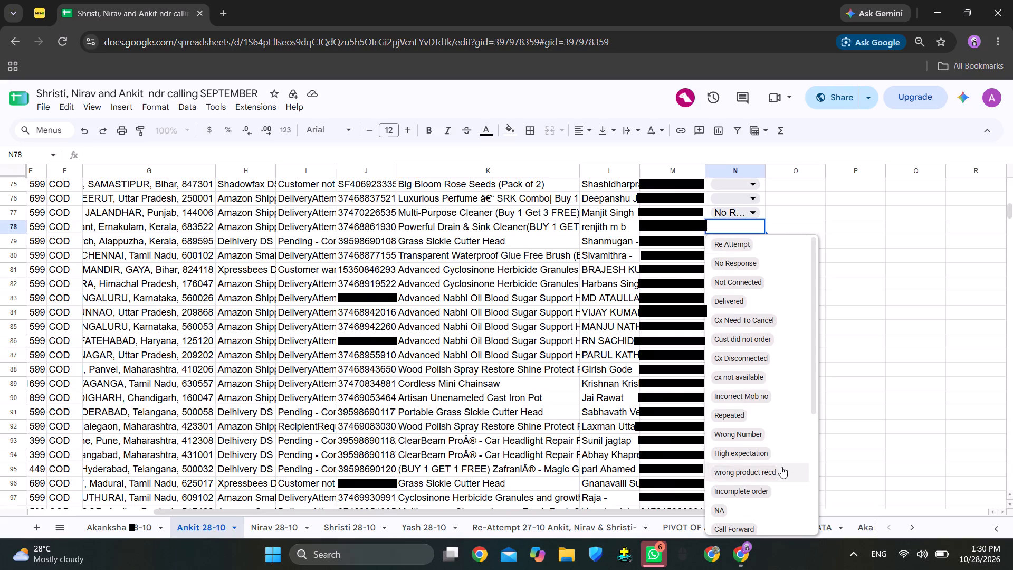
{"action": "scroll", "coordinate": [781, 467], "scroll_direction": "down", "scroll_amount": 2}
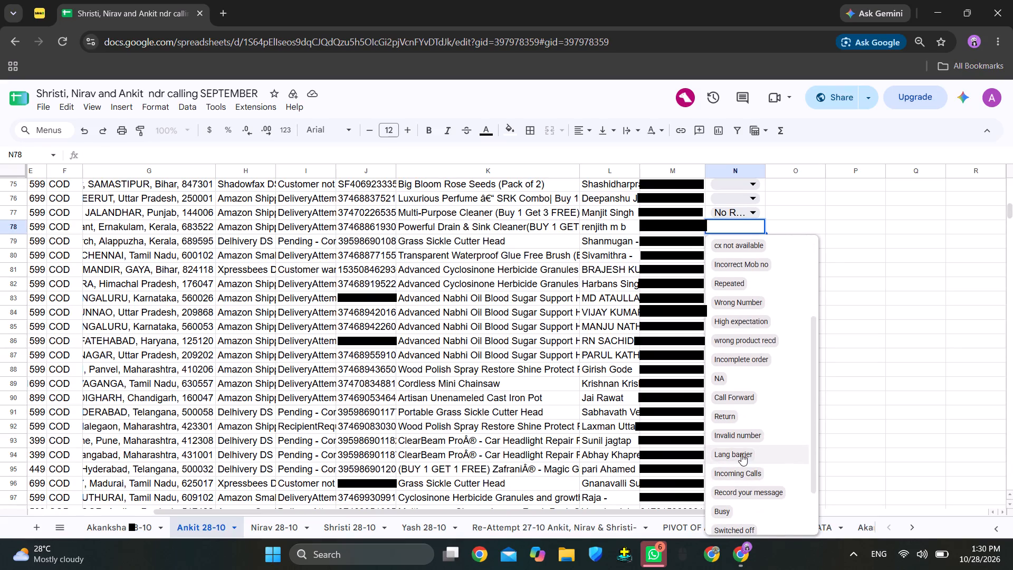
{"action": "left_click", "coordinate": [741, 454]}
Set the Remarks dropdown in N151 of the Ankit 28-10 sheet to Cx Disconnected.
{"action": "scroll", "coordinate": [795, 434], "scroll_direction": "down", "scroll_amount": 3}
{"action": "scroll", "coordinate": [795, 435], "scroll_direction": "up", "scroll_amount": 1}
{"action": "scroll", "coordinate": [795, 436], "scroll_direction": "down", "scroll_amount": 12}
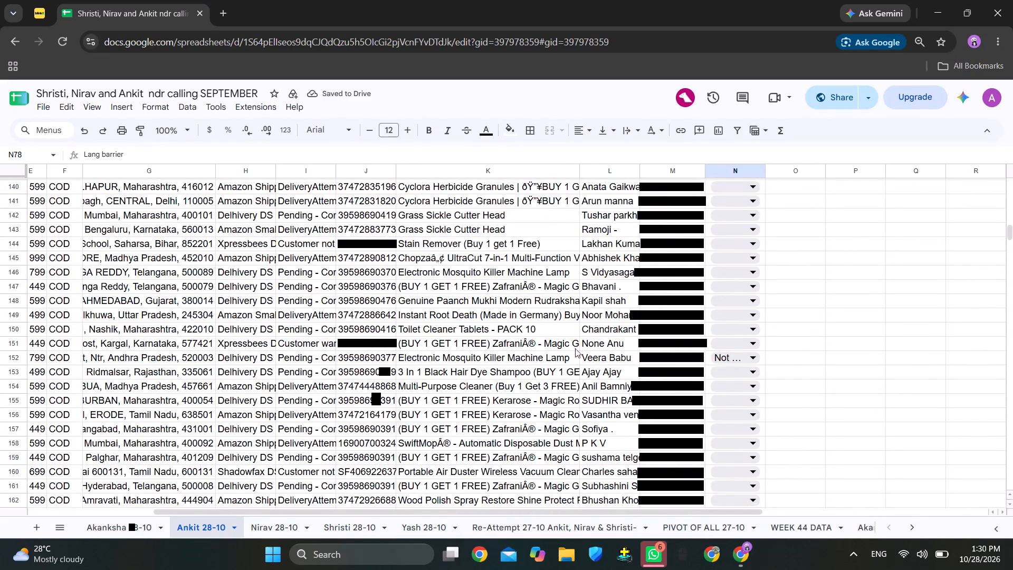
{"action": "left_click", "coordinate": [742, 346]}
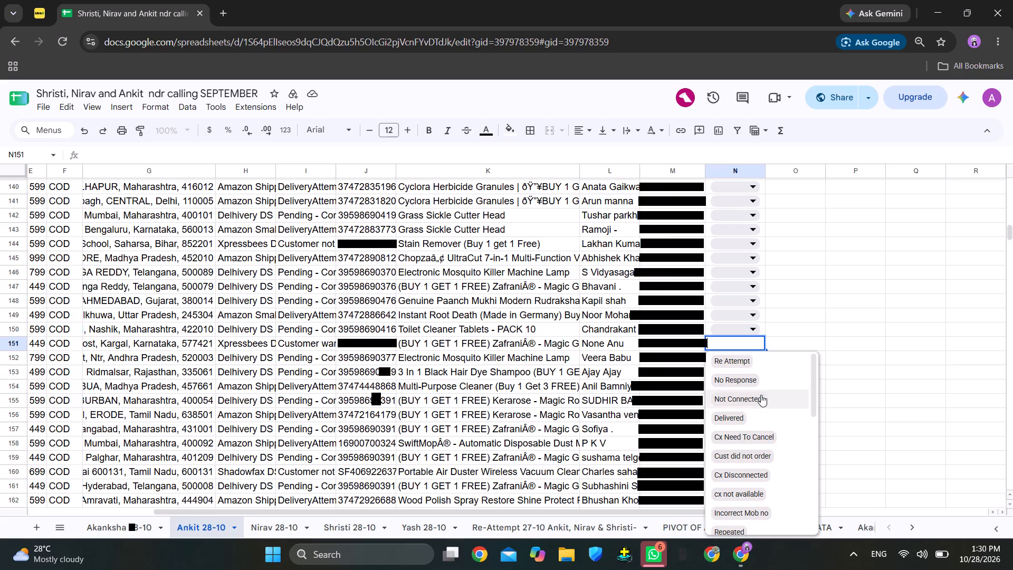
{"action": "scroll", "coordinate": [775, 451], "scroll_direction": "down", "scroll_amount": 3}
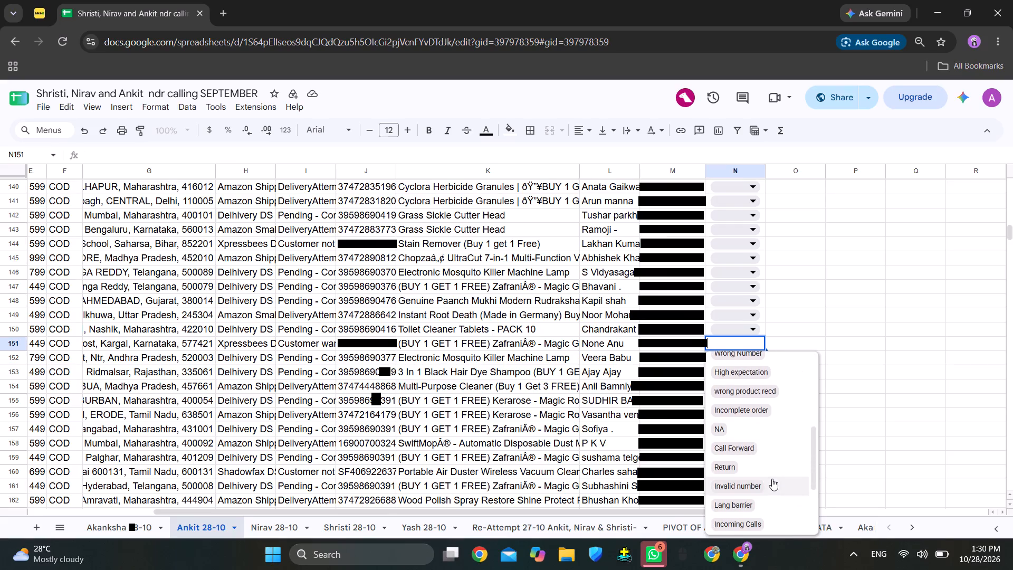
{"action": "scroll", "coordinate": [764, 488], "scroll_direction": "down", "scroll_amount": 2}
{"action": "scroll", "coordinate": [770, 442], "scroll_direction": "up", "scroll_amount": 1}
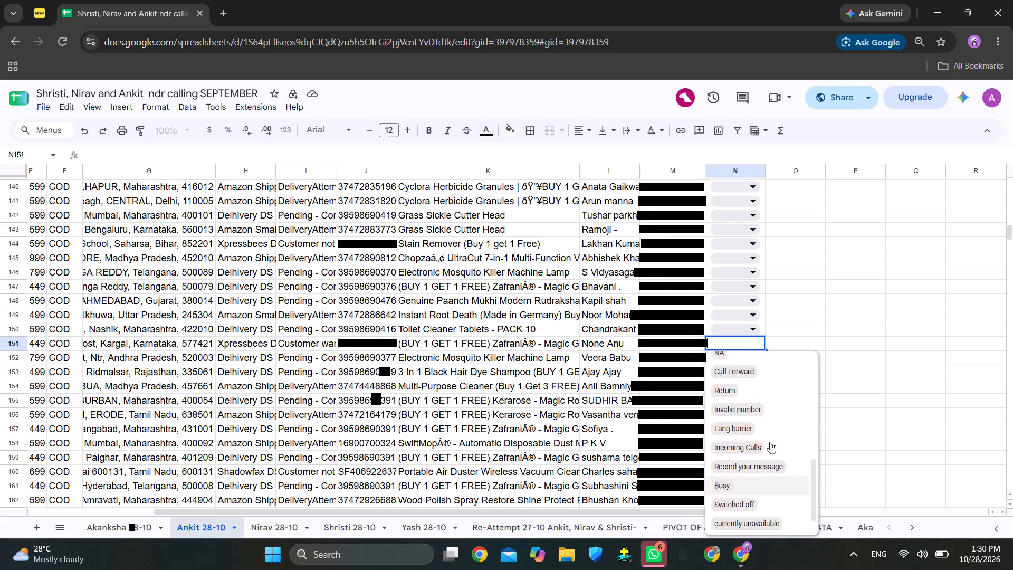
{"action": "scroll", "coordinate": [770, 442], "scroll_direction": "up", "scroll_amount": 1}
{"action": "scroll", "coordinate": [770, 442], "scroll_direction": "down", "scroll_amount": 1}
{"action": "scroll", "coordinate": [770, 442], "scroll_direction": "up", "scroll_amount": 7}
{"action": "left_click", "coordinate": [760, 476]}
Set the Remarks dropdown in N79 of the Ankit 28-10 sheet to Cx Disconnected.
{"action": "scroll", "coordinate": [817, 346], "scroll_direction": "up", "scroll_amount": 7}
{"action": "scroll", "coordinate": [812, 324], "scroll_direction": "down", "scroll_amount": 1}
{"action": "scroll", "coordinate": [812, 324], "scroll_direction": "up", "scroll_amount": 6}
{"action": "scroll", "coordinate": [812, 318], "scroll_direction": "down", "scroll_amount": 1}
{"action": "scroll", "coordinate": [812, 318], "scroll_direction": "up", "scroll_amount": 3}
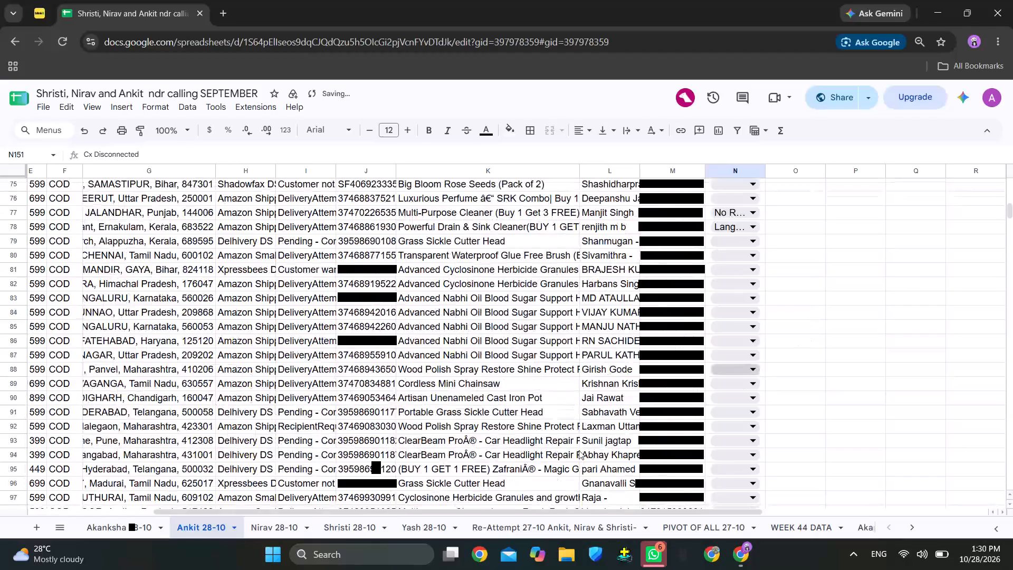
{"action": "left_click", "coordinate": [274, 529]}
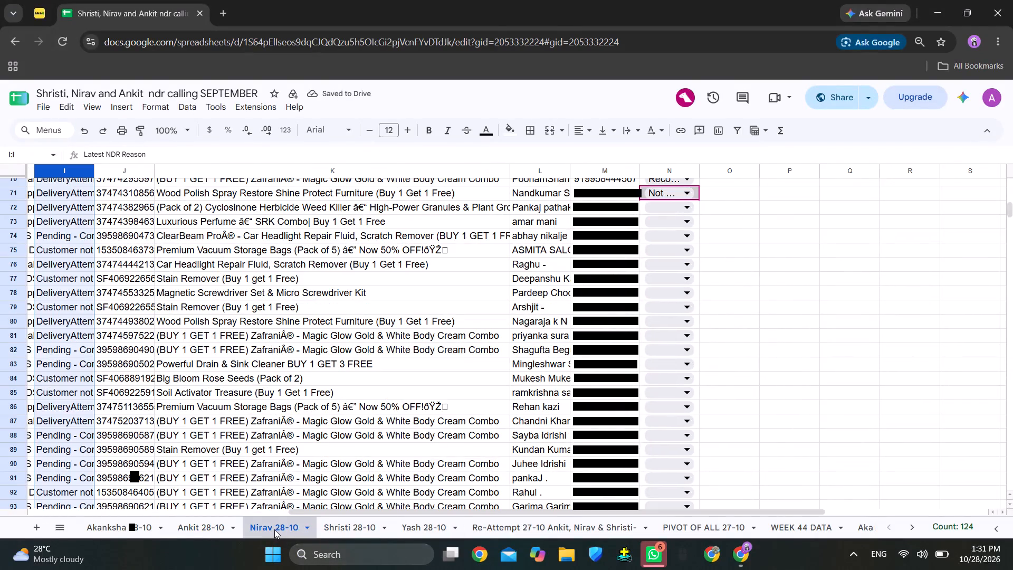
{"action": "left_click", "coordinate": [215, 527]}
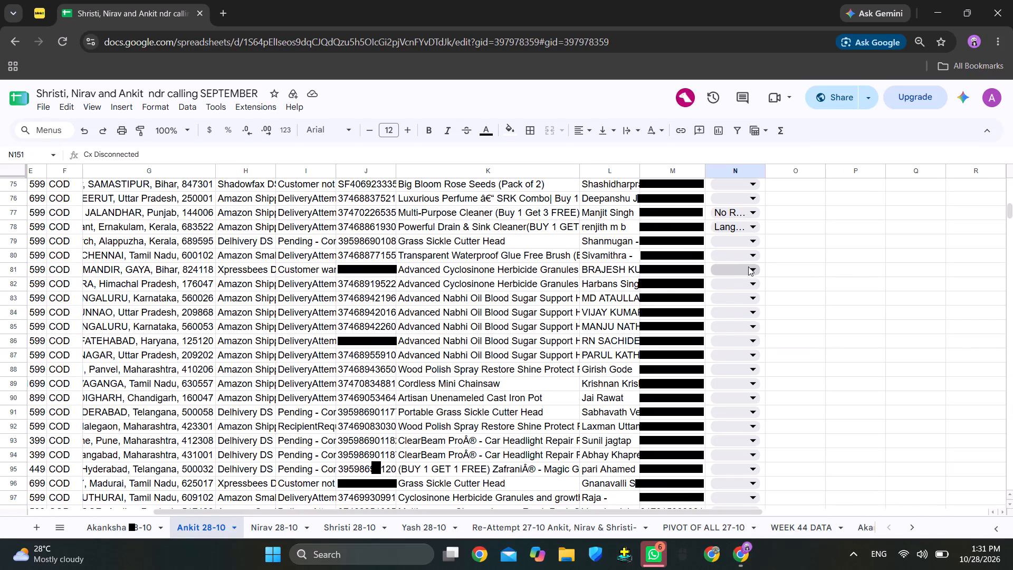
{"action": "left_click", "coordinate": [739, 242]}
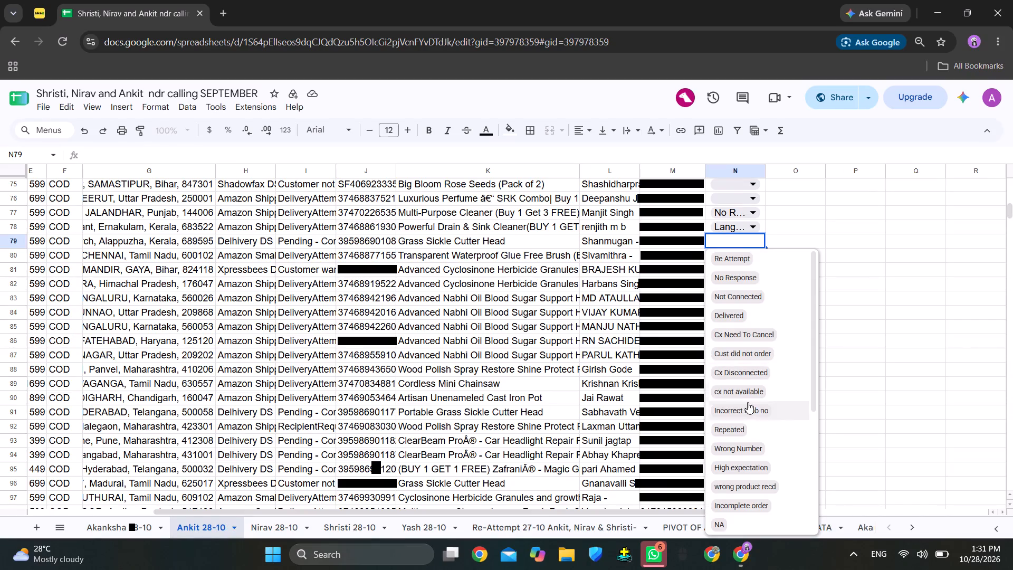
{"action": "left_click", "coordinate": [756, 373]}
Set the Remarks dropdown in N150 of the Ankit 28-10 sheet to No Response.
{"action": "scroll", "coordinate": [769, 384], "scroll_direction": "up", "scroll_amount": 1}
{"action": "scroll", "coordinate": [769, 384], "scroll_direction": "down", "scroll_amount": 5}
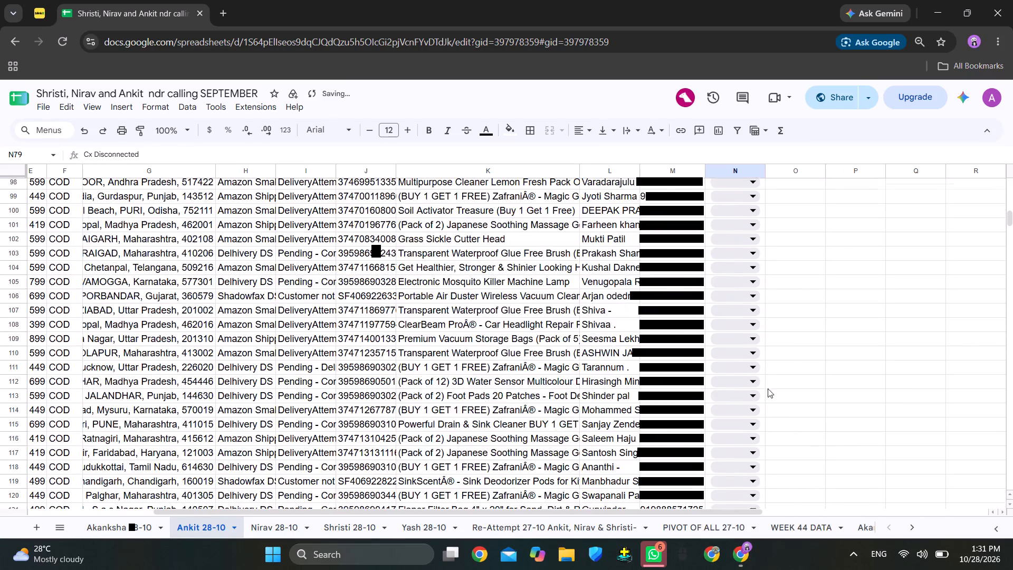
{"action": "scroll", "coordinate": [768, 388], "scroll_direction": "down", "scroll_amount": 6}
{"action": "scroll", "coordinate": [767, 393], "scroll_direction": "up", "scroll_amount": 1}
{"action": "scroll", "coordinate": [767, 393], "scroll_direction": "down", "scroll_amount": 5}
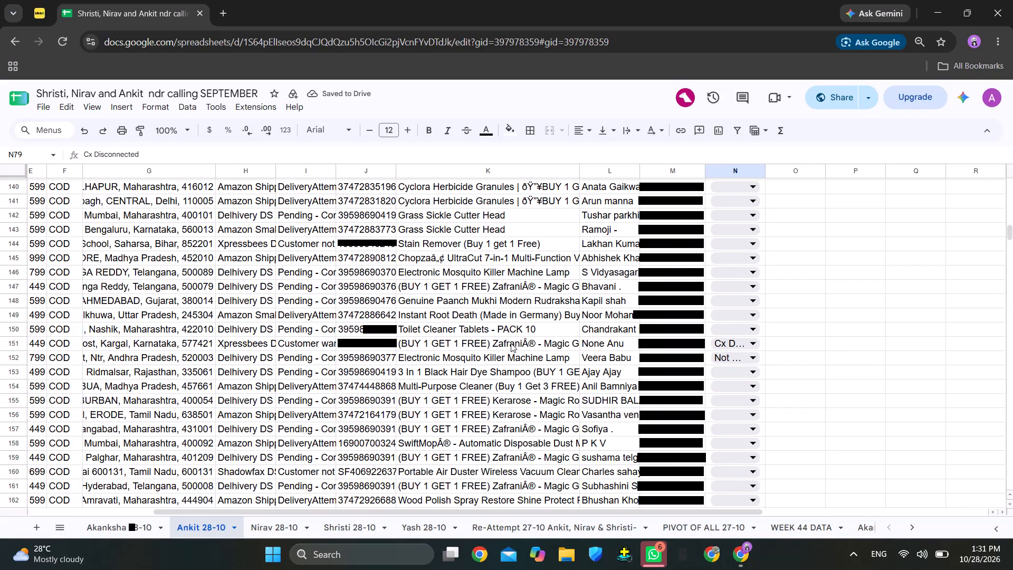
{"action": "left_click", "coordinate": [742, 330]}
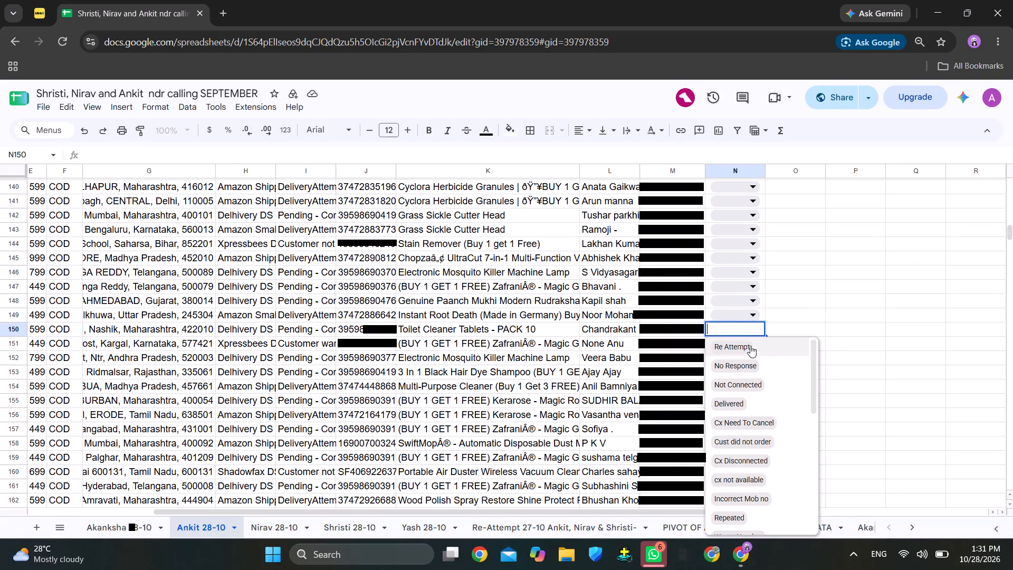
{"action": "left_click", "coordinate": [753, 365]}
{"action": "scroll", "coordinate": [839, 303], "scroll_direction": "down", "scroll_amount": 1}
{"action": "scroll", "coordinate": [839, 303], "scroll_direction": "up", "scroll_amount": 1}
{"action": "scroll", "coordinate": [839, 303], "scroll_direction": "down", "scroll_amount": 1}
{"action": "scroll", "coordinate": [839, 303], "scroll_direction": "up", "scroll_amount": 10}
{"action": "scroll", "coordinate": [836, 307], "scroll_direction": "down", "scroll_amount": 2}
{"action": "scroll", "coordinate": [836, 307], "scroll_direction": "up", "scroll_amount": 2}
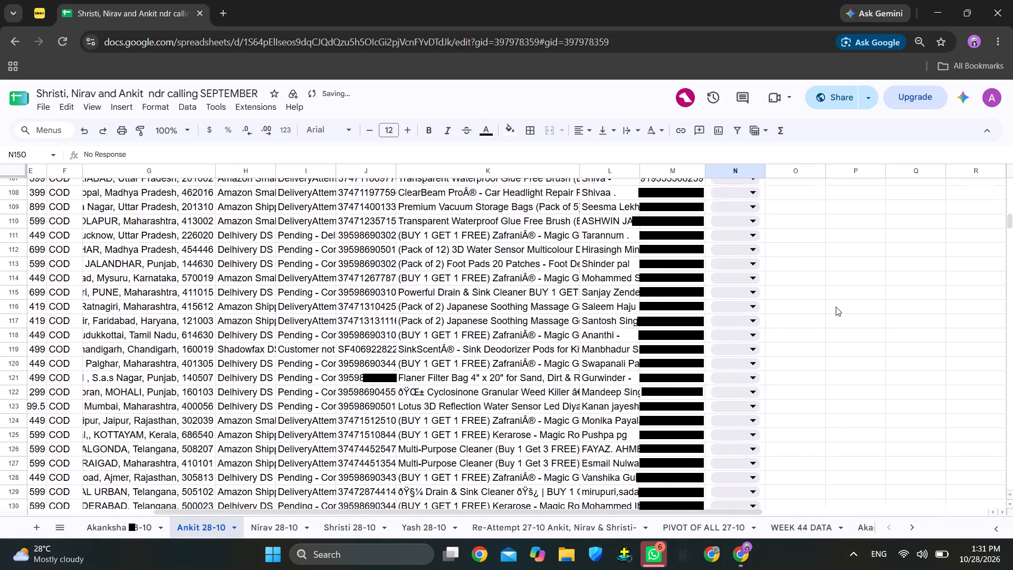
Set the Remarks dropdown in N80 of the Ankit 28-10 sheet to currently unavailable.
{"action": "scroll", "coordinate": [836, 308], "scroll_direction": "up", "scroll_amount": 5}
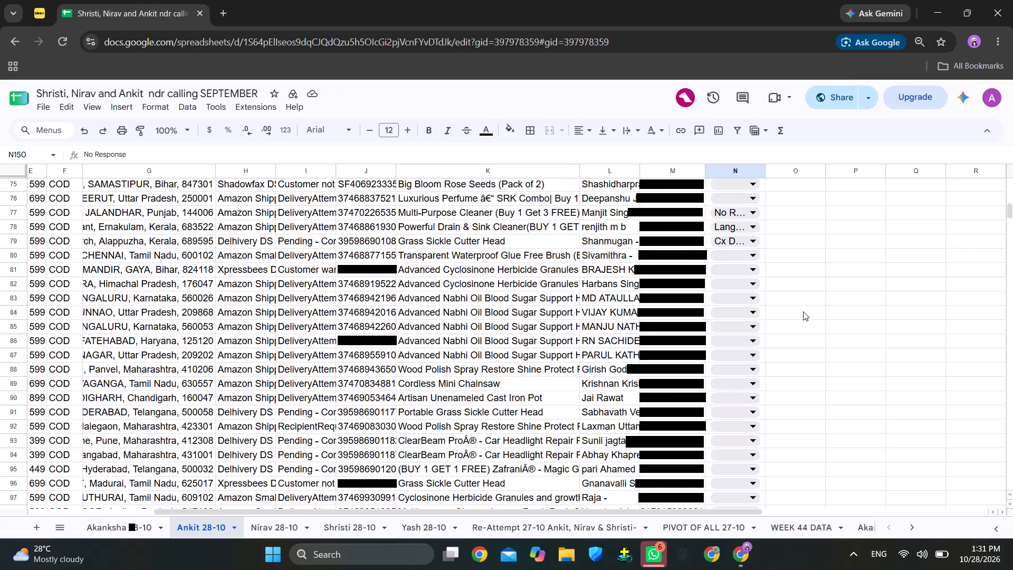
{"action": "left_click", "coordinate": [749, 257]}
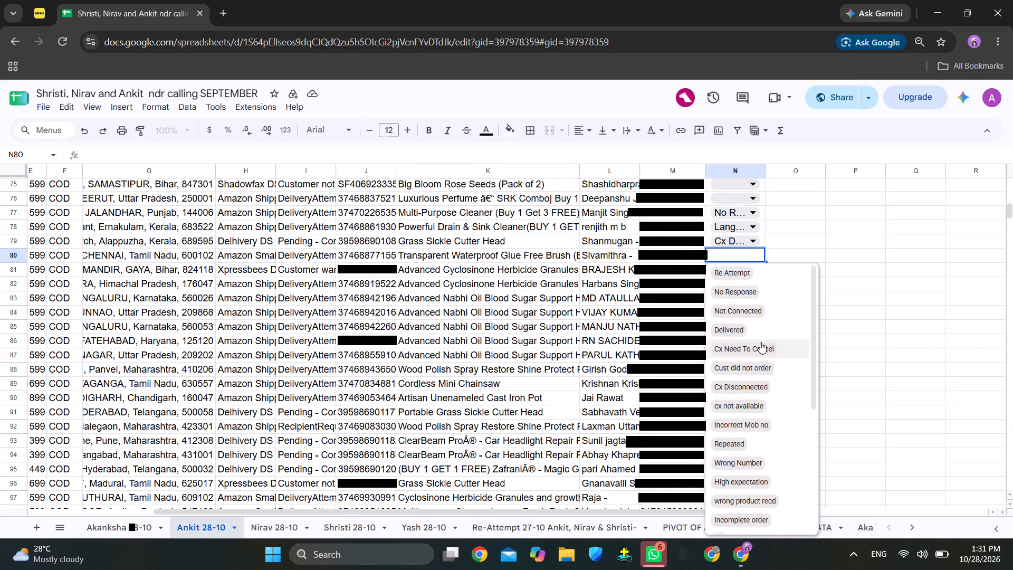
{"action": "scroll", "coordinate": [760, 361], "scroll_direction": "down", "scroll_amount": 7}
{"action": "scroll", "coordinate": [763, 367], "scroll_direction": "up", "scroll_amount": 1}
{"action": "scroll", "coordinate": [765, 369], "scroll_direction": "down", "scroll_amount": 1}
{"action": "left_click", "coordinate": [762, 484]}
Examine the Remarks column in the Nirav 28-10 sheet to see how far the calls have been recorded.
{"action": "scroll", "coordinate": [813, 413], "scroll_direction": "down", "scroll_amount": 9}
{"action": "scroll", "coordinate": [806, 423], "scroll_direction": "up", "scroll_amount": 1}
{"action": "scroll", "coordinate": [806, 423], "scroll_direction": "down", "scroll_amount": 7}
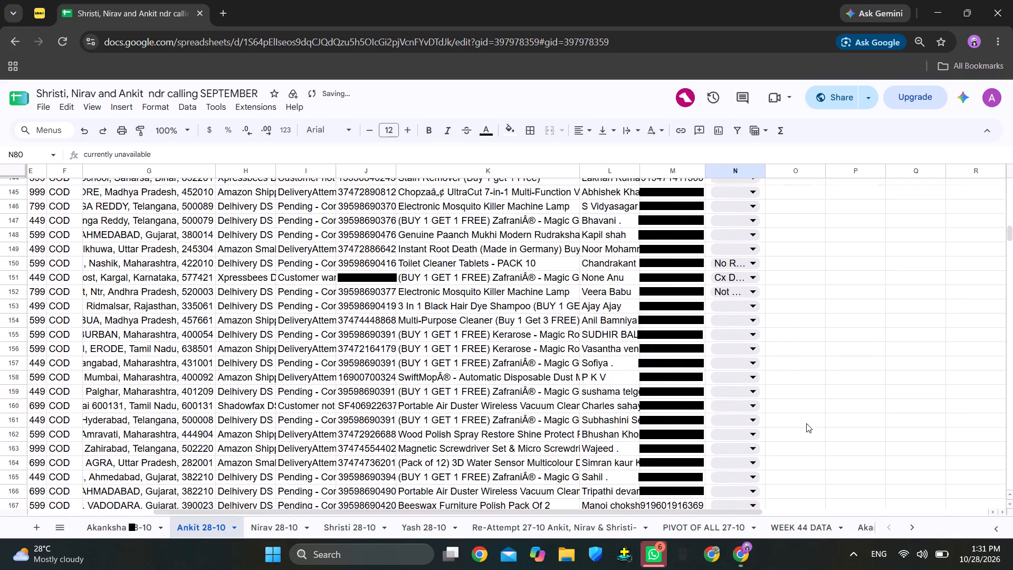
{"action": "scroll", "coordinate": [807, 387], "scroll_direction": "up", "scroll_amount": 1}
{"action": "left_click", "coordinate": [278, 528]}
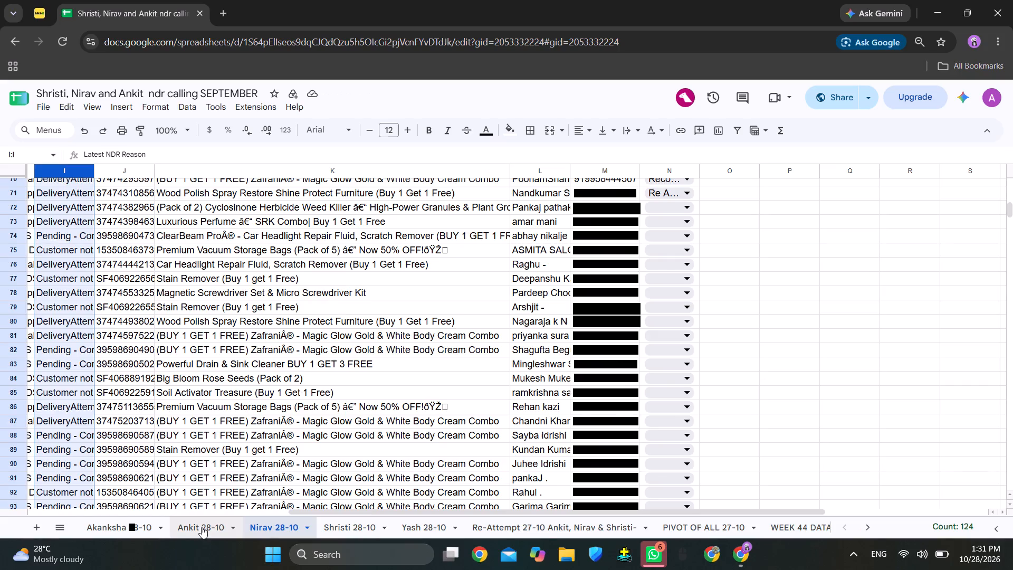
{"action": "scroll", "coordinate": [607, 384], "scroll_direction": "up", "scroll_amount": 1}
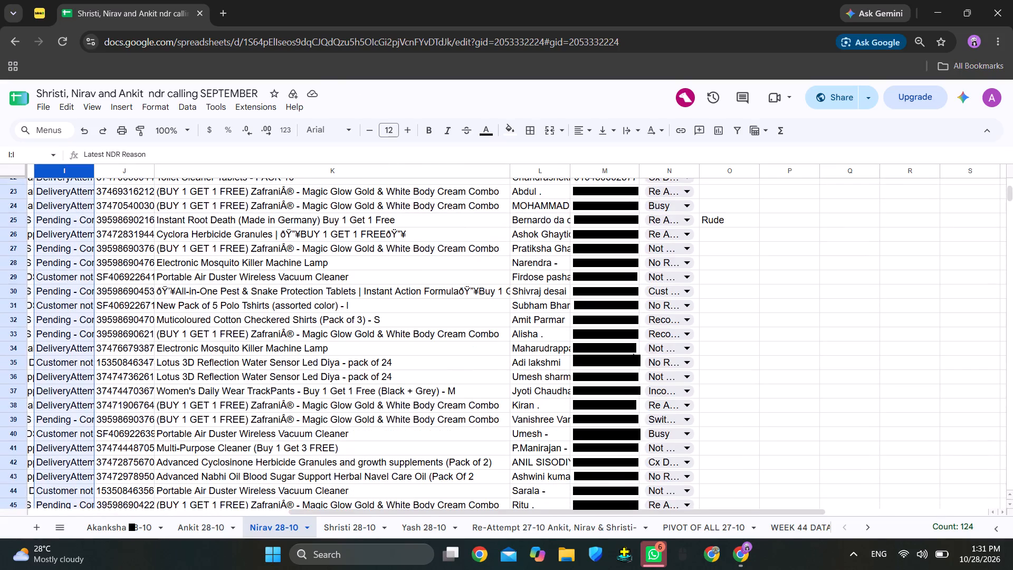
{"action": "scroll", "coordinate": [633, 354], "scroll_direction": "down", "scroll_amount": 8}
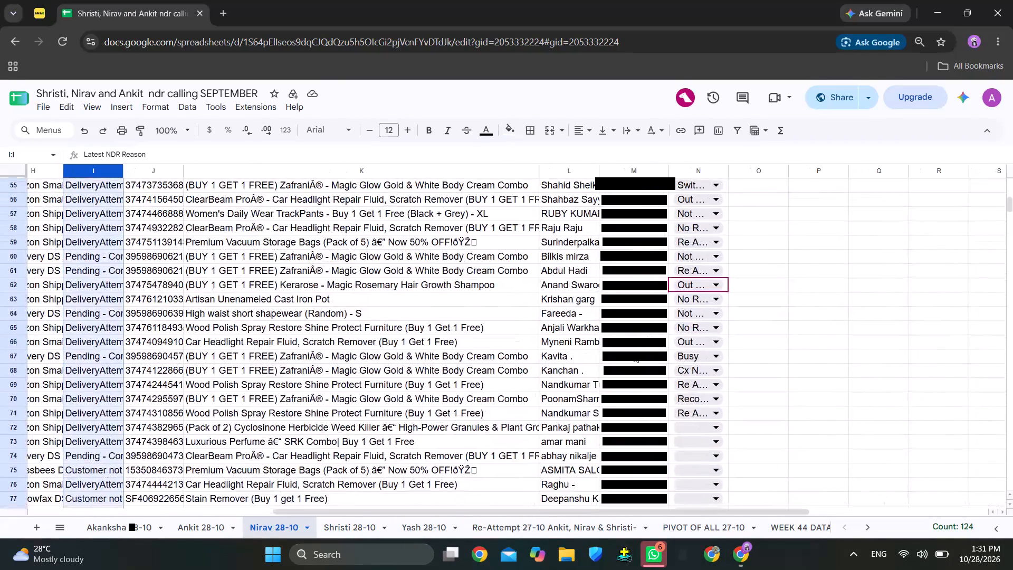
{"action": "scroll", "coordinate": [634, 353], "scroll_direction": "down", "scroll_amount": 1}
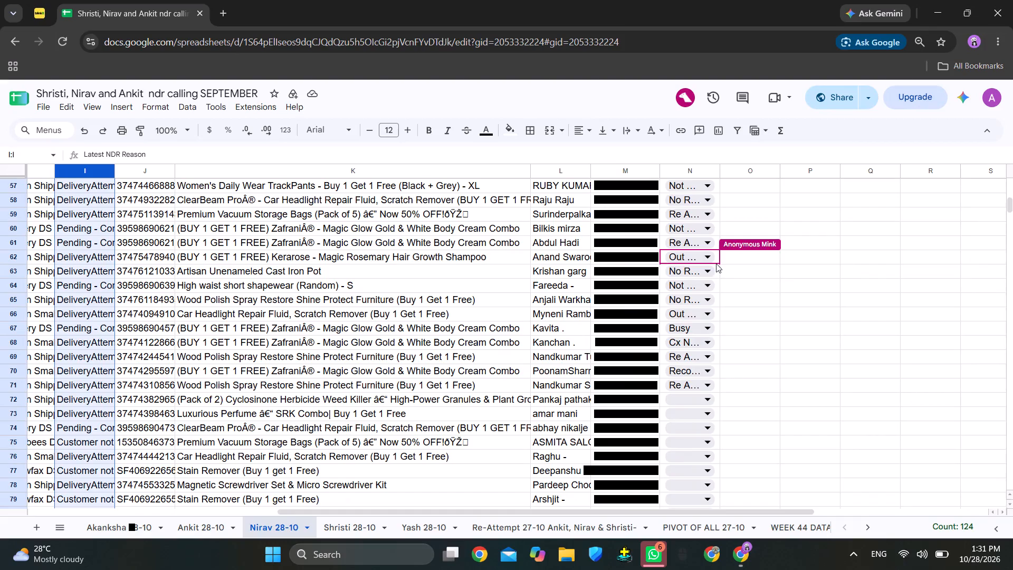
Return to the Ankit 28-10 sheet and set the Remarks dropdown in N149 to Re Attempt.
{"action": "left_click", "coordinate": [194, 528]}
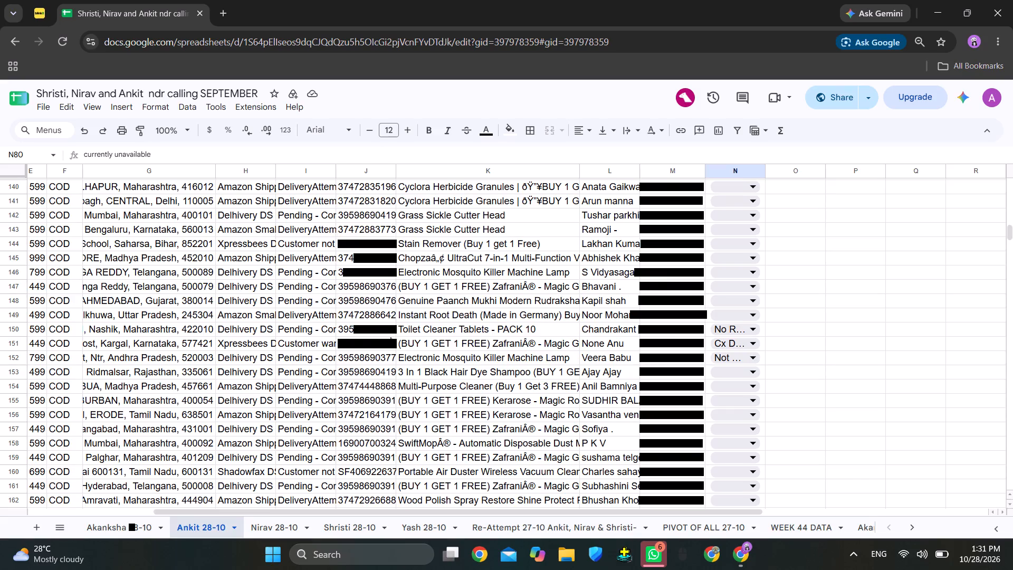
{"action": "left_click", "coordinate": [738, 318]}
{"action": "left_click", "coordinate": [741, 336]}
Set the Remarks dropdown in N81 of the Ankit 28-10 sheet to Re Attempt.
{"action": "scroll", "coordinate": [830, 280], "scroll_direction": "up", "scroll_amount": 8}
{"action": "scroll", "coordinate": [818, 282], "scroll_direction": "down", "scroll_amount": 1}
{"action": "scroll", "coordinate": [818, 283], "scroll_direction": "up", "scroll_amount": 6}
{"action": "scroll", "coordinate": [817, 286], "scroll_direction": "down", "scroll_amount": 1}
{"action": "scroll", "coordinate": [807, 278], "scroll_direction": "up", "scroll_amount": 2}
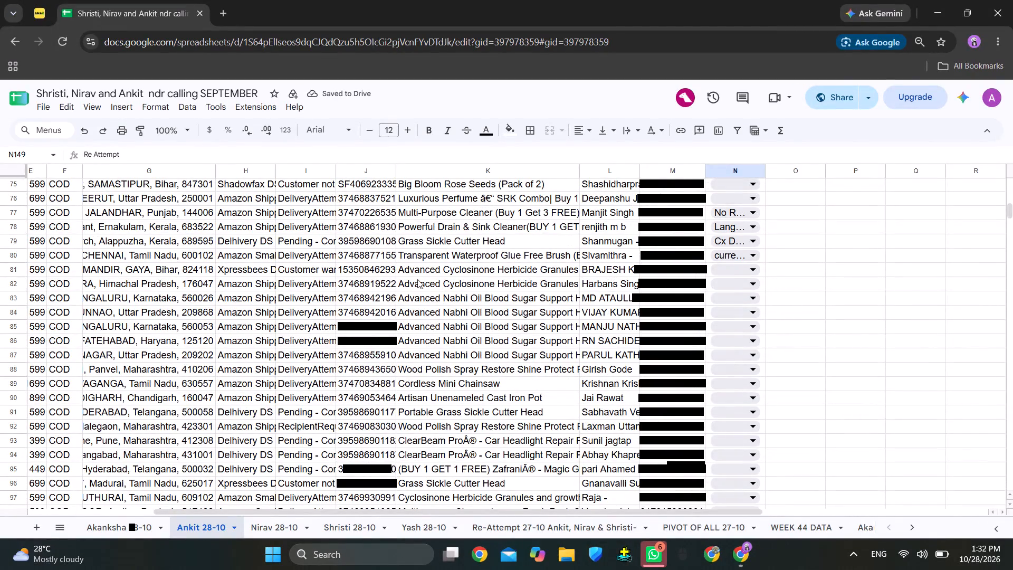
{"action": "left_click", "coordinate": [719, 271]}
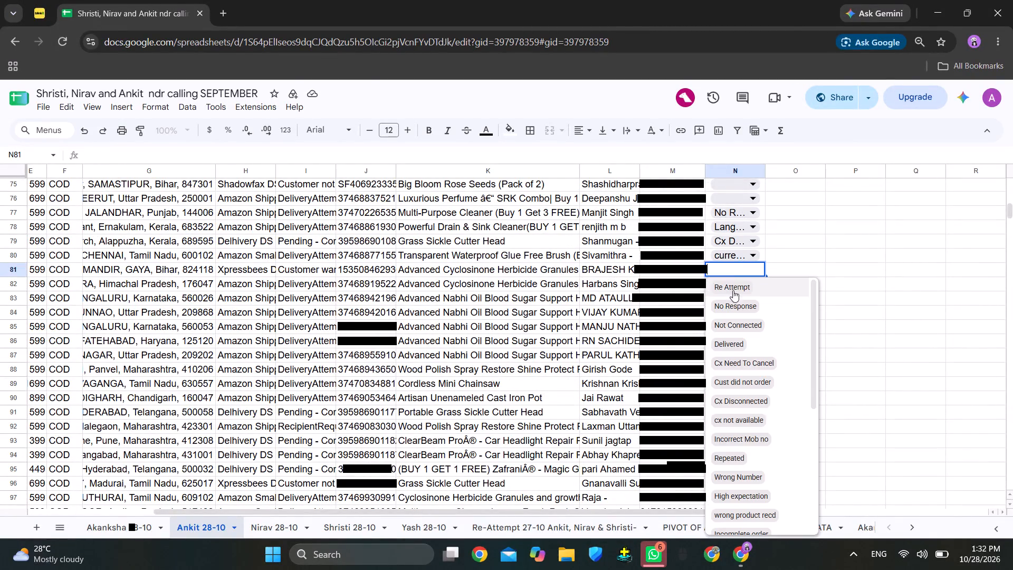
{"action": "left_click", "coordinate": [733, 290]}
Open the Nirav 28-10 sheet at its Remarks column.
{"action": "scroll", "coordinate": [807, 335], "scroll_direction": "down", "scroll_amount": 13}
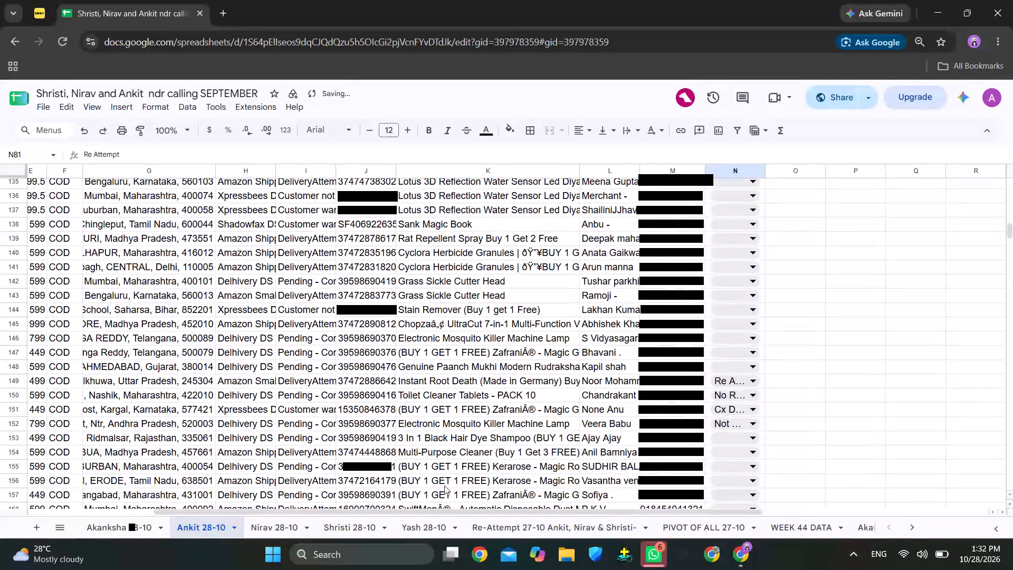
{"action": "left_click", "coordinate": [267, 526]}
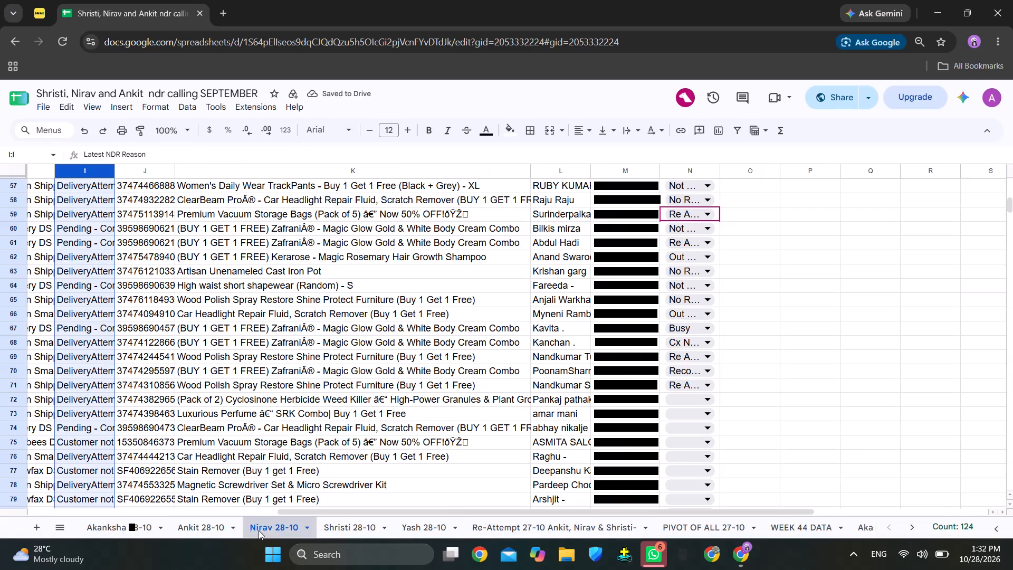
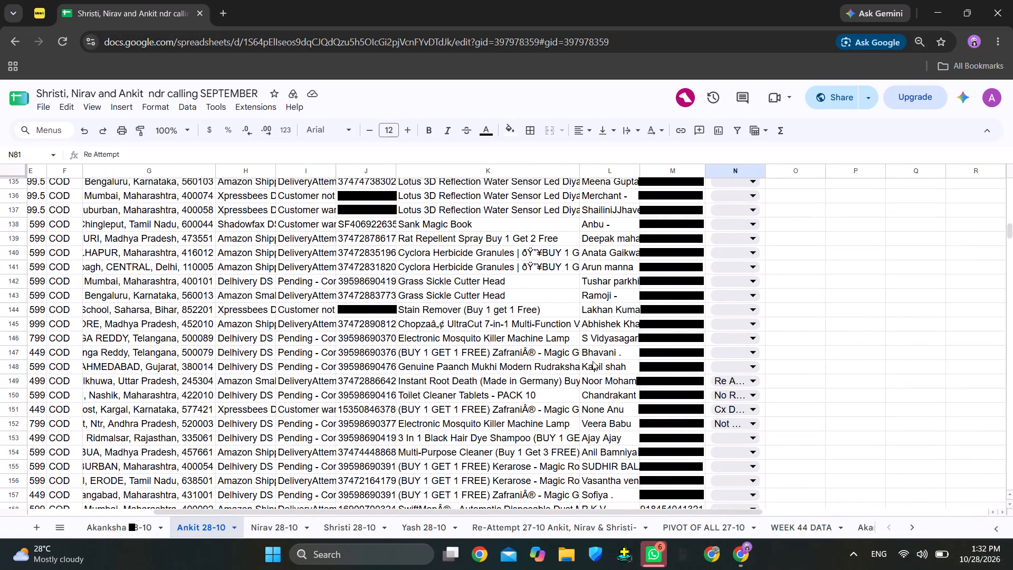
Set the Remarks dropdown in N148 of the Ankit 28-10 sheet to No Response.
{"action": "left_click", "coordinate": [729, 365]}
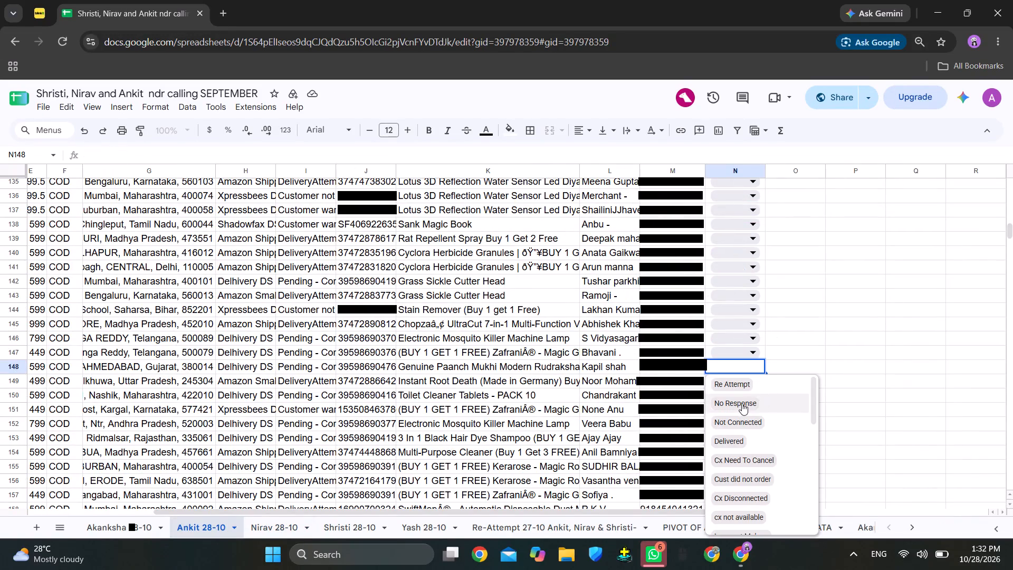
{"action": "left_click", "coordinate": [743, 403]}
Set the Remarks dropdown in N82 of the Ankit 28-10 sheet to No Response.
{"action": "scroll", "coordinate": [825, 348], "scroll_direction": "up", "scroll_amount": 10}
{"action": "scroll", "coordinate": [819, 340], "scroll_direction": "down", "scroll_amount": 1}
{"action": "scroll", "coordinate": [819, 340], "scroll_direction": "up", "scroll_amount": 2}
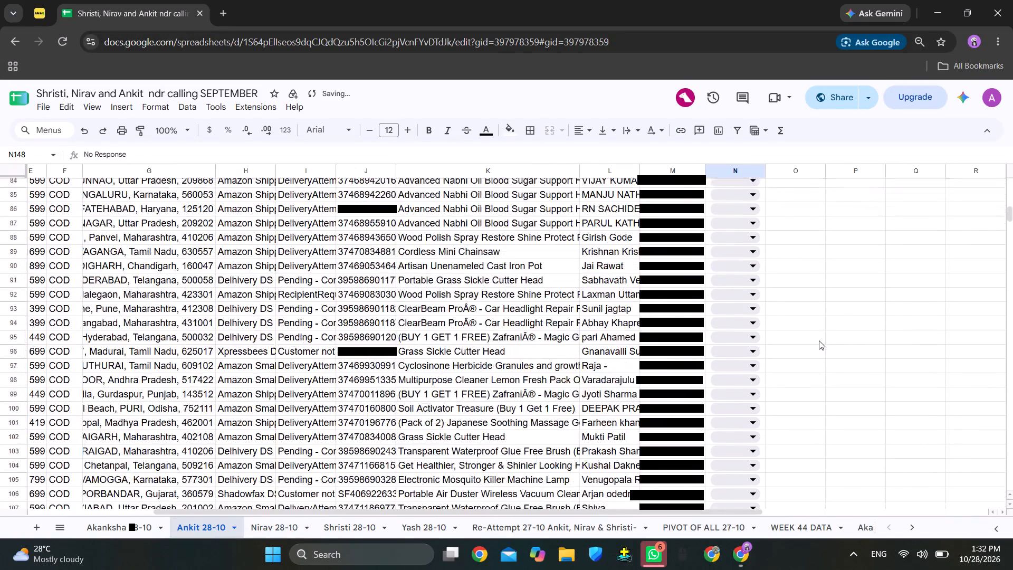
{"action": "scroll", "coordinate": [819, 340], "scroll_direction": "up", "scroll_amount": 2}
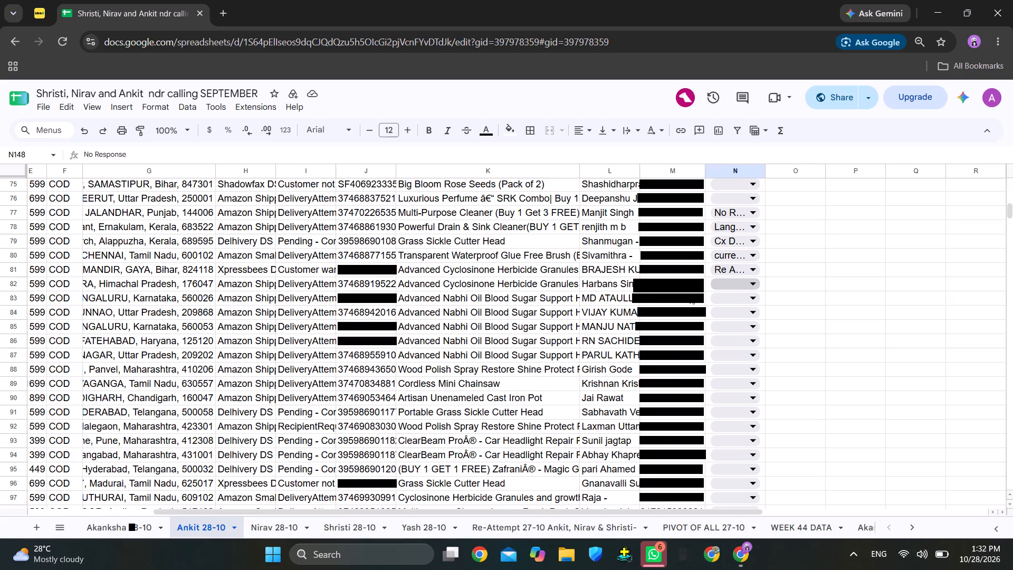
{"action": "left_click", "coordinate": [723, 285]}
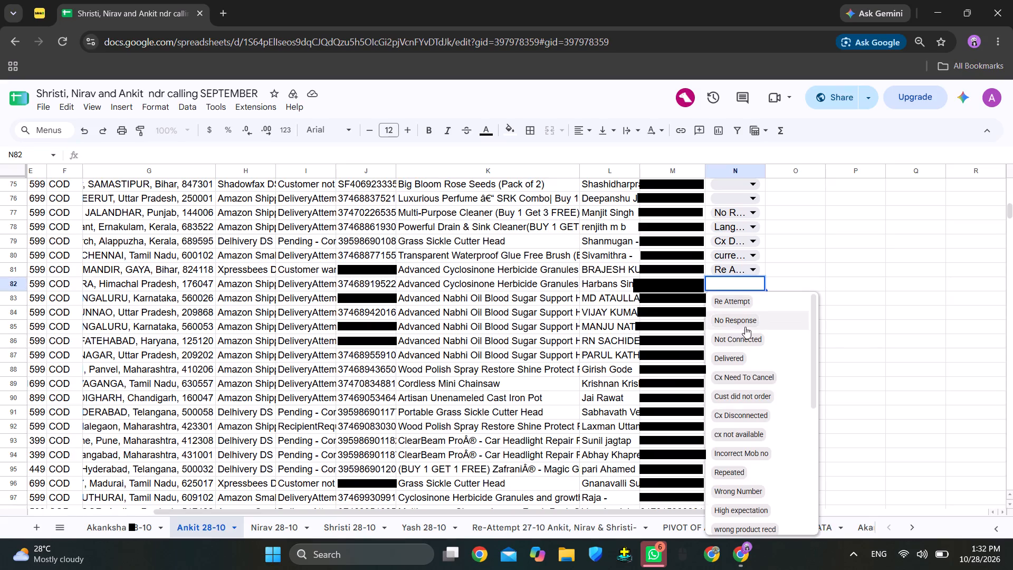
{"action": "left_click", "coordinate": [746, 324]}
Glance at the Nirav 28-10 sheet, and set Remarks cell N147 in the Ankit 28-10 sheet to Cx Need To Cancel.
{"action": "scroll", "coordinate": [771, 346], "scroll_direction": "down", "scroll_amount": 11}
{"action": "scroll", "coordinate": [777, 388], "scroll_direction": "up", "scroll_amount": 1}
{"action": "scroll", "coordinate": [777, 388], "scroll_direction": "down", "scroll_amount": 2}
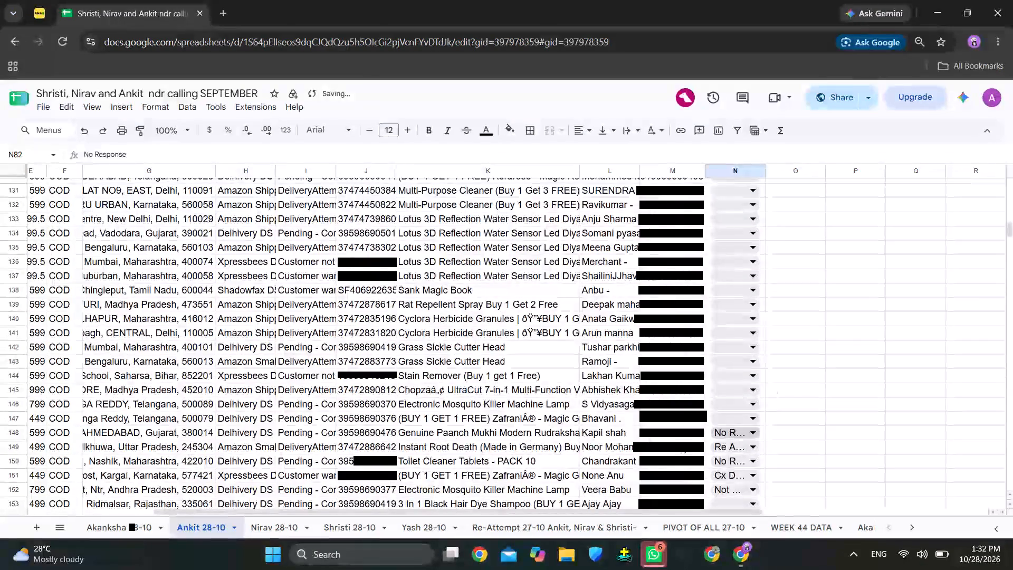
{"action": "left_click", "coordinate": [267, 532]}
{"action": "left_click", "coordinate": [225, 526]}
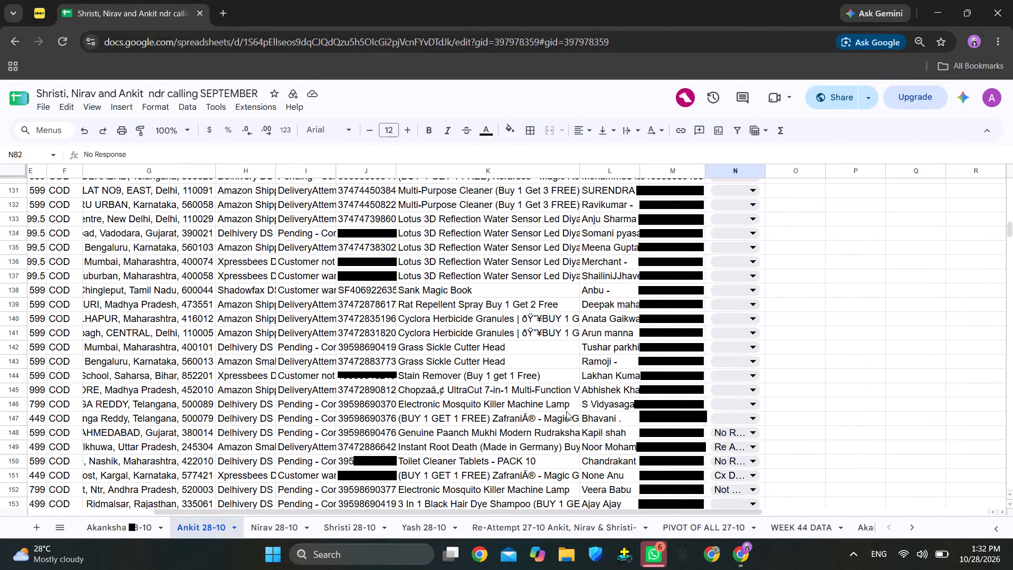
{"action": "left_click", "coordinate": [742, 422]}
{"action": "left_click", "coordinate": [755, 511]}
Set the Remarks dropdown in N83 of the Ankit 28-10 sheet to Out of Coverage Area.
{"action": "scroll", "coordinate": [804, 291], "scroll_direction": "up", "scroll_amount": 9}
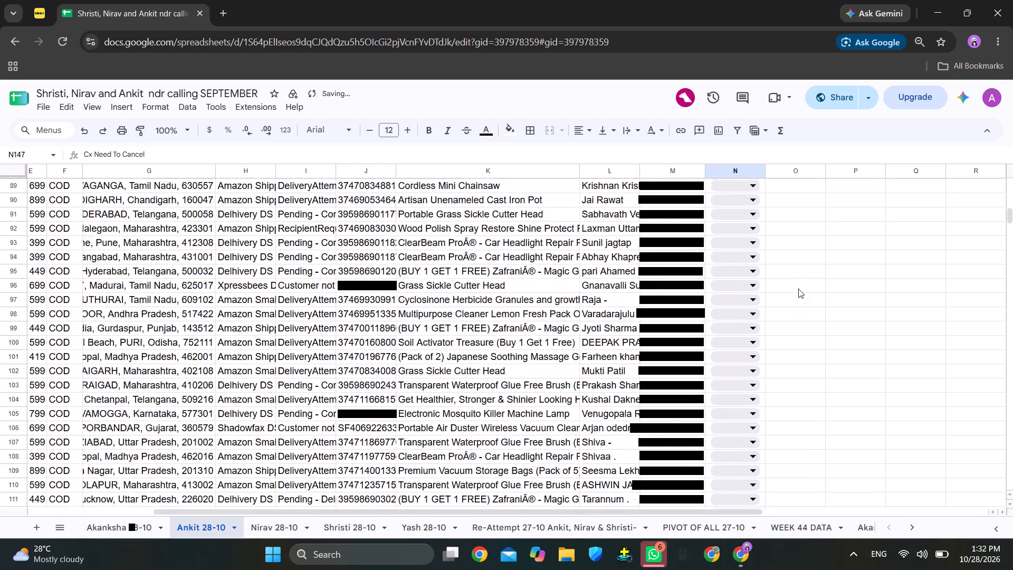
{"action": "scroll", "coordinate": [798, 289], "scroll_direction": "down", "scroll_amount": 1}
{"action": "scroll", "coordinate": [796, 288], "scroll_direction": "up", "scroll_amount": 4}
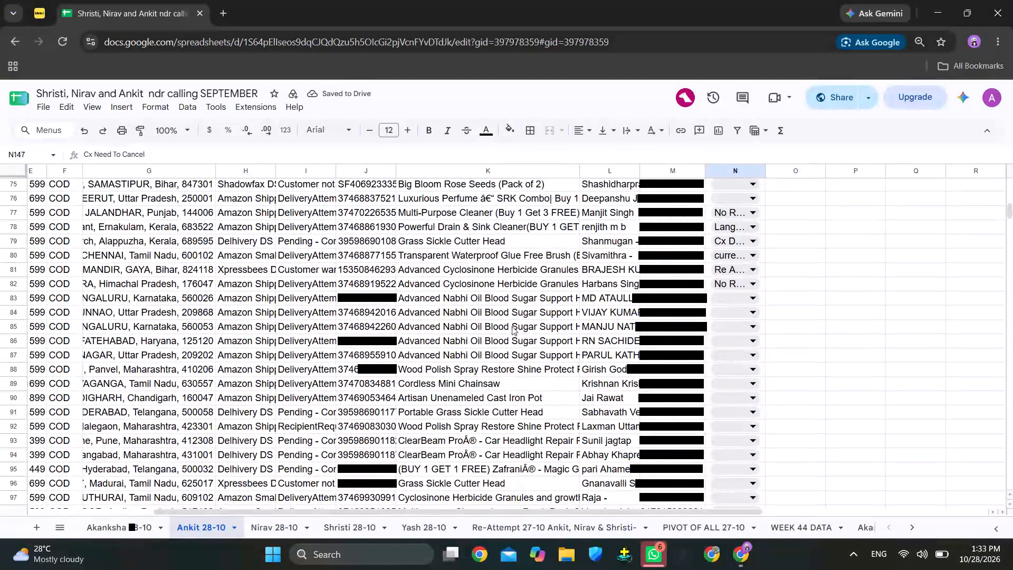
{"action": "left_click", "coordinate": [738, 300]}
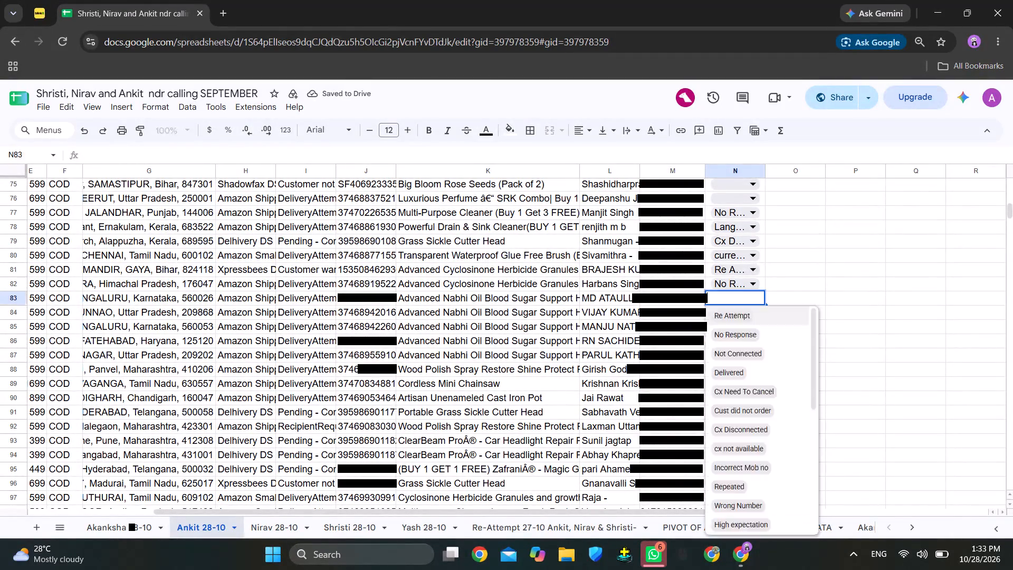
{"action": "scroll", "coordinate": [762, 427], "scroll_direction": "down", "scroll_amount": 6}
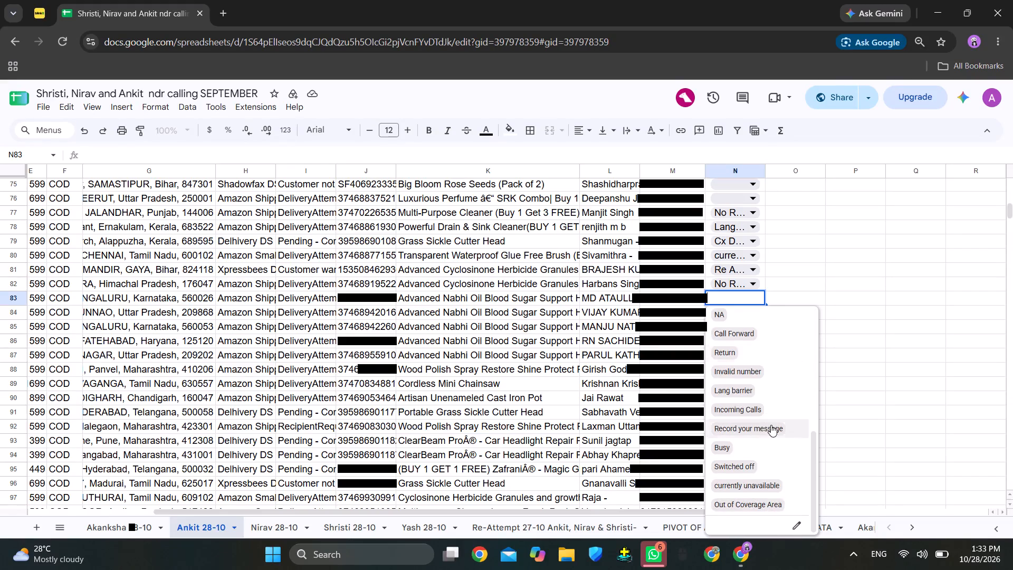
{"action": "left_click", "coordinate": [763, 511]}
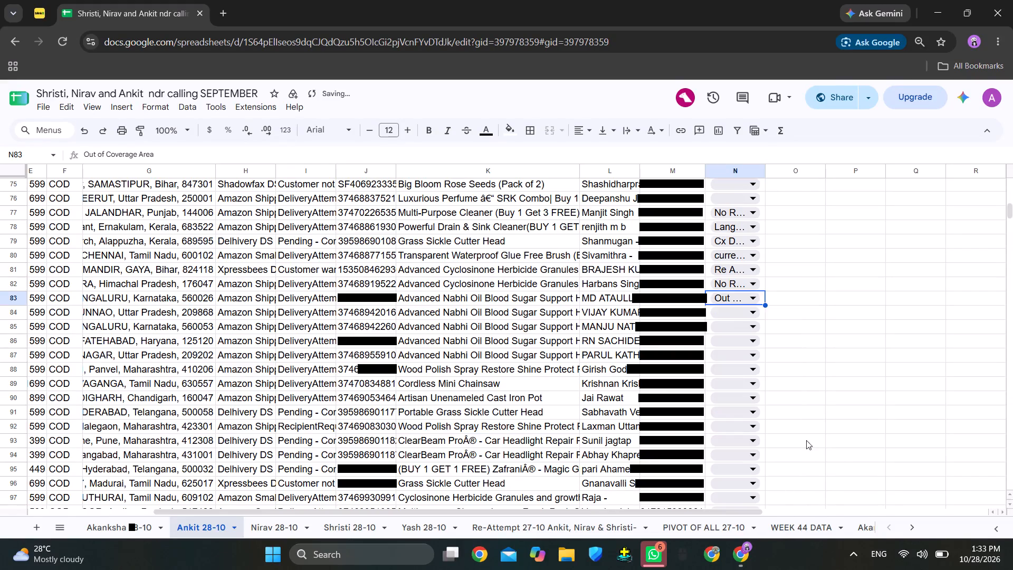
Set the Remarks dropdown in N146 of the Ankit 28-10 sheet to Lang barrier.
{"action": "scroll", "coordinate": [806, 440], "scroll_direction": "down", "scroll_amount": 1}
{"action": "scroll", "coordinate": [806, 440], "scroll_direction": "up", "scroll_amount": 1}
{"action": "scroll", "coordinate": [805, 438], "scroll_direction": "down", "scroll_amount": 5}
{"action": "scroll", "coordinate": [772, 425], "scroll_direction": "up", "scroll_amount": 1}
{"action": "scroll", "coordinate": [772, 425], "scroll_direction": "down", "scroll_amount": 1}
{"action": "scroll", "coordinate": [772, 424], "scroll_direction": "up", "scroll_amount": 1}
{"action": "scroll", "coordinate": [780, 420], "scroll_direction": "down", "scroll_amount": 3}
{"action": "scroll", "coordinate": [780, 420], "scroll_direction": "up", "scroll_amount": 1}
{"action": "scroll", "coordinate": [784, 417], "scroll_direction": "down", "scroll_amount": 3}
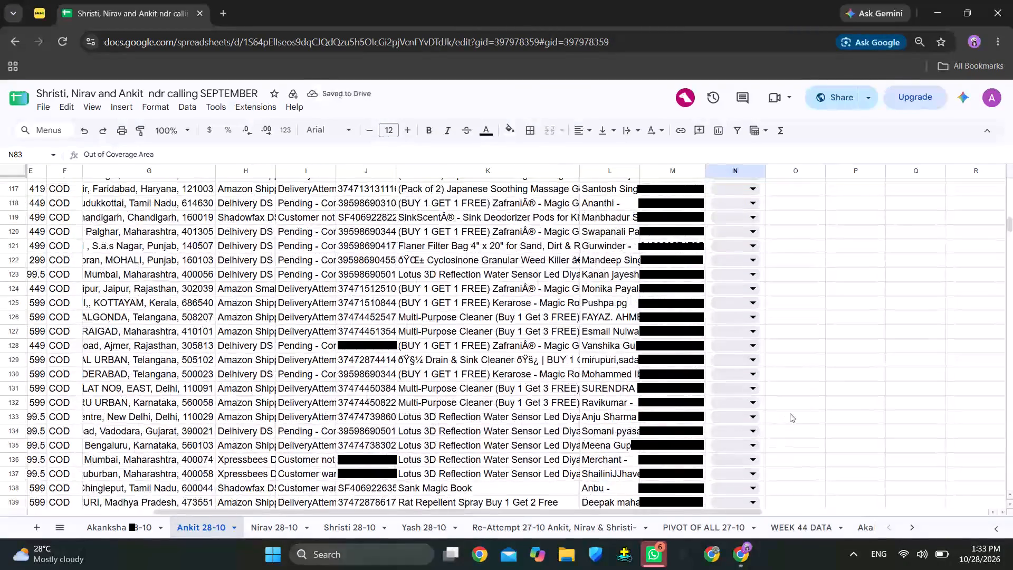
{"action": "scroll", "coordinate": [790, 413], "scroll_direction": "down", "scroll_amount": 3}
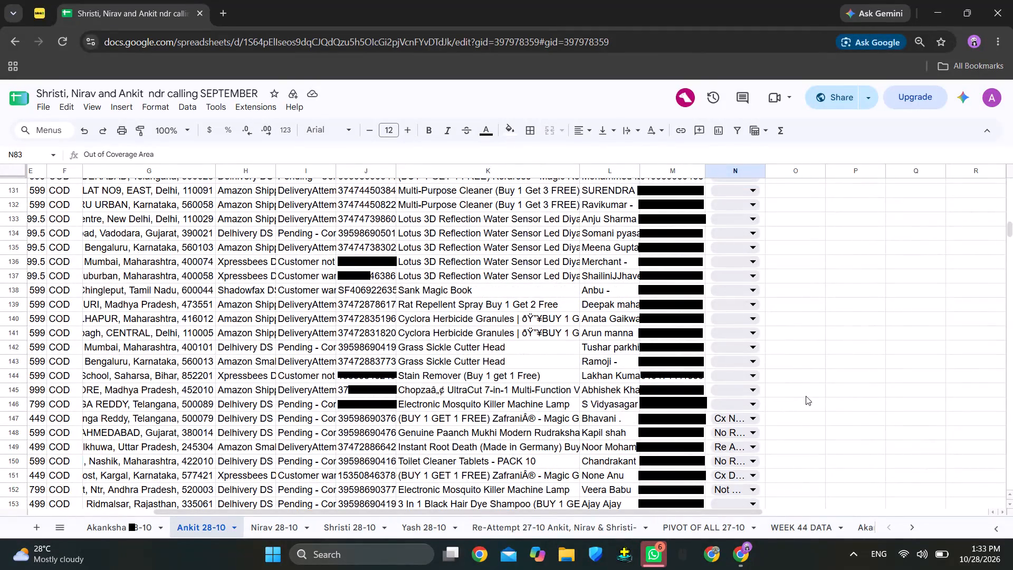
{"action": "left_click", "coordinate": [740, 404]}
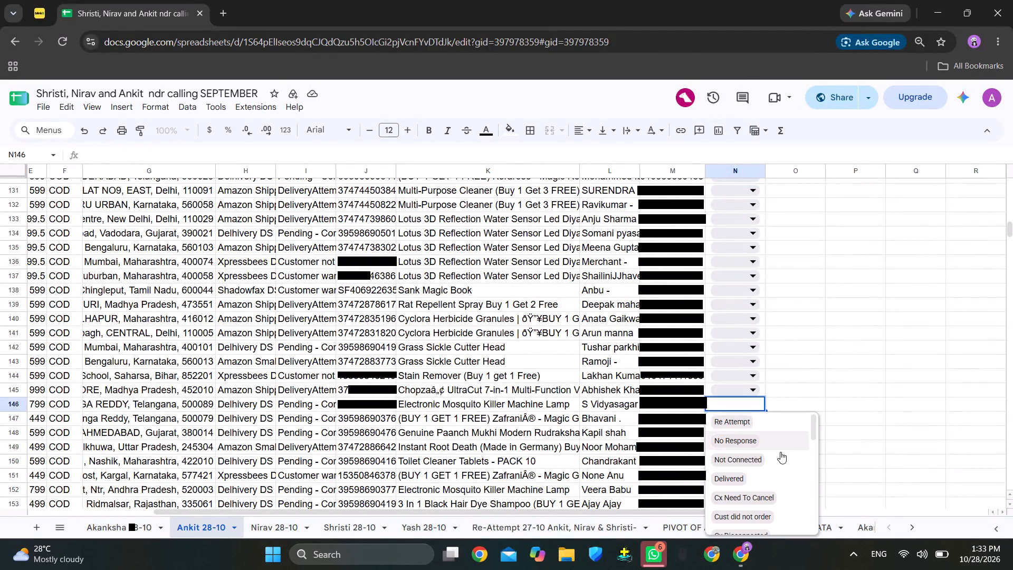
{"action": "scroll", "coordinate": [779, 452], "scroll_direction": "down", "scroll_amount": 4}
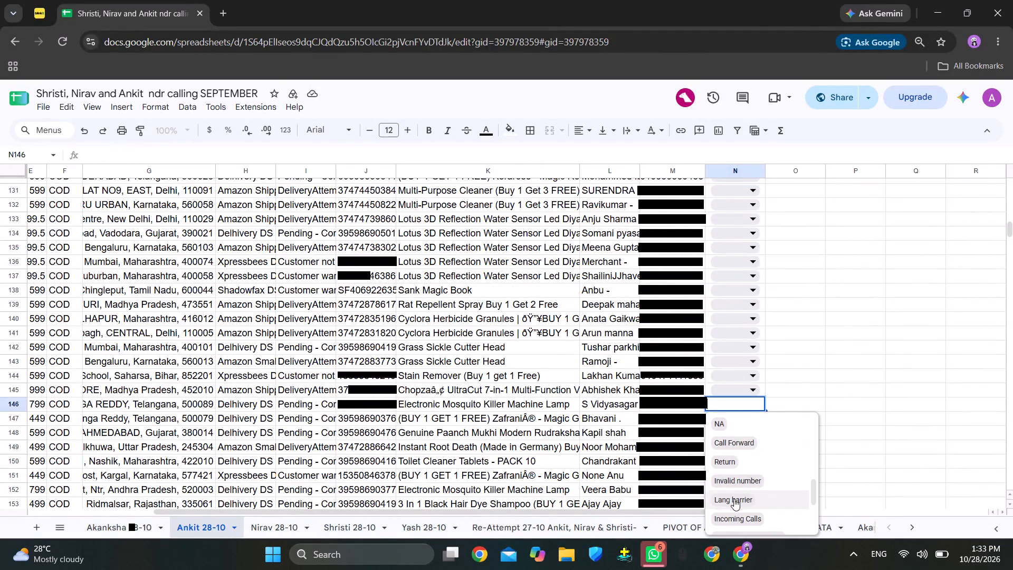
{"action": "left_click", "coordinate": [734, 499]}
Glance at the Nirav 28-10 sheet's Remarks, and set Remarks cell N84 in the Ankit 28-10 sheet to Re Attempt.
{"action": "scroll", "coordinate": [800, 359], "scroll_direction": "up", "scroll_amount": 2}
{"action": "scroll", "coordinate": [800, 359], "scroll_direction": "down", "scroll_amount": 1}
{"action": "scroll", "coordinate": [800, 358], "scroll_direction": "up", "scroll_amount": 4}
{"action": "scroll", "coordinate": [797, 338], "scroll_direction": "down", "scroll_amount": 1}
{"action": "scroll", "coordinate": [797, 338], "scroll_direction": "up", "scroll_amount": 9}
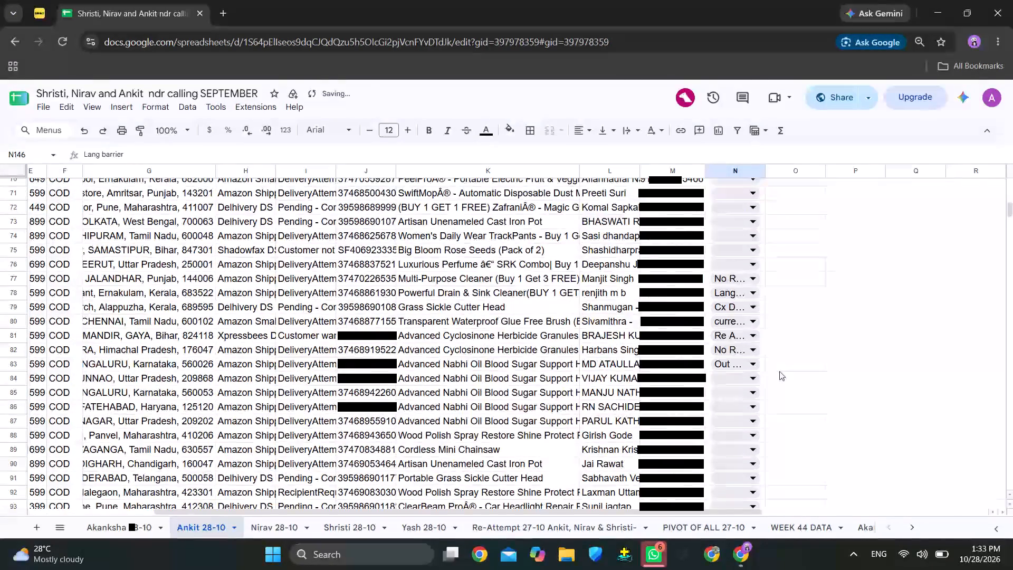
{"action": "scroll", "coordinate": [780, 374], "scroll_direction": "down", "scroll_amount": 1}
{"action": "left_click", "coordinate": [269, 535]}
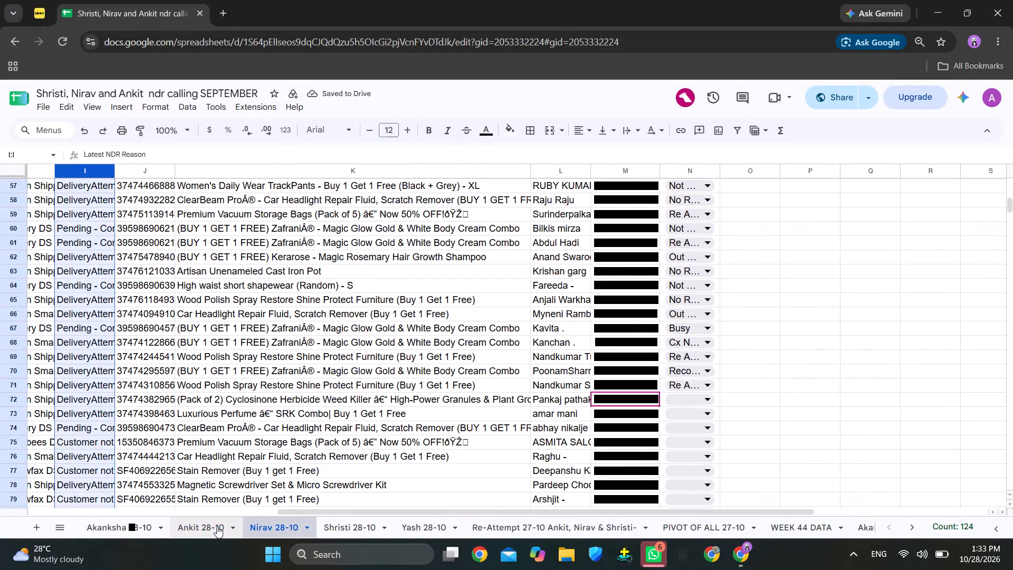
{"action": "left_click", "coordinate": [218, 526]}
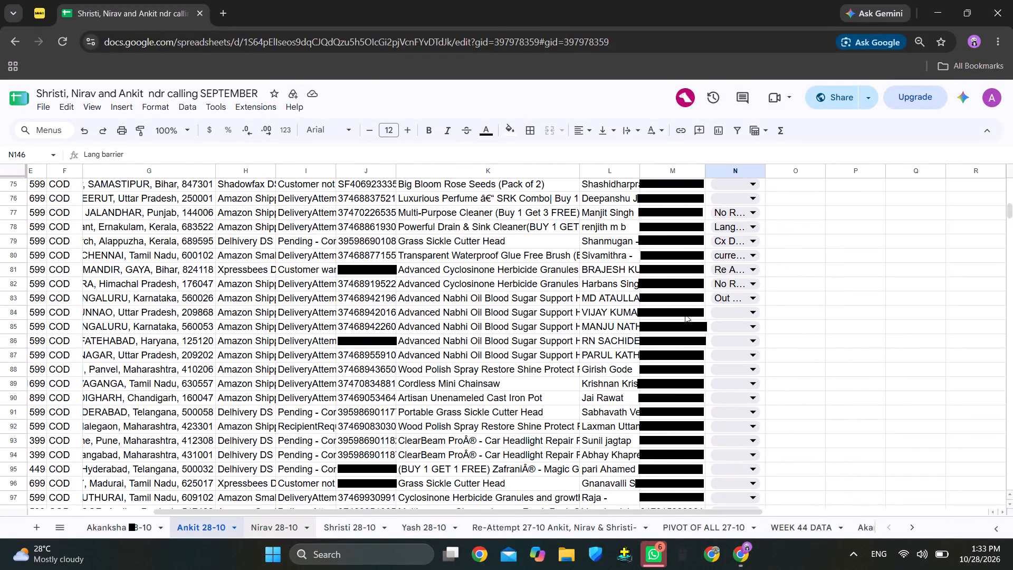
{"action": "left_click", "coordinate": [729, 315]}
{"action": "left_click", "coordinate": [733, 328]}
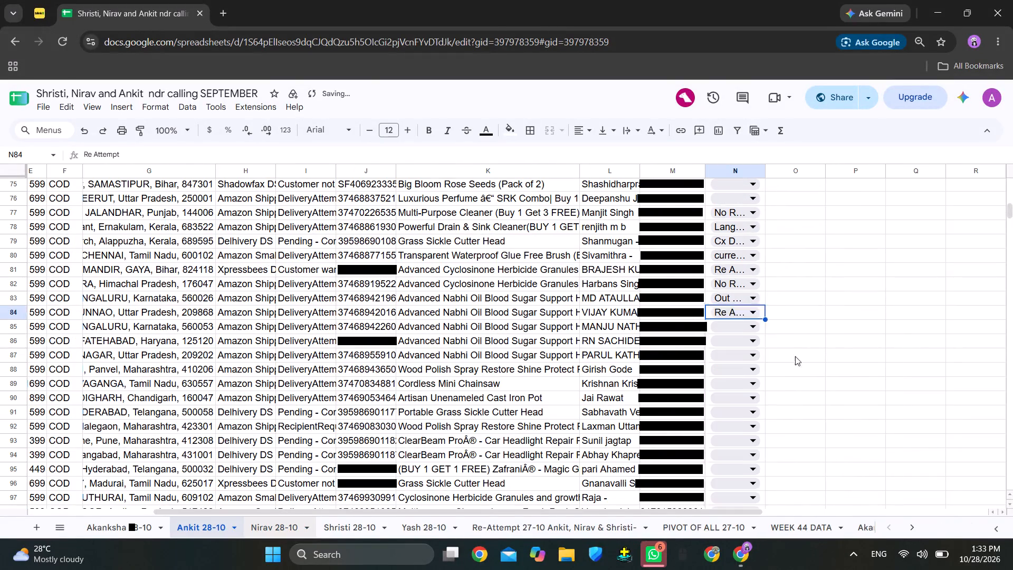
Set the Remarks dropdown in N145 of the Ankit 28-10 sheet to Busy.
{"action": "scroll", "coordinate": [802, 365], "scroll_direction": "down", "scroll_amount": 12}
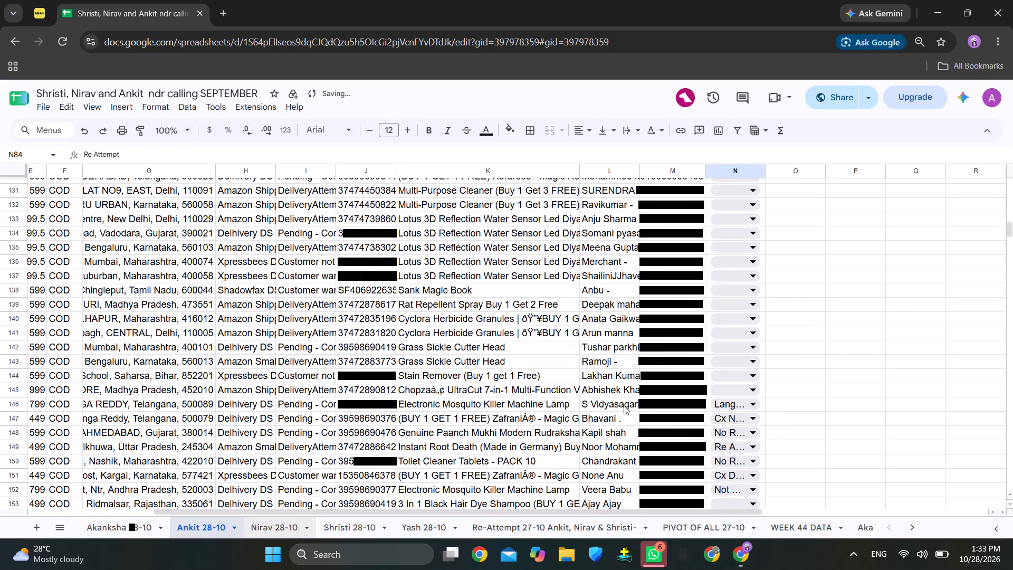
{"action": "left_click", "coordinate": [752, 389]}
{"action": "scroll", "coordinate": [766, 438], "scroll_direction": "down", "scroll_amount": 4}
{"action": "scroll", "coordinate": [771, 429], "scroll_direction": "up", "scroll_amount": 1}
{"action": "scroll", "coordinate": [771, 427], "scroll_direction": "down", "scroll_amount": 2}
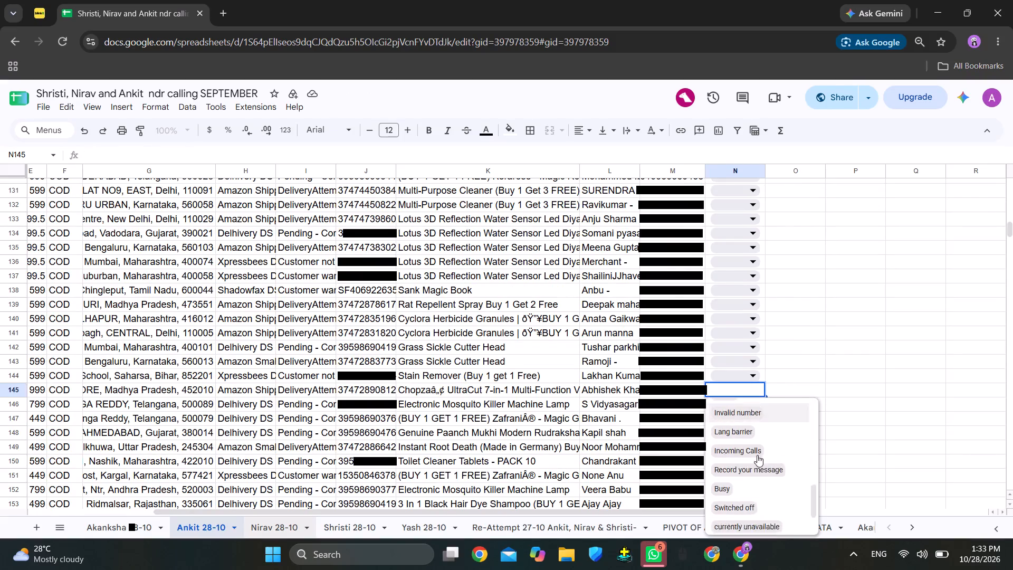
{"action": "left_click", "coordinate": [714, 471]}
Set the Remarks dropdown in N85 of the Ankit 28-10 sheet to Delivered.
{"action": "scroll", "coordinate": [813, 310], "scroll_direction": "up", "scroll_amount": 5}
{"action": "scroll", "coordinate": [815, 309], "scroll_direction": "down", "scroll_amount": 1}
{"action": "scroll", "coordinate": [816, 309], "scroll_direction": "up", "scroll_amount": 6}
{"action": "scroll", "coordinate": [816, 296], "scroll_direction": "down", "scroll_amount": 1}
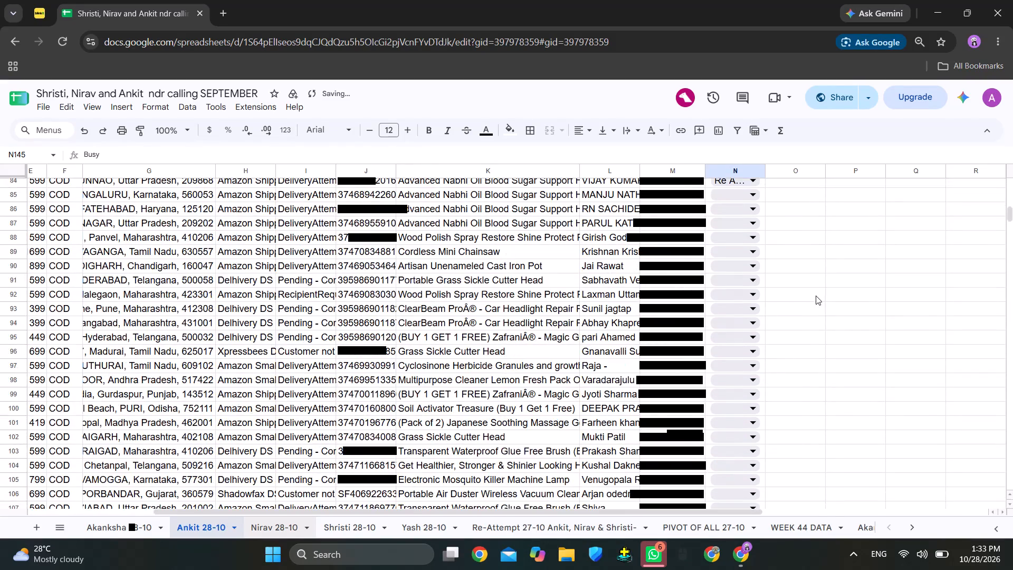
{"action": "scroll", "coordinate": [816, 296], "scroll_direction": "up", "scroll_amount": 1}
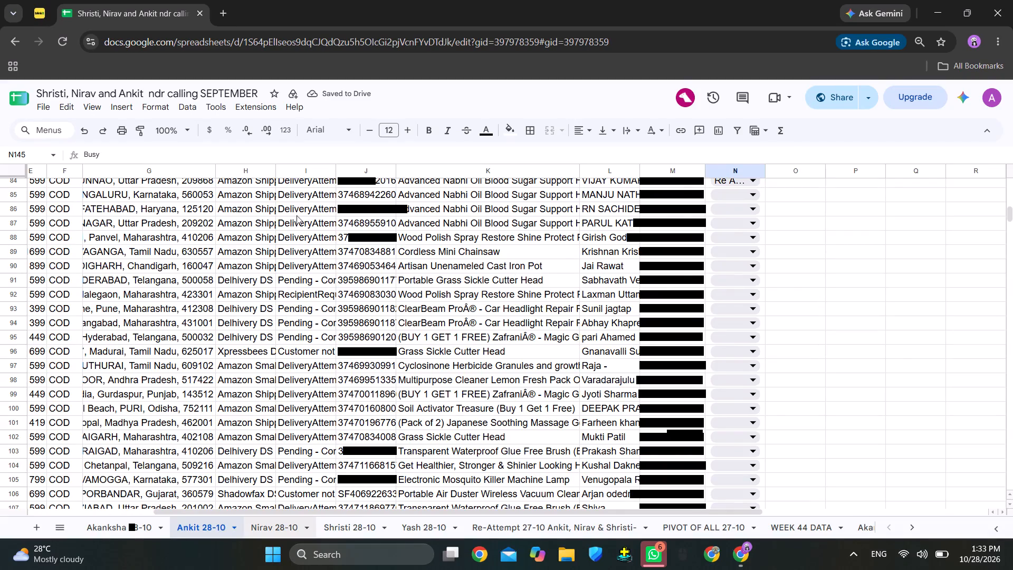
{"action": "left_click", "coordinate": [720, 198]}
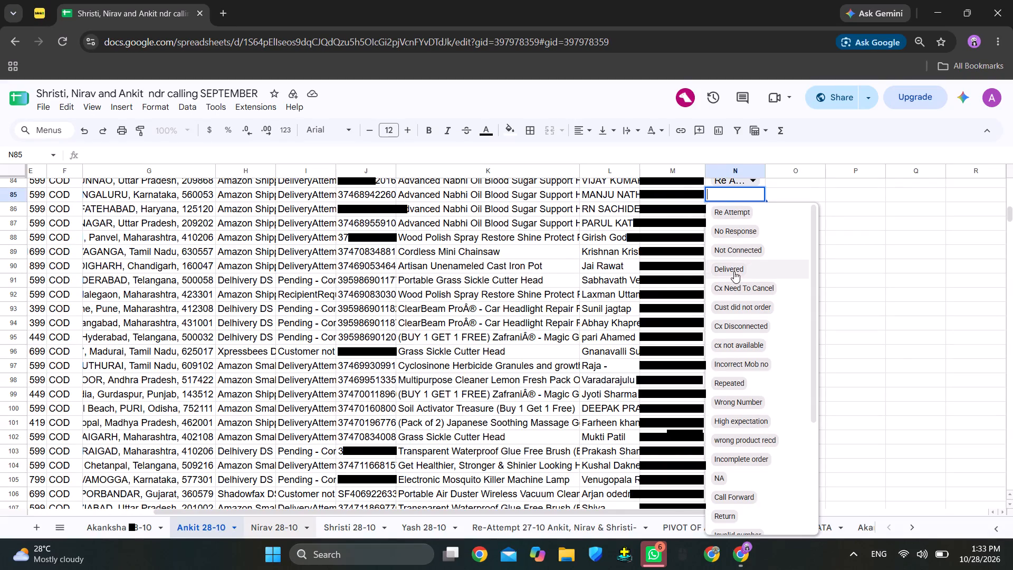
{"action": "left_click", "coordinate": [738, 270]}
Set the Remarks dropdown in N144 of the Ankit 28-10 sheet to Cx Disconnected.
{"action": "scroll", "coordinate": [759, 305], "scroll_direction": "down", "scroll_amount": 7}
{"action": "scroll", "coordinate": [771, 357], "scroll_direction": "down", "scroll_amount": 4}
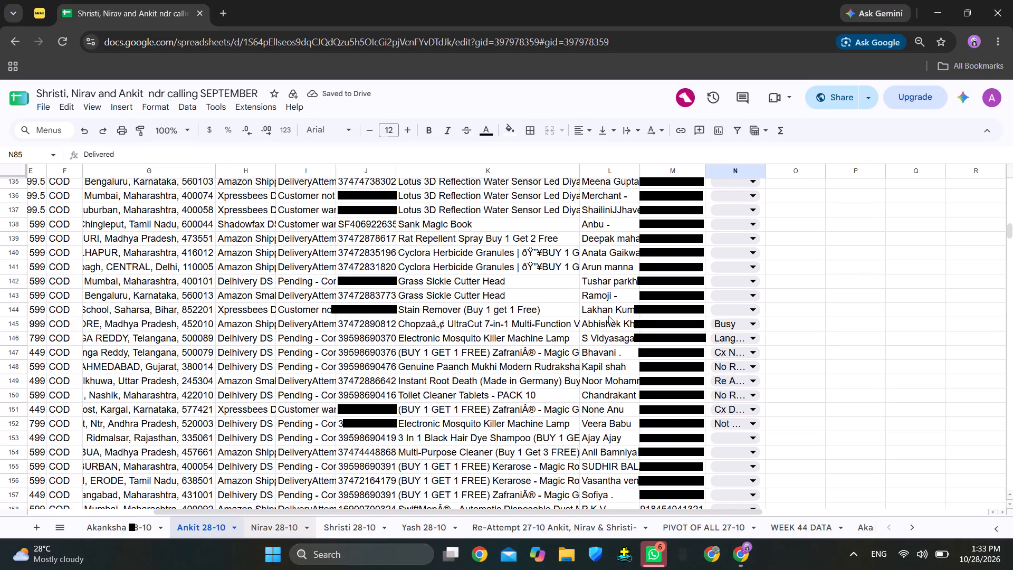
{"action": "left_click", "coordinate": [736, 312]}
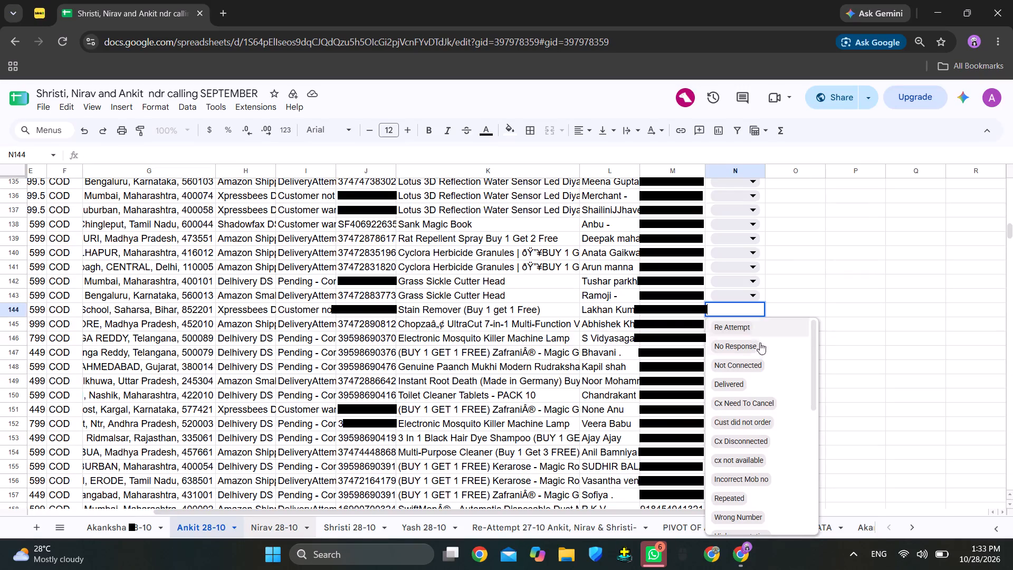
{"action": "left_click", "coordinate": [750, 439]}
Set the Remarks dropdown in N86 of the Ankit 28-10 sheet to Not Connected.
{"action": "scroll", "coordinate": [795, 290], "scroll_direction": "down", "scroll_amount": 1}
{"action": "scroll", "coordinate": [795, 290], "scroll_direction": "up", "scroll_amount": 1}
{"action": "scroll", "coordinate": [795, 290], "scroll_direction": "down", "scroll_amount": 1}
{"action": "scroll", "coordinate": [795, 290], "scroll_direction": "up", "scroll_amount": 4}
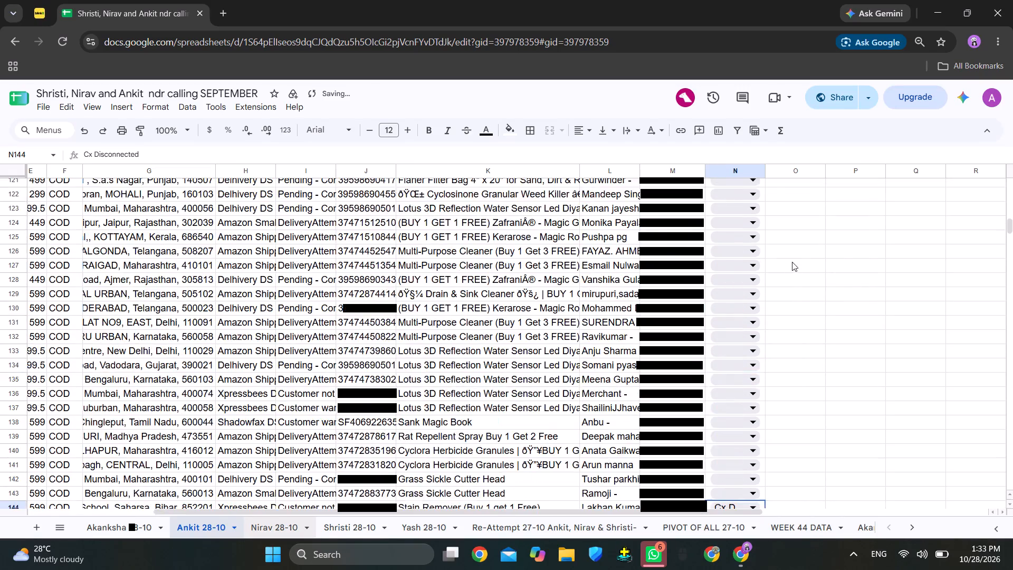
{"action": "scroll", "coordinate": [792, 262], "scroll_direction": "down", "scroll_amount": 1}
{"action": "scroll", "coordinate": [792, 262], "scroll_direction": "up", "scroll_amount": 9}
{"action": "scroll", "coordinate": [792, 261], "scroll_direction": "down", "scroll_amount": 1}
{"action": "scroll", "coordinate": [792, 261], "scroll_direction": "up", "scroll_amount": 1}
{"action": "scroll", "coordinate": [792, 261], "scroll_direction": "down", "scroll_amount": 1}
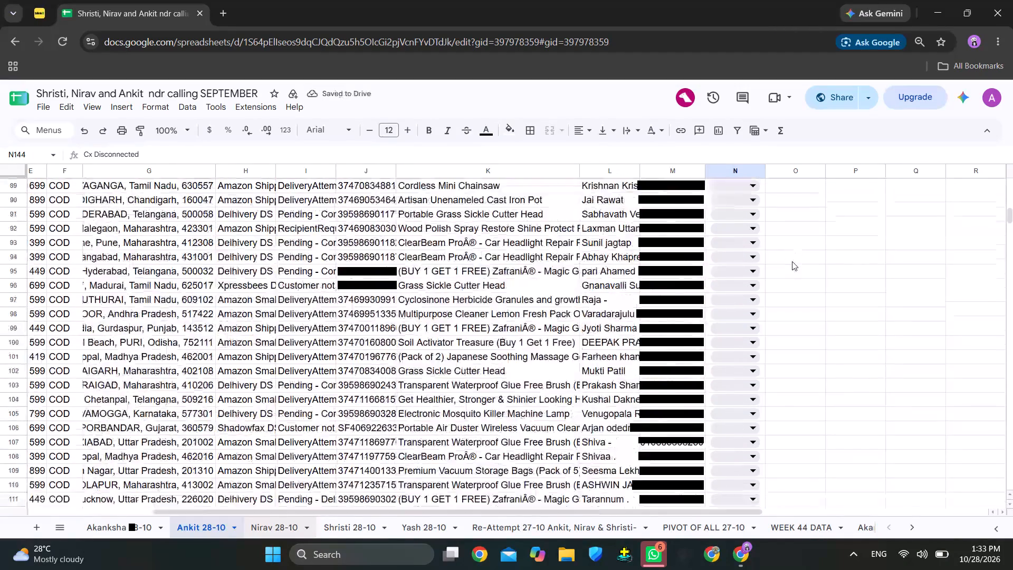
{"action": "scroll", "coordinate": [792, 261], "scroll_direction": "up", "scroll_amount": 2}
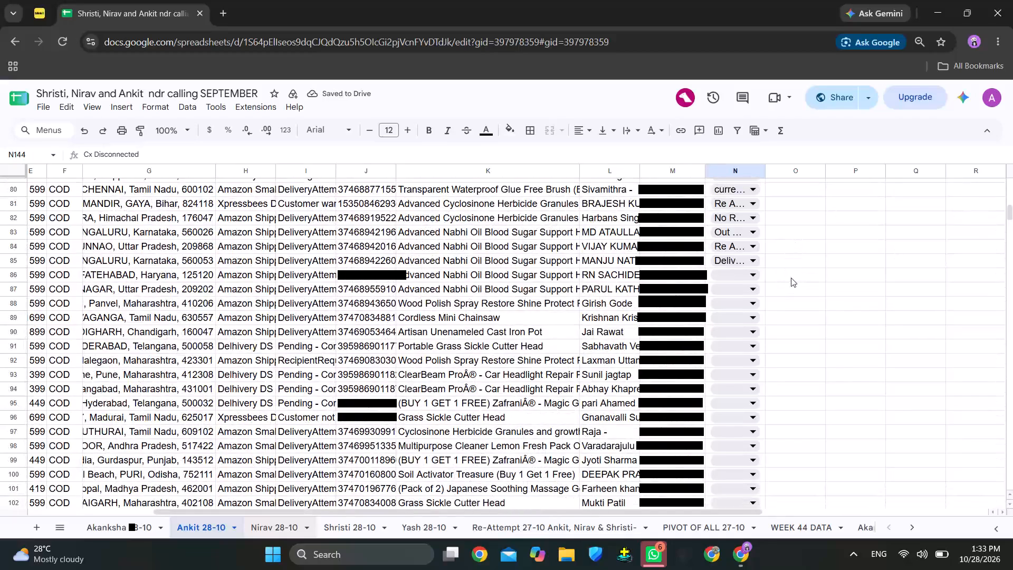
{"action": "left_click", "coordinate": [732, 277]}
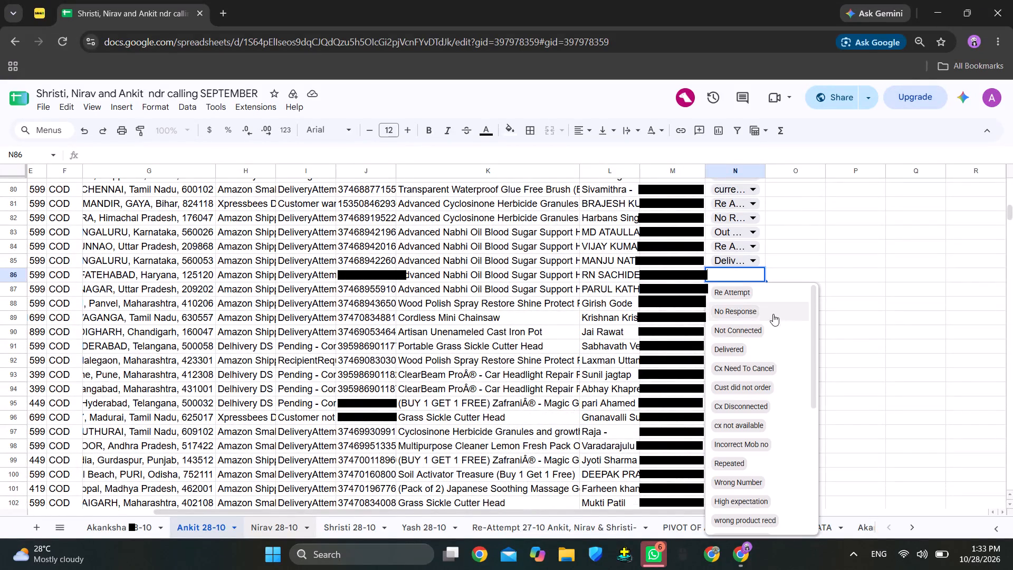
{"action": "left_click", "coordinate": [743, 330]}
Glance at the Nirav 28-10 sheet, and set Remarks cell N143 in the Ankit 28-10 sheet to Record your message.
{"action": "scroll", "coordinate": [785, 329], "scroll_direction": "up", "scroll_amount": 1}
{"action": "scroll", "coordinate": [785, 329], "scroll_direction": "down", "scroll_amount": 12}
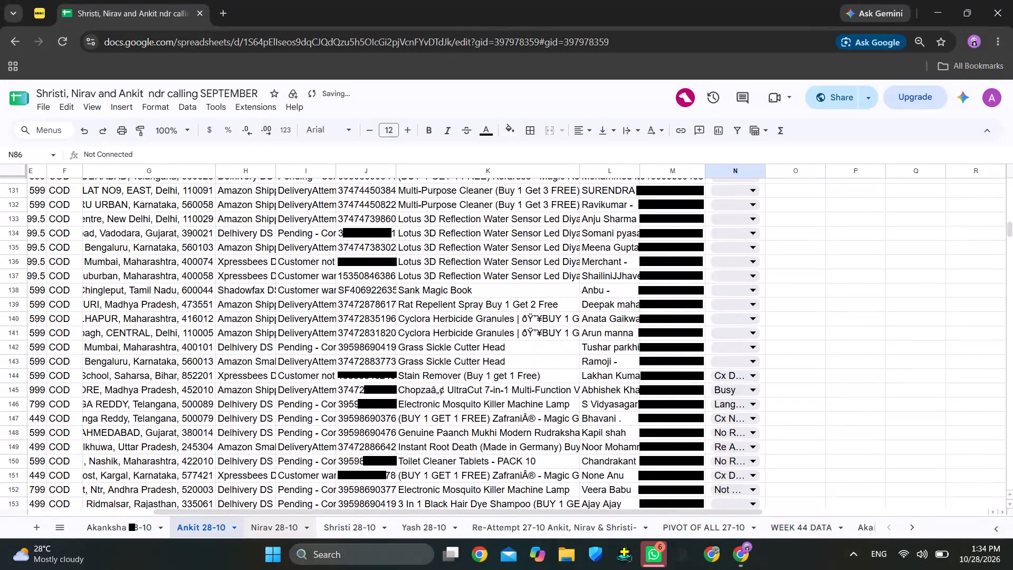
{"action": "left_click", "coordinate": [295, 533]}
{"action": "left_click", "coordinate": [209, 524]}
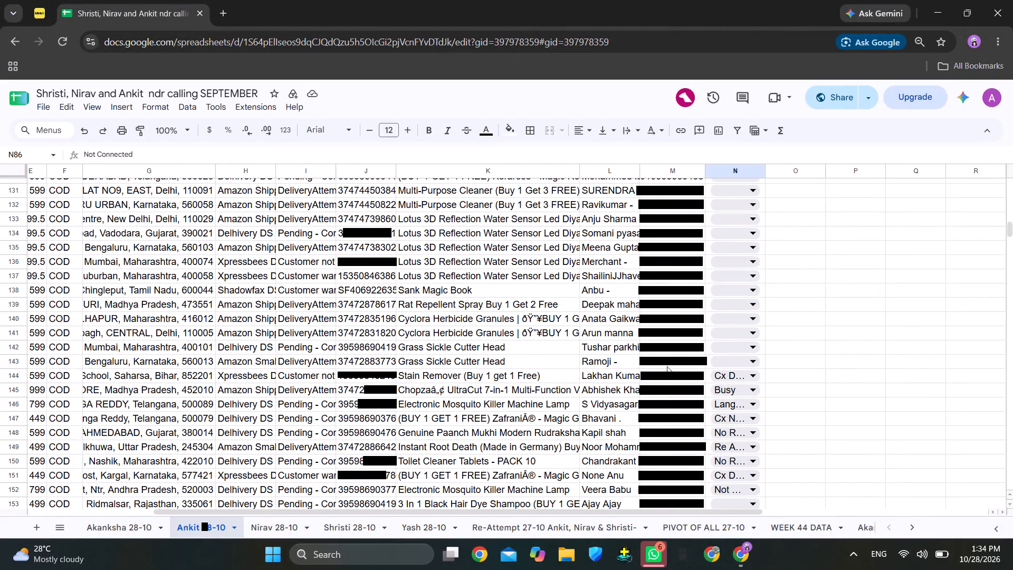
{"action": "left_click", "coordinate": [745, 363]}
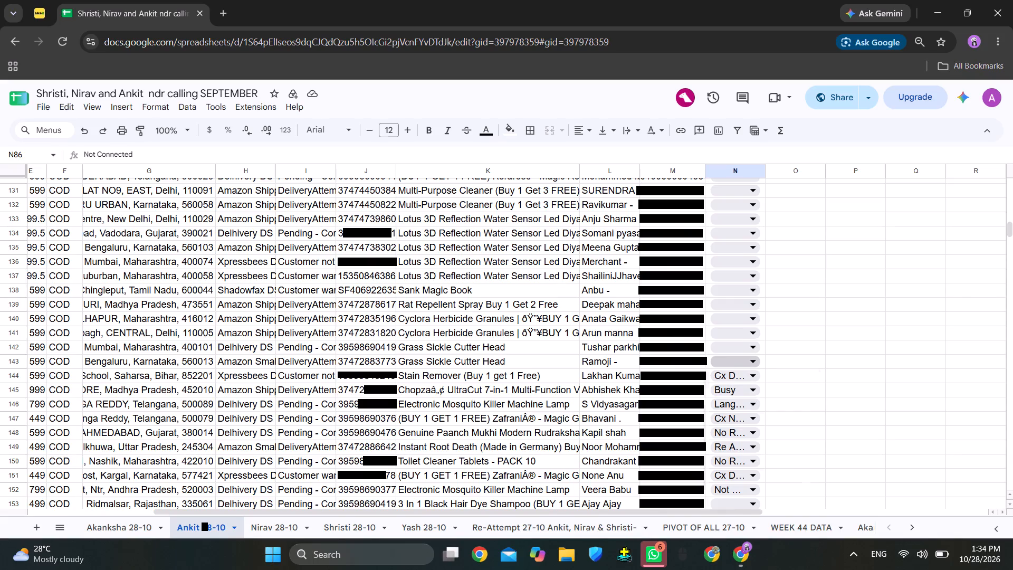
{"action": "scroll", "coordinate": [752, 396], "scroll_direction": "down", "scroll_amount": 7}
{"action": "left_click", "coordinate": [731, 430]}
Set the Remarks dropdown in N87 of the Ankit 28-10 sheet to Re Attempt.
{"action": "scroll", "coordinate": [858, 241], "scroll_direction": "up", "scroll_amount": 2}
{"action": "scroll", "coordinate": [858, 241], "scroll_direction": "down", "scroll_amount": 1}
{"action": "scroll", "coordinate": [858, 241], "scroll_direction": "up", "scroll_amount": 2}
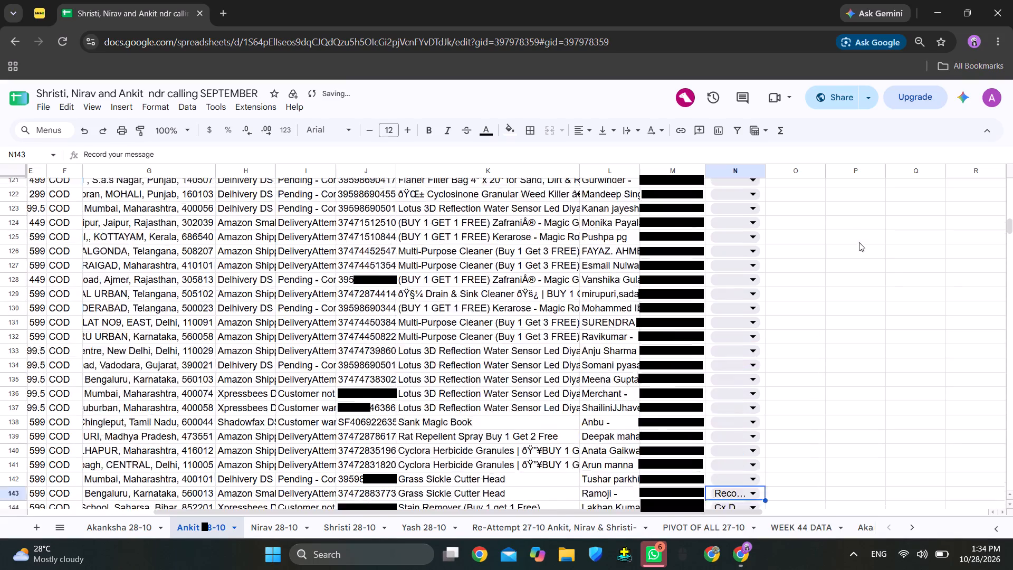
{"action": "scroll", "coordinate": [859, 242], "scroll_direction": "up", "scroll_amount": 8}
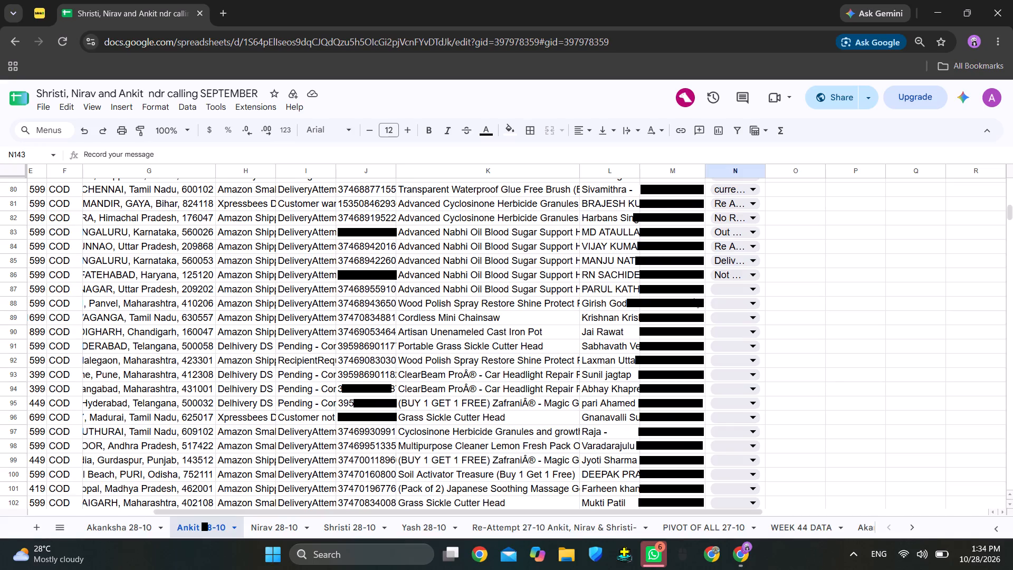
{"action": "left_click", "coordinate": [743, 289]}
{"action": "left_click", "coordinate": [746, 308]}
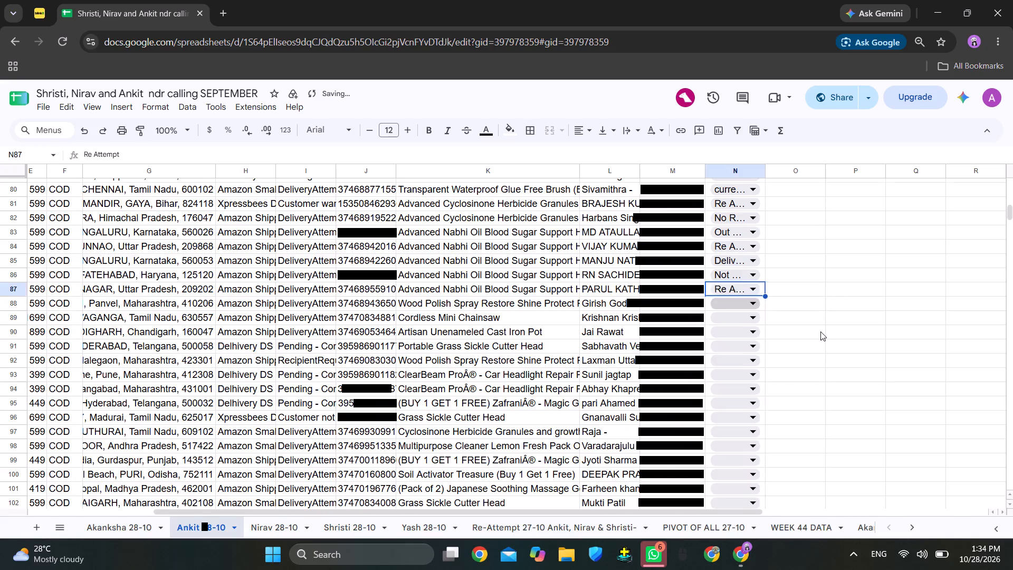
Set the Remarks dropdown in N142 of the Ankit 28-10 sheet to No Response.
{"action": "scroll", "coordinate": [820, 331], "scroll_direction": "up", "scroll_amount": 1}
{"action": "scroll", "coordinate": [820, 331], "scroll_direction": "down", "scroll_amount": 13}
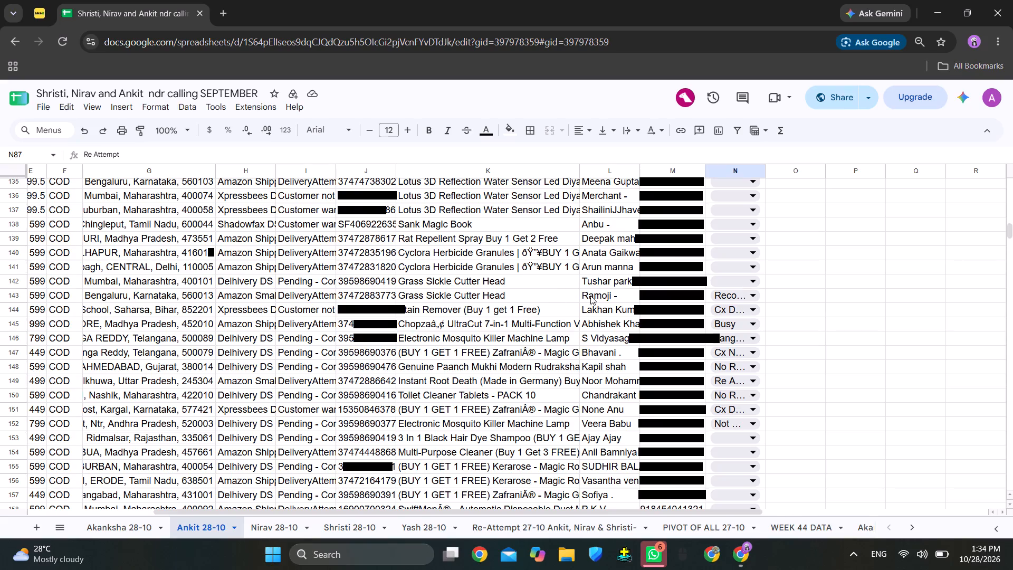
{"action": "left_click", "coordinate": [740, 284]}
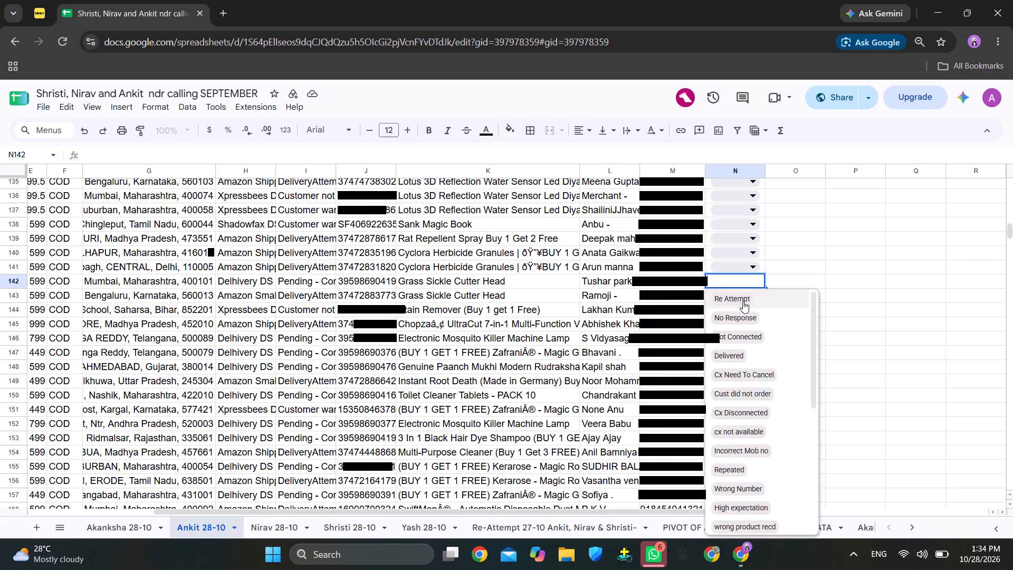
{"action": "left_click", "coordinate": [747, 316]}
Set the Remarks dropdown in N88 of the Ankit 28-10 sheet to Delivered.
{"action": "scroll", "coordinate": [788, 262], "scroll_direction": "up", "scroll_amount": 1}
{"action": "scroll", "coordinate": [789, 262], "scroll_direction": "down", "scroll_amount": 1}
{"action": "scroll", "coordinate": [789, 262], "scroll_direction": "up", "scroll_amount": 10}
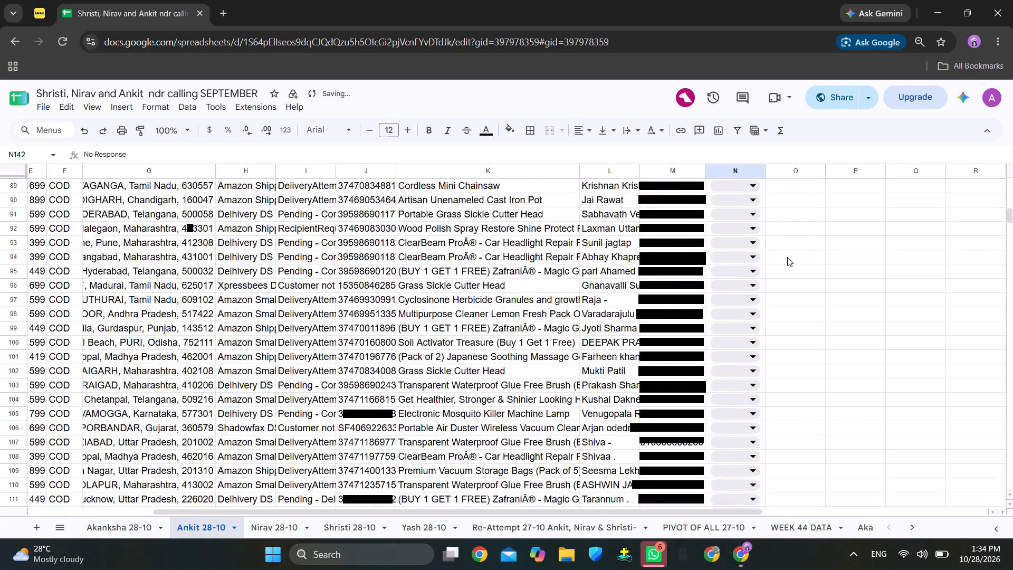
{"action": "scroll", "coordinate": [787, 257], "scroll_direction": "up", "scroll_amount": 1}
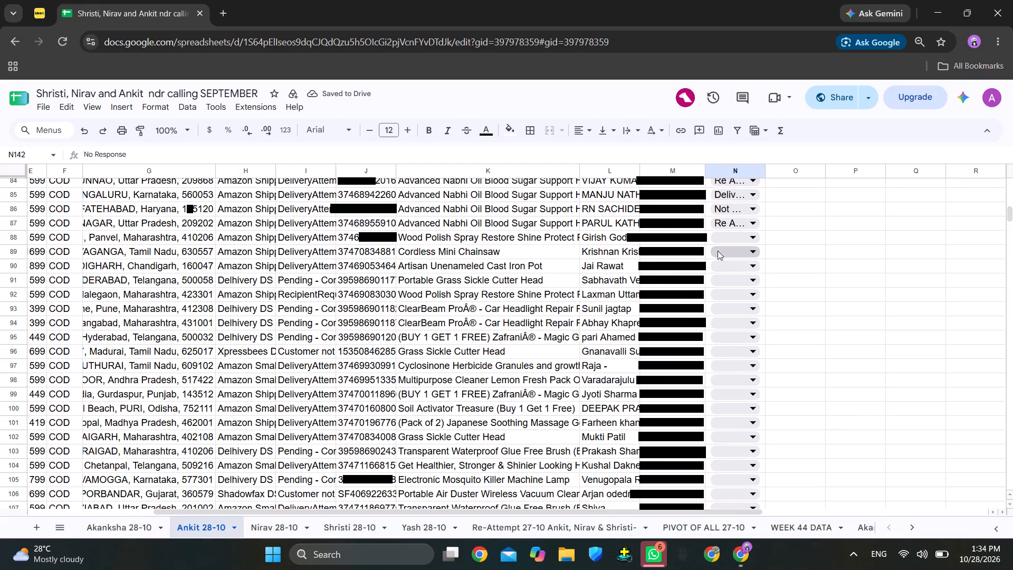
{"action": "left_click", "coordinate": [728, 237]}
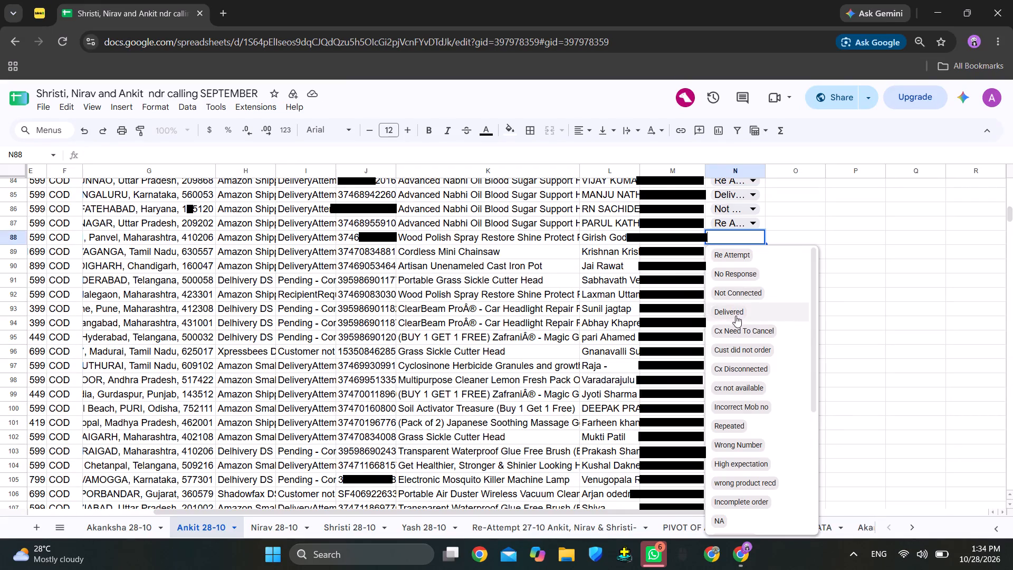
{"action": "left_click", "coordinate": [737, 313]}
Set the Remarks dropdown in N141 of the Ankit 28-10 sheet to Re Attempt.
{"action": "scroll", "coordinate": [783, 326], "scroll_direction": "down", "scroll_amount": 11}
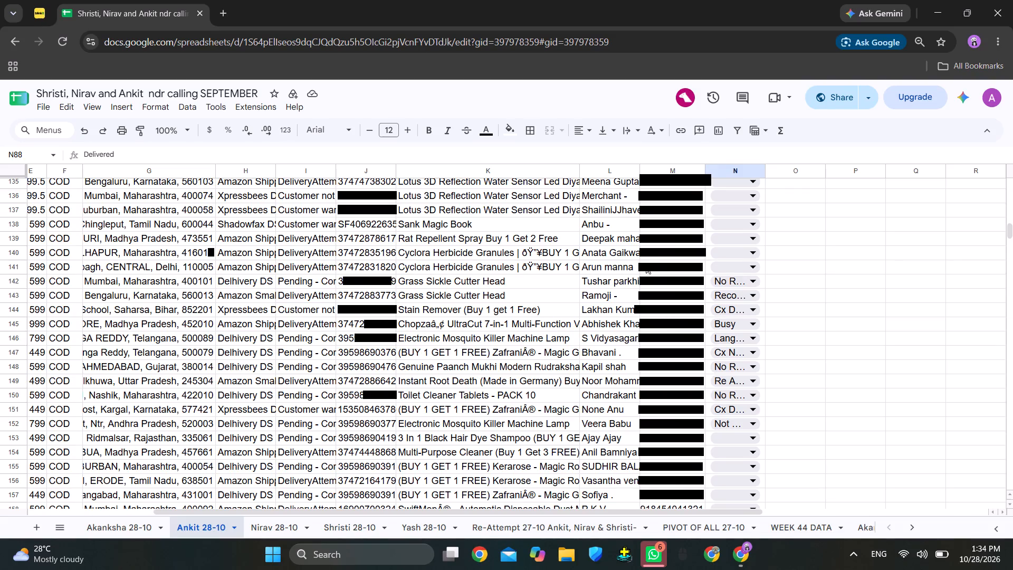
{"action": "left_click", "coordinate": [732, 268]}
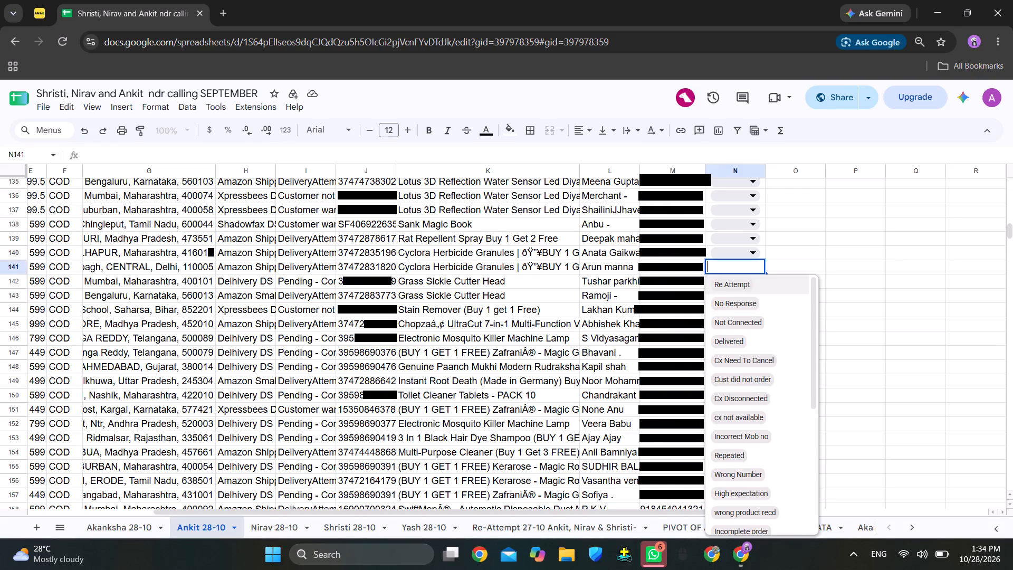
{"action": "left_click", "coordinate": [742, 286]}
Set the Remarks dropdown in N89 of the Ankit 28-10 sheet to Switched off.
{"action": "scroll", "coordinate": [783, 251], "scroll_direction": "up", "scroll_amount": 4}
{"action": "scroll", "coordinate": [783, 251], "scroll_direction": "down", "scroll_amount": 1}
{"action": "scroll", "coordinate": [779, 241], "scroll_direction": "up", "scroll_amount": 6}
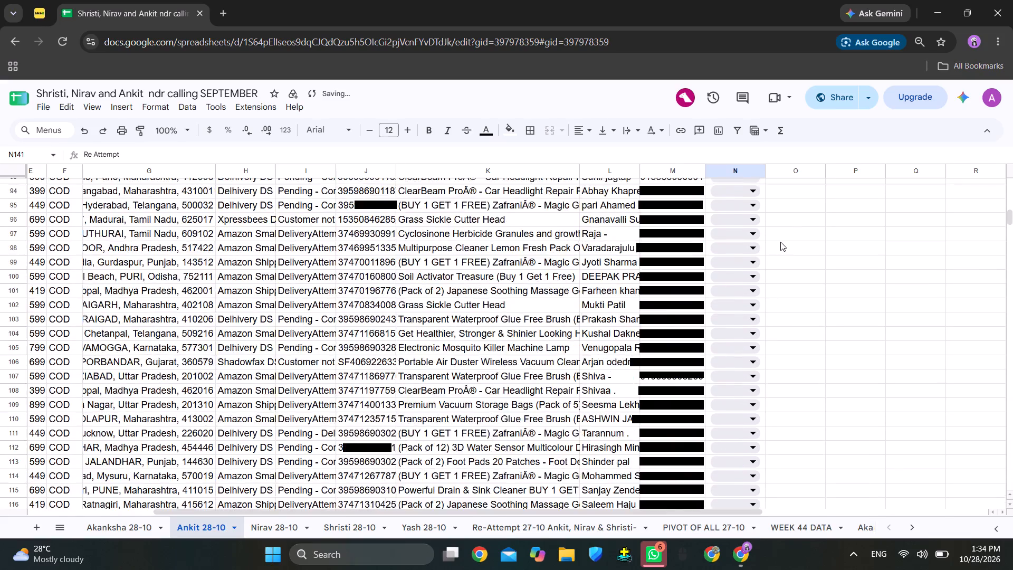
{"action": "scroll", "coordinate": [780, 242], "scroll_direction": "up", "scroll_amount": 2}
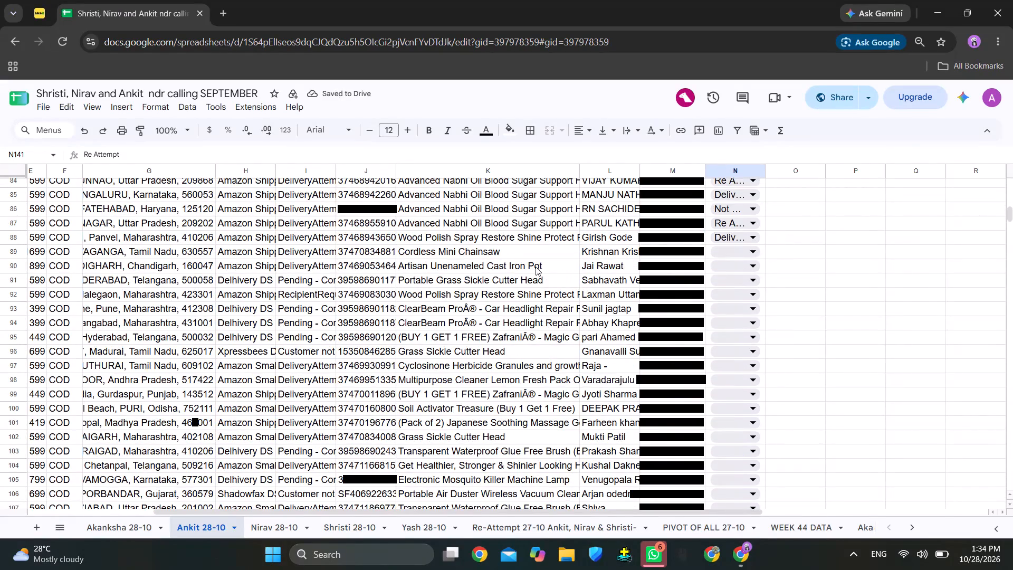
{"action": "left_click", "coordinate": [738, 253]}
{"action": "scroll", "coordinate": [739, 301], "scroll_direction": "down", "scroll_amount": 4}
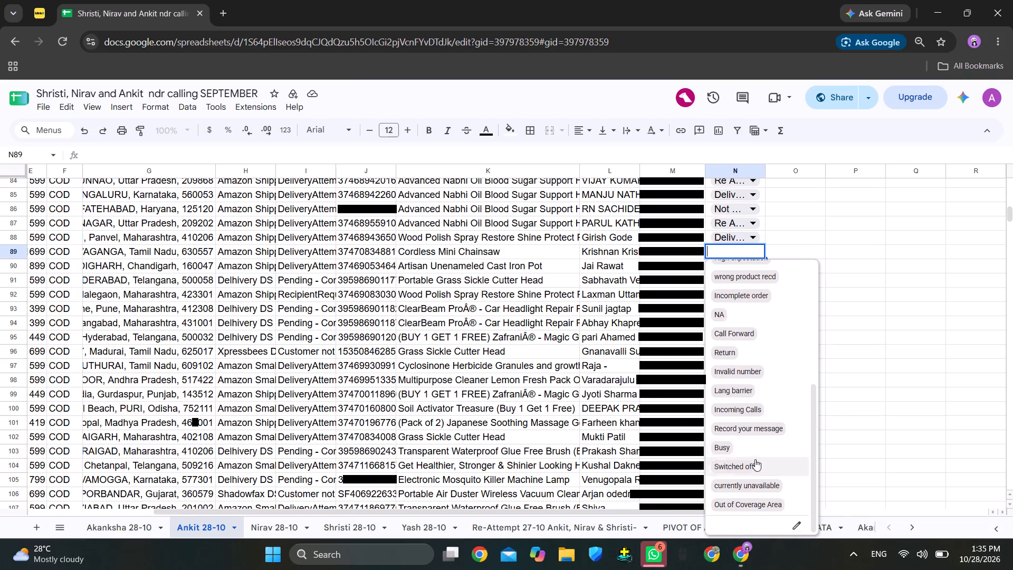
{"action": "left_click", "coordinate": [751, 464]}
Glance at the Nirav 28-10 sheet, and reduce the font size of Remarks column N in the Ankit 28-10 sheet to 10.
{"action": "scroll", "coordinate": [786, 369], "scroll_direction": "down", "scroll_amount": 9}
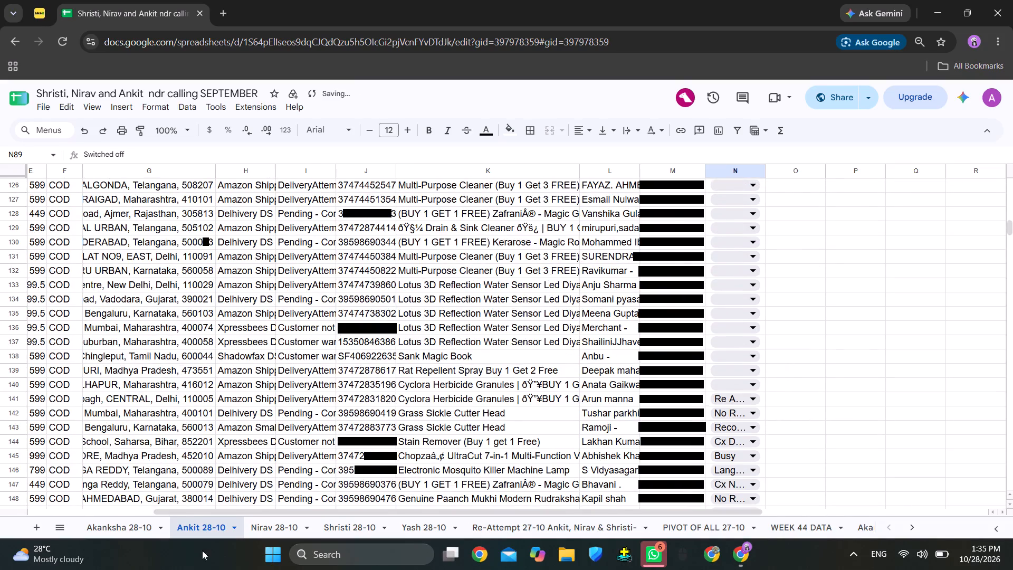
{"action": "left_click", "coordinate": [279, 534]}
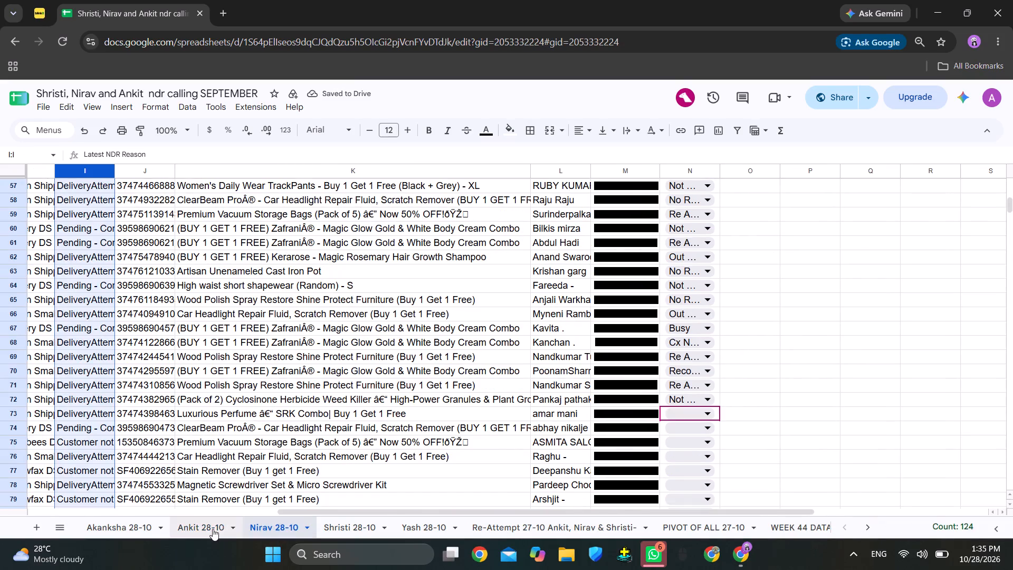
{"action": "left_click", "coordinate": [212, 529]}
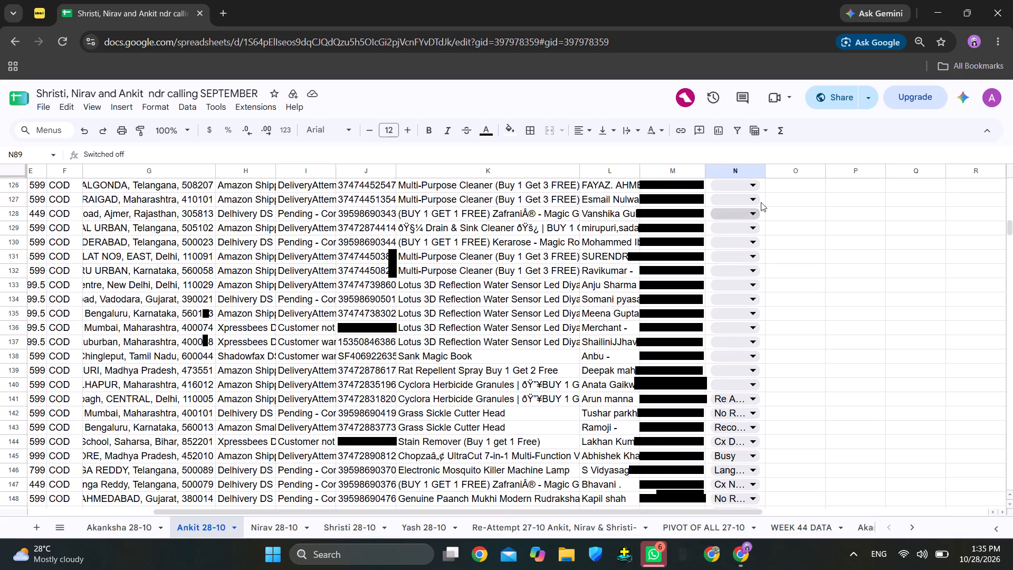
{"action": "left_click", "coordinate": [746, 168]}
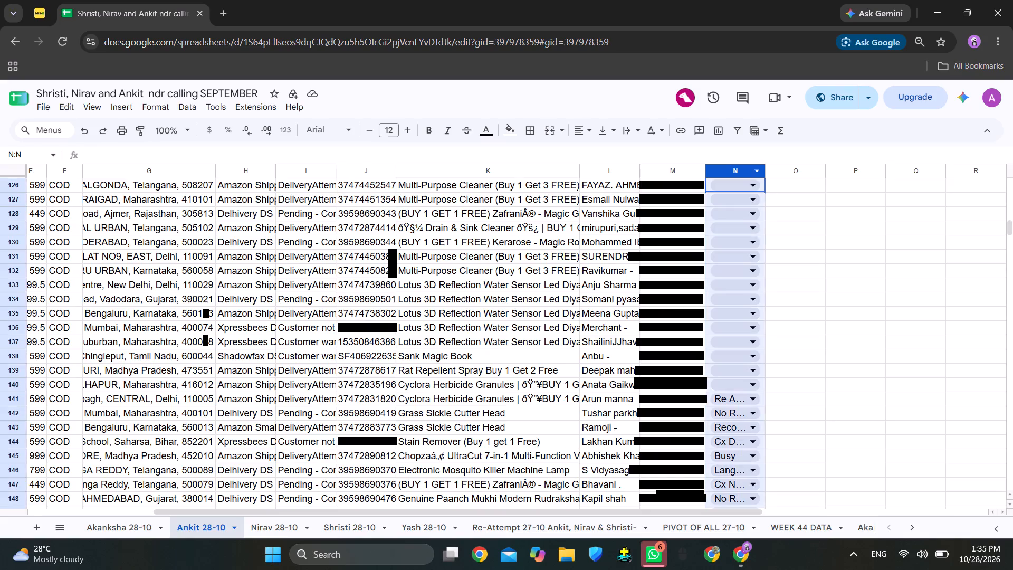
{"action": "left_click", "coordinate": [368, 126]}
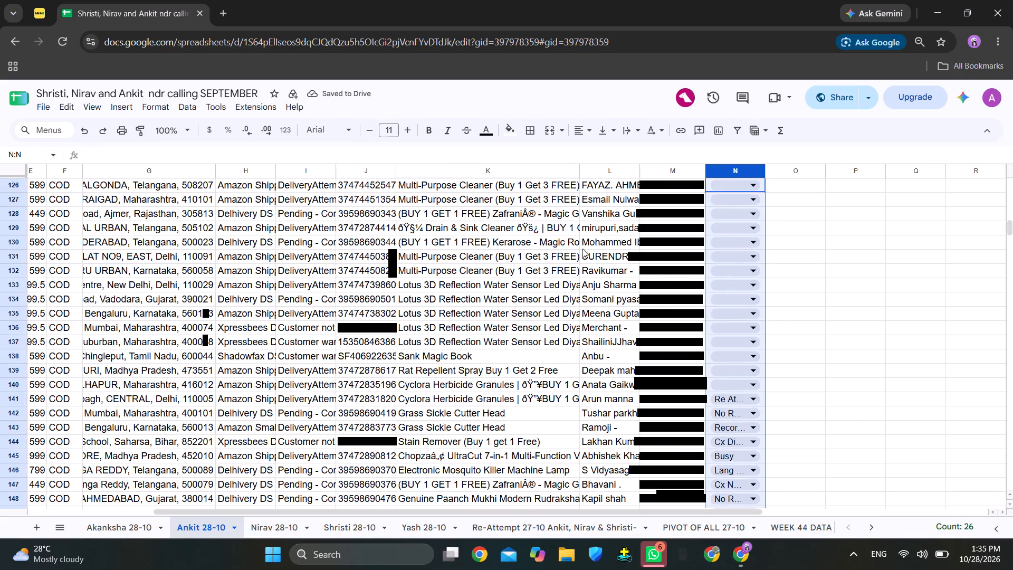
{"action": "left_click", "coordinate": [735, 385]}
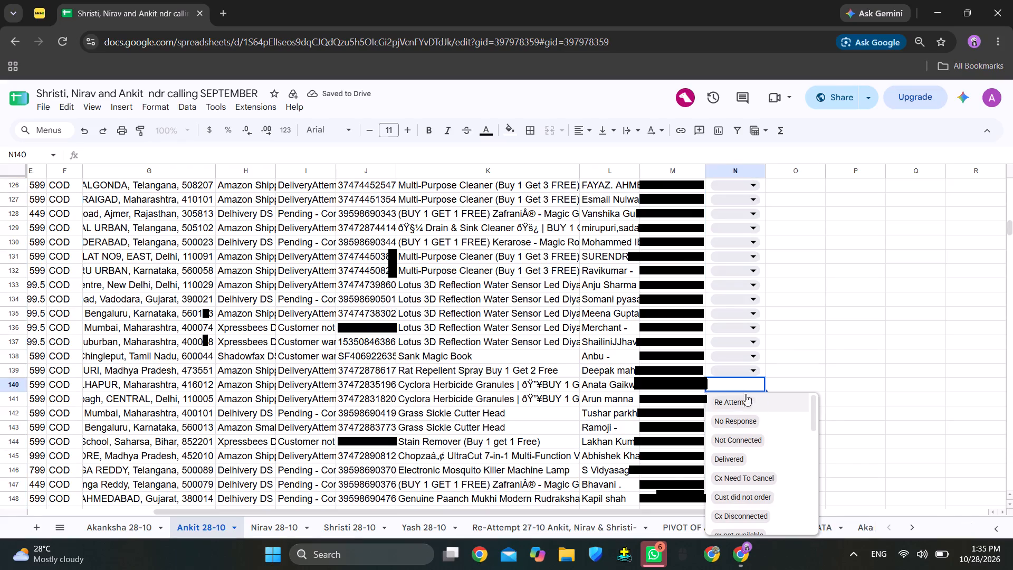
{"action": "left_click", "coordinate": [861, 387]}
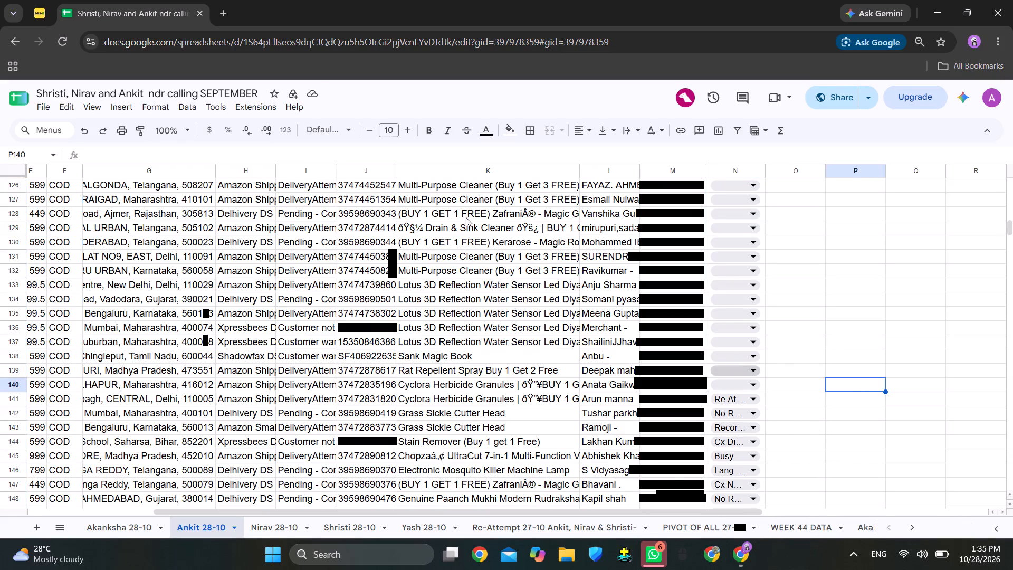
{"action": "left_click", "coordinate": [743, 172]}
{"action": "left_click", "coordinate": [368, 126]}
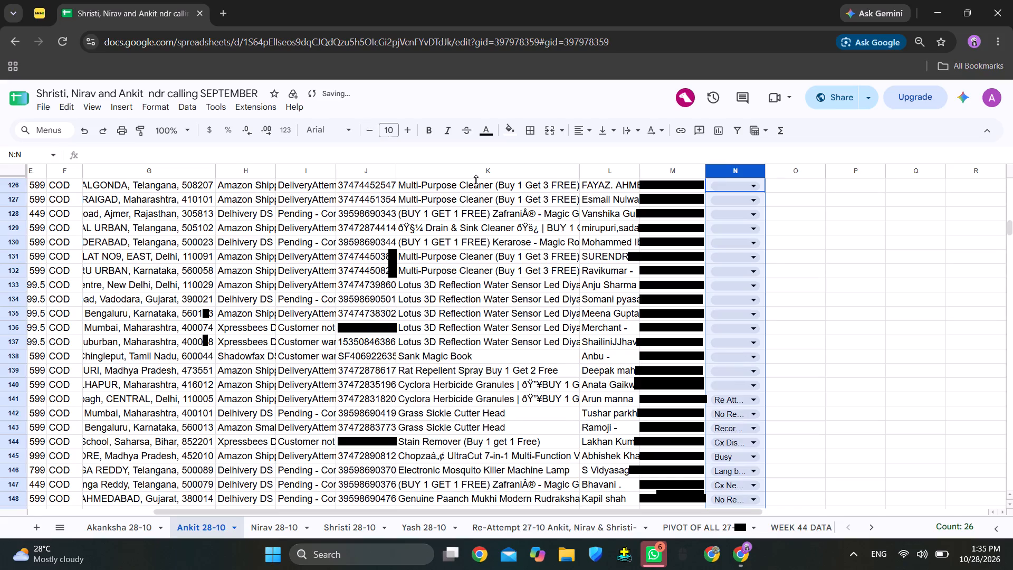
{"action": "left_click", "coordinate": [795, 384]}
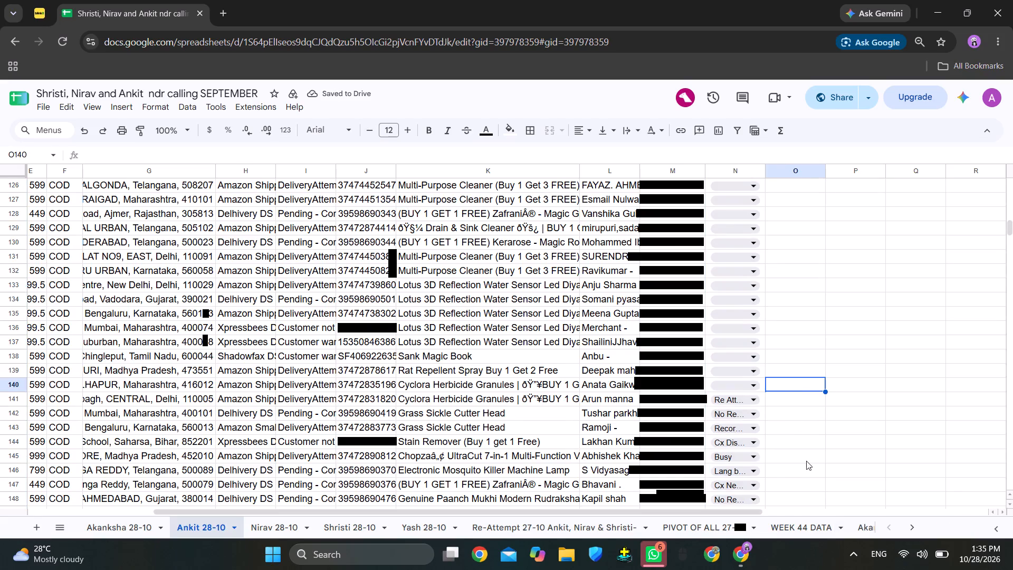
Reduce the font size of the whole Remarks column N in the Shristi 28-10 sheet to 10.
{"action": "left_click", "coordinate": [356, 534]}
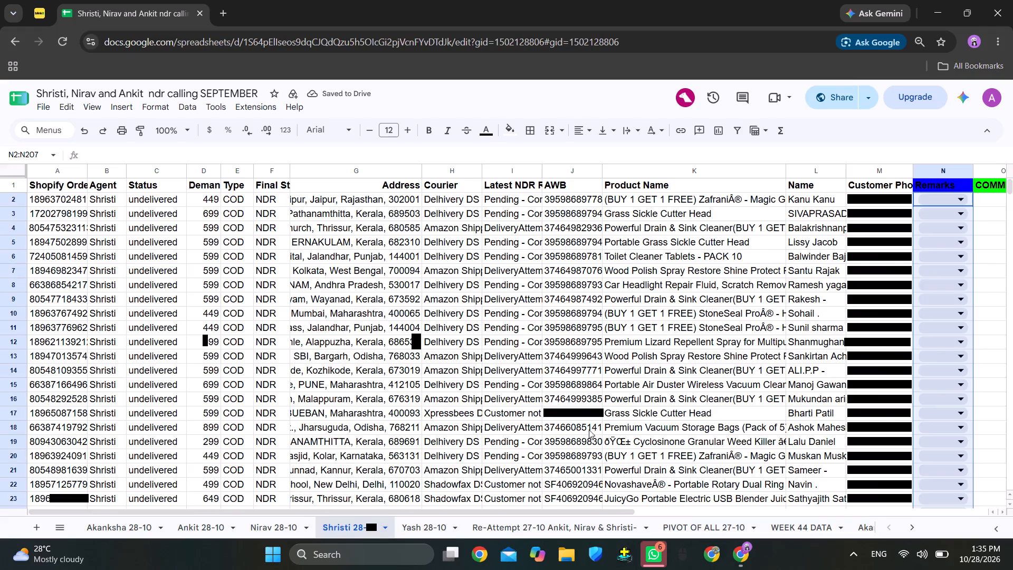
{"action": "left_click", "coordinate": [949, 168]}
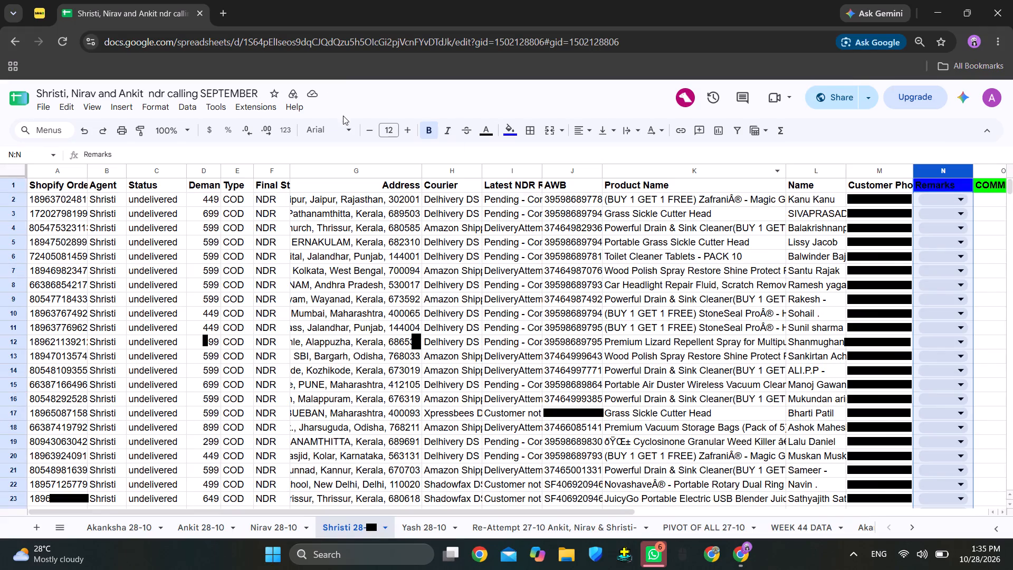
{"action": "double_click", "coordinate": [371, 131]}
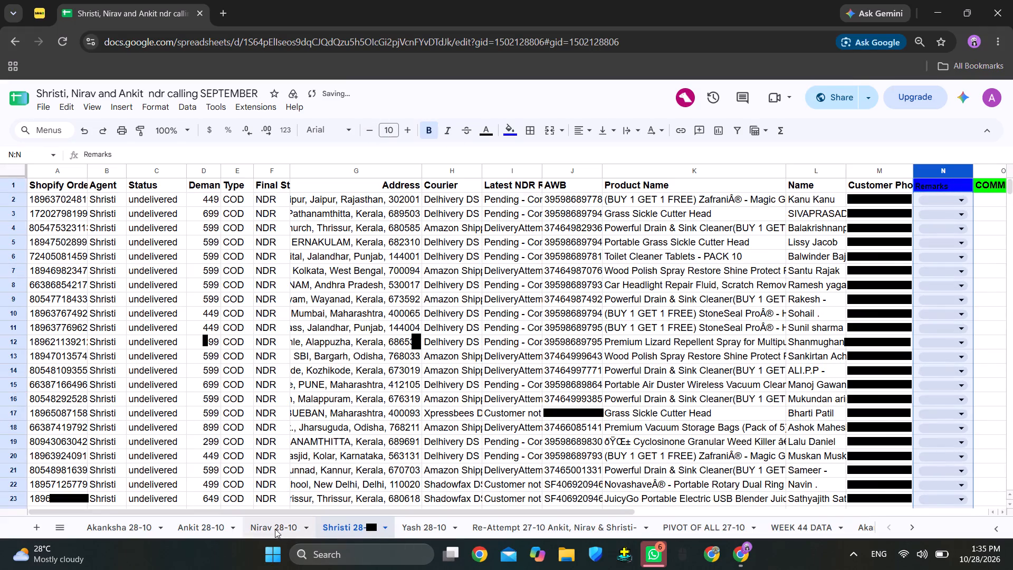
Glance at the Nirav 28-10 sheet, and set Remarks cell N140 in the Ankit 28-10 sheet to Not Connected.
{"action": "left_click", "coordinate": [202, 529]}
{"action": "left_click", "coordinate": [272, 531]}
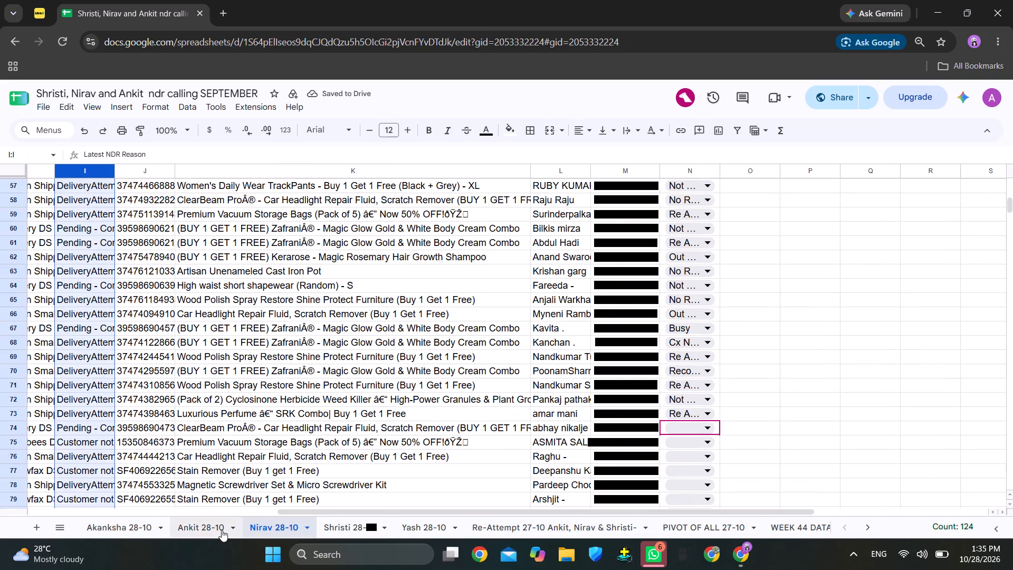
{"action": "left_click", "coordinate": [222, 530]}
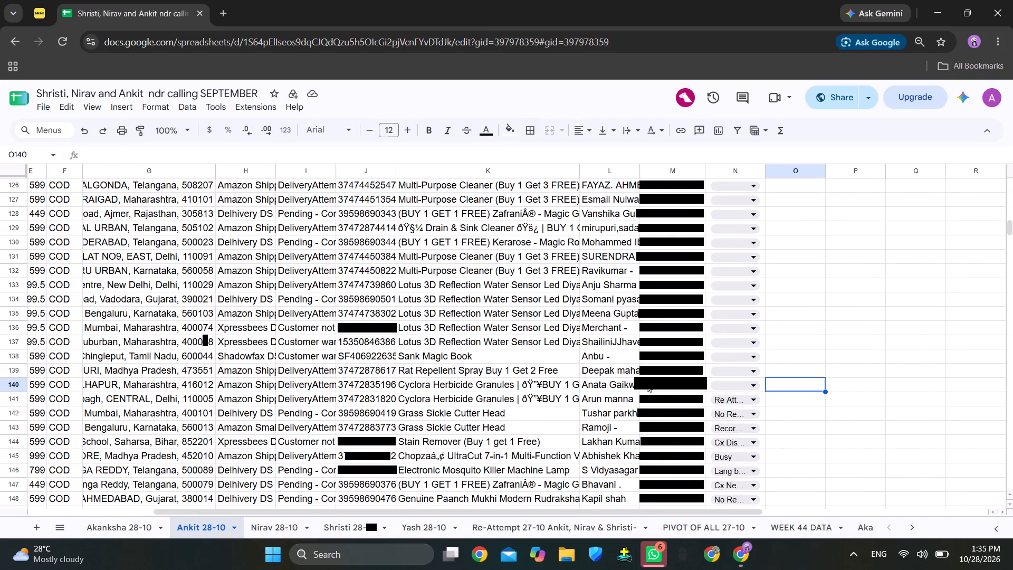
{"action": "left_click", "coordinate": [742, 385]}
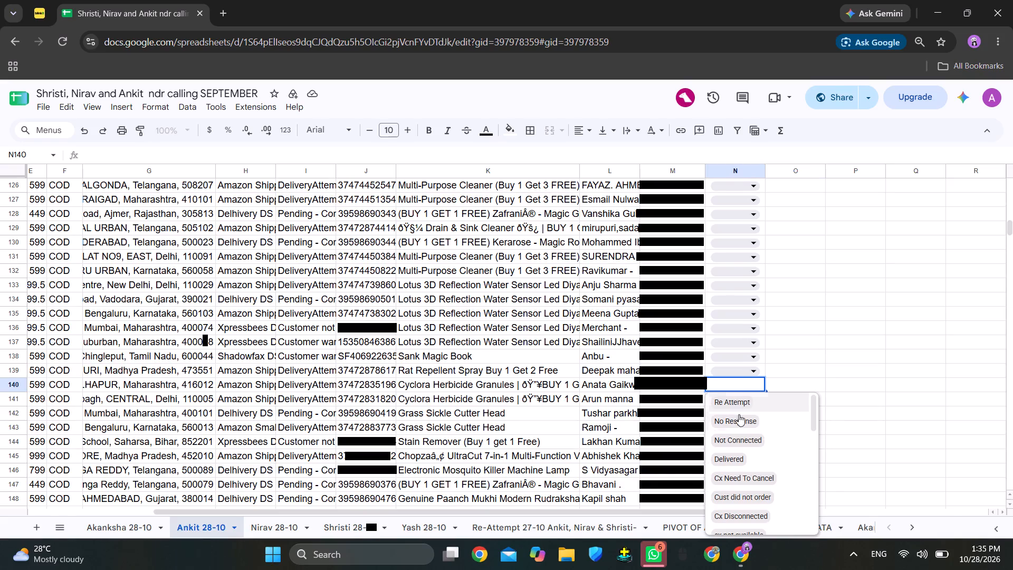
{"action": "left_click", "coordinate": [733, 441]}
Set the Remarks dropdown in N90 of the Ankit 28-10 sheet to No Response.
{"action": "scroll", "coordinate": [805, 302], "scroll_direction": "up", "scroll_amount": 9}
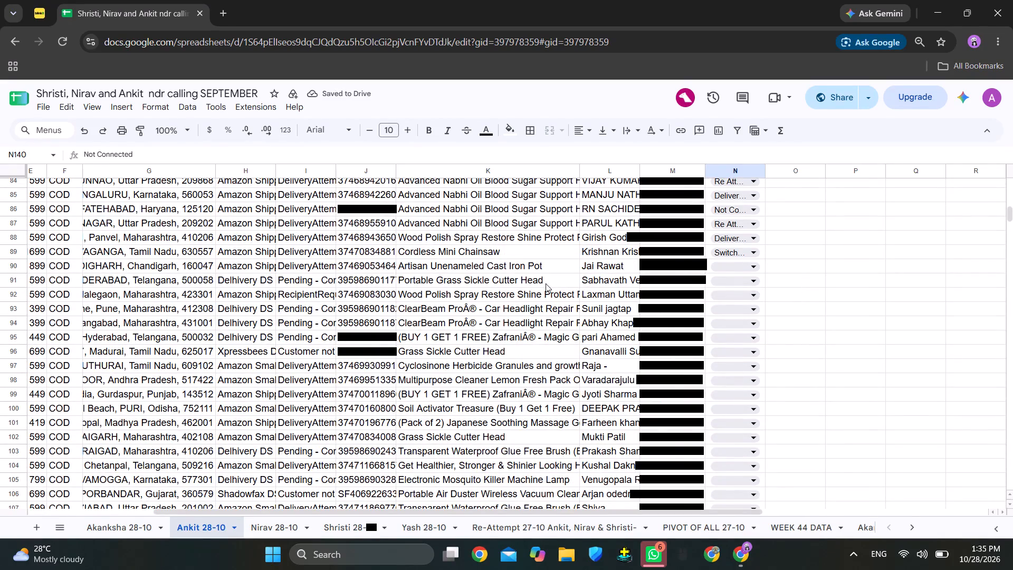
{"action": "left_click", "coordinate": [738, 265]}
{"action": "left_click", "coordinate": [748, 302]}
Set the Remarks dropdown in N139 of the Ankit 28-10 sheet to Switched off.
{"action": "scroll", "coordinate": [764, 344], "scroll_direction": "down", "scroll_amount": 7}
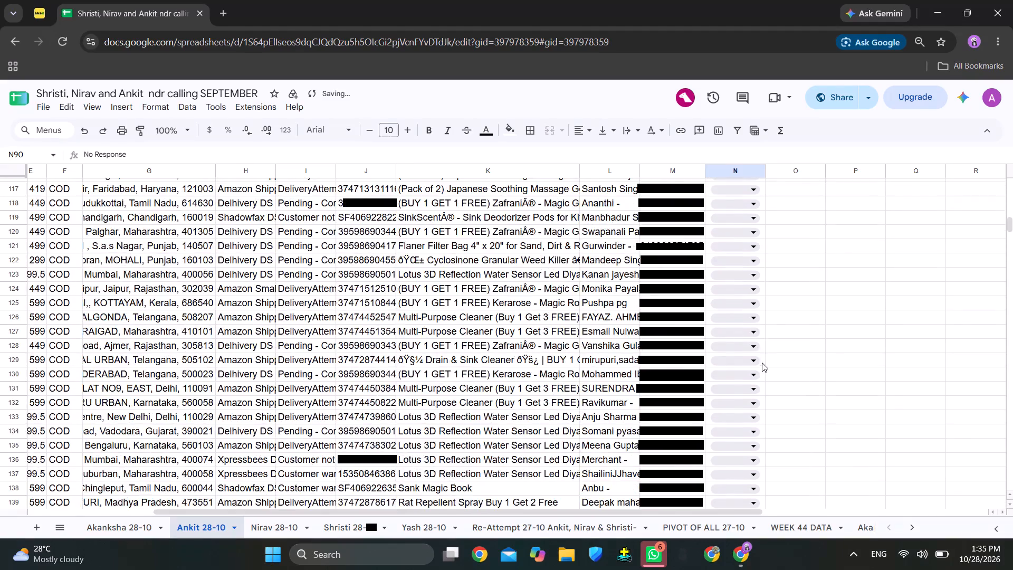
{"action": "scroll", "coordinate": [762, 368], "scroll_direction": "down", "scroll_amount": 3}
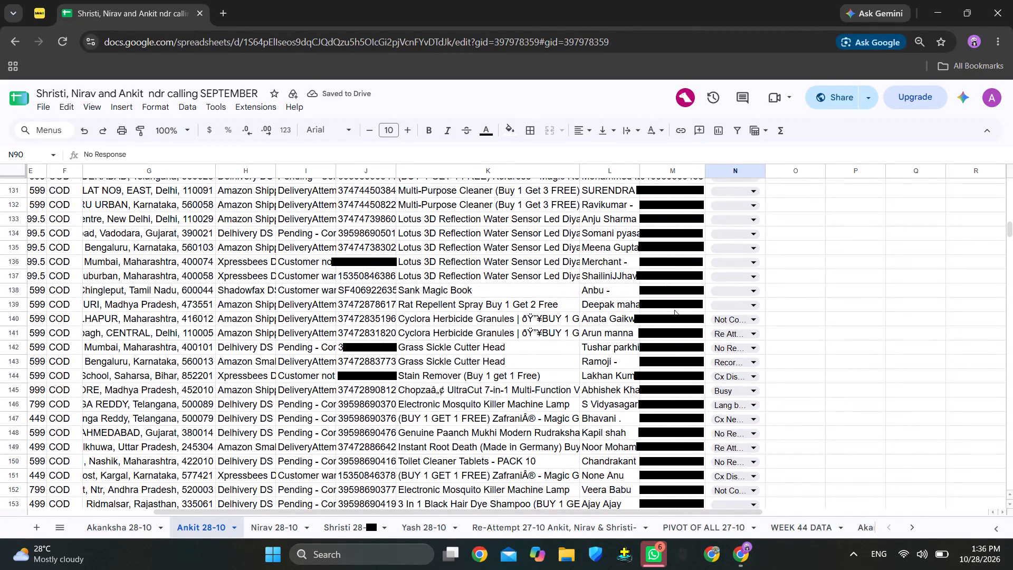
{"action": "left_click", "coordinate": [745, 308]}
{"action": "scroll", "coordinate": [780, 382], "scroll_direction": "down", "scroll_amount": 11}
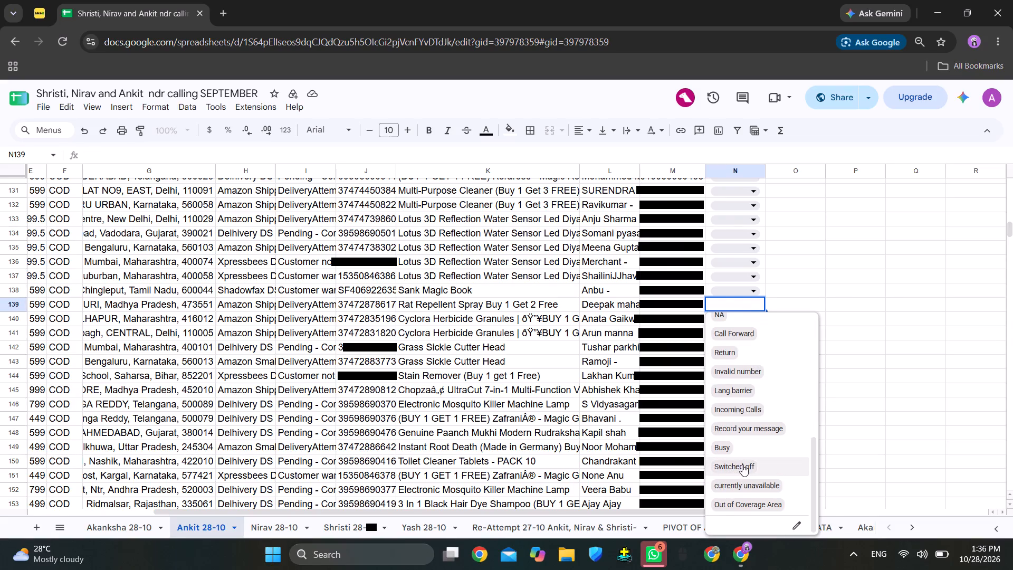
{"action": "left_click", "coordinate": [742, 464]}
Set the Remarks dropdown in N91 of the Ankit 28-10 sheet to cx not available.
{"action": "scroll", "coordinate": [829, 315], "scroll_direction": "up", "scroll_amount": 9}
{"action": "scroll", "coordinate": [799, 305], "scroll_direction": "down", "scroll_amount": 1}
{"action": "scroll", "coordinate": [799, 305], "scroll_direction": "up", "scroll_amount": 1}
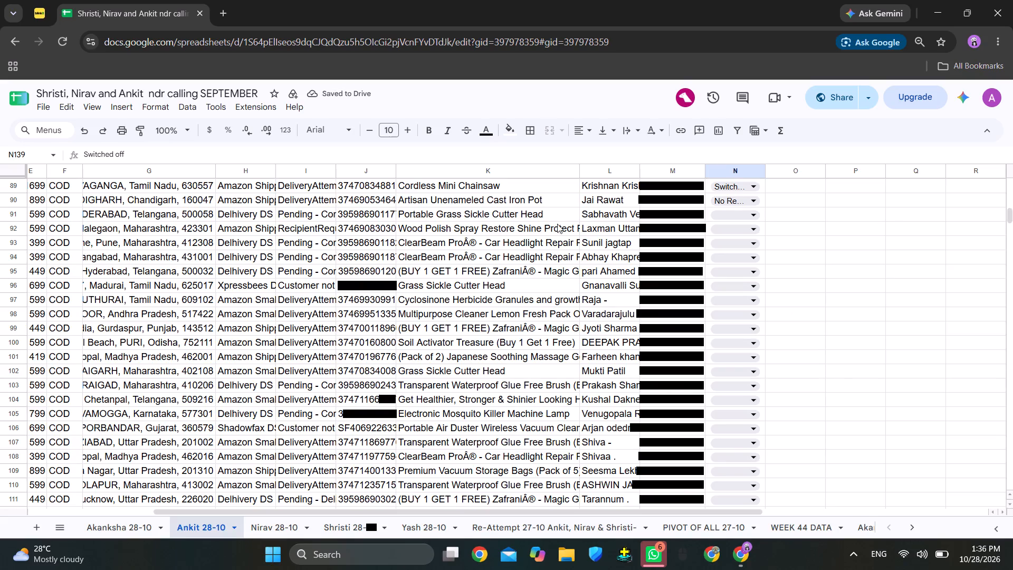
{"action": "left_click", "coordinate": [724, 216]}
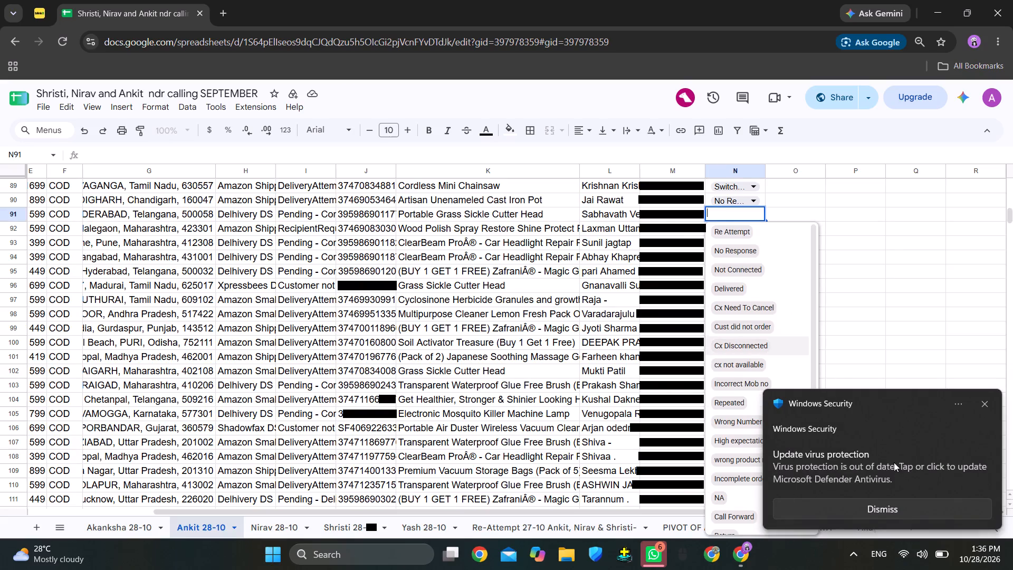
{"action": "left_click", "coordinate": [987, 401]}
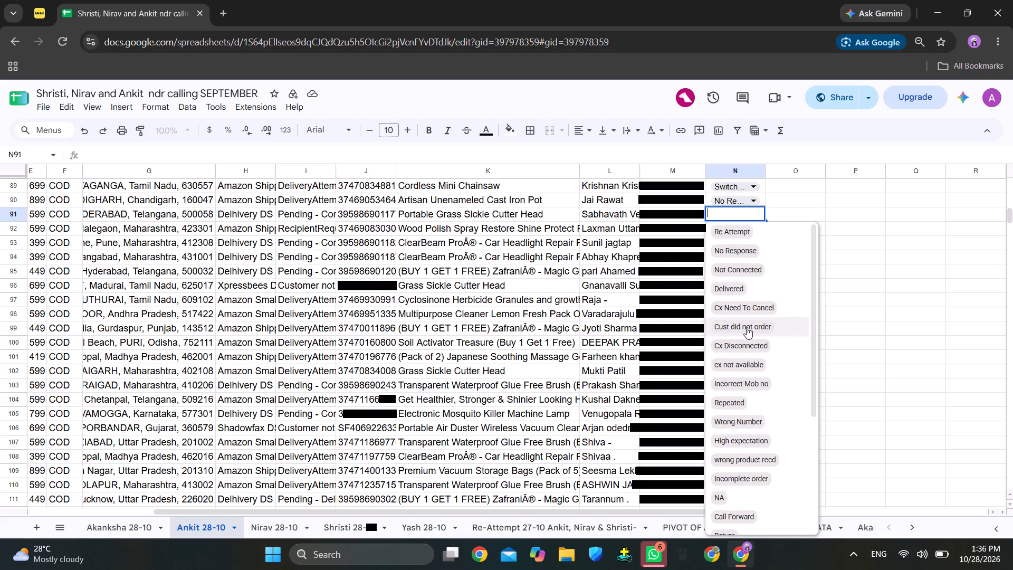
{"action": "left_click", "coordinate": [749, 367]}
Set the Remarks dropdown in N138 of the Ankit 28-10 sheet to Lang barrier.
{"action": "scroll", "coordinate": [765, 363], "scroll_direction": "down", "scroll_amount": 7}
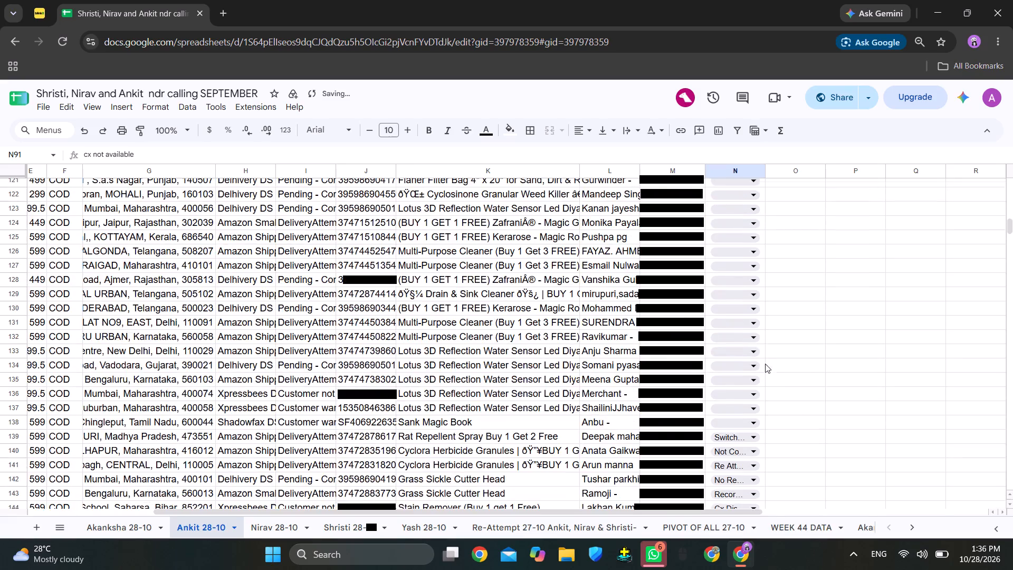
{"action": "scroll", "coordinate": [836, 444], "scroll_direction": "down", "scroll_amount": 1}
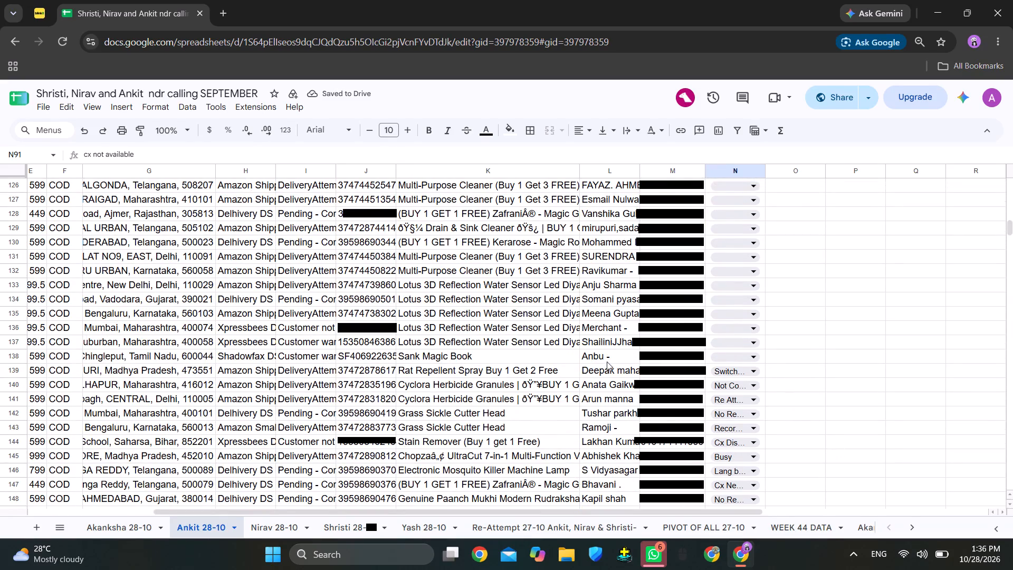
{"action": "left_click", "coordinate": [735, 355]}
{"action": "scroll", "coordinate": [767, 416], "scroll_direction": "down", "scroll_amount": 3}
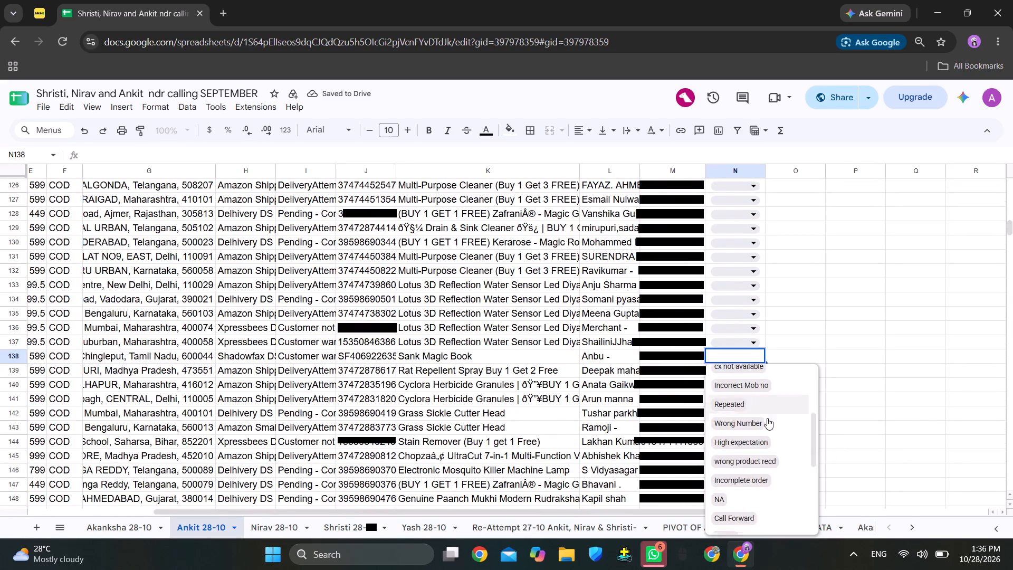
{"action": "scroll", "coordinate": [767, 418], "scroll_direction": "down", "scroll_amount": 1}
{"action": "left_click", "coordinate": [744, 451]}
Set the Remarks dropdown in N92 of the Ankit 28-10 sheet to Re Attempt.
{"action": "scroll", "coordinate": [798, 351], "scroll_direction": "up", "scroll_amount": 3}
{"action": "scroll", "coordinate": [798, 351], "scroll_direction": "down", "scroll_amount": 1}
{"action": "scroll", "coordinate": [798, 351], "scroll_direction": "up", "scroll_amount": 6}
{"action": "scroll", "coordinate": [794, 344], "scroll_direction": "down", "scroll_amount": 1}
{"action": "scroll", "coordinate": [795, 340], "scroll_direction": "up", "scroll_amount": 1}
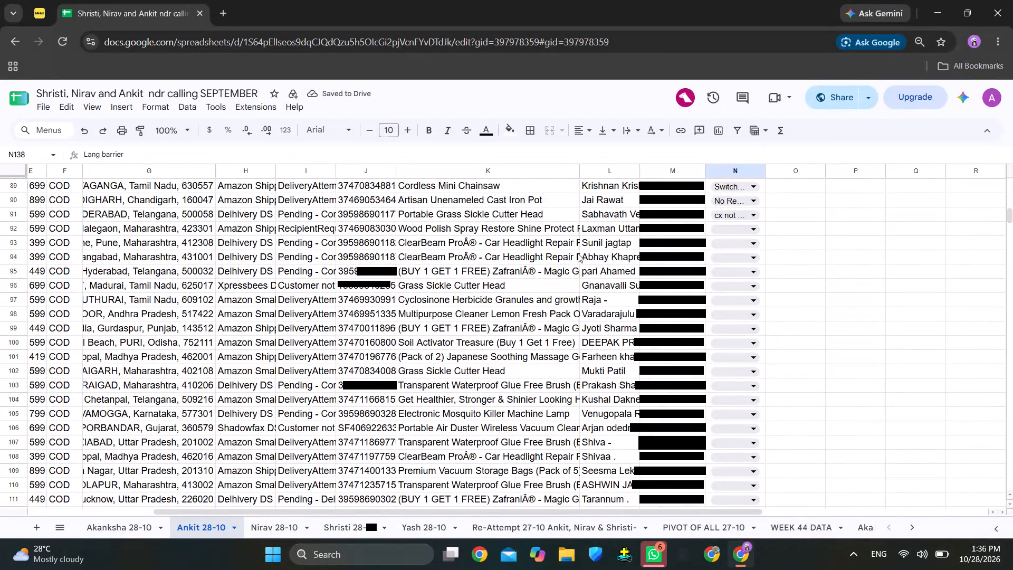
{"action": "left_click", "coordinate": [734, 230]}
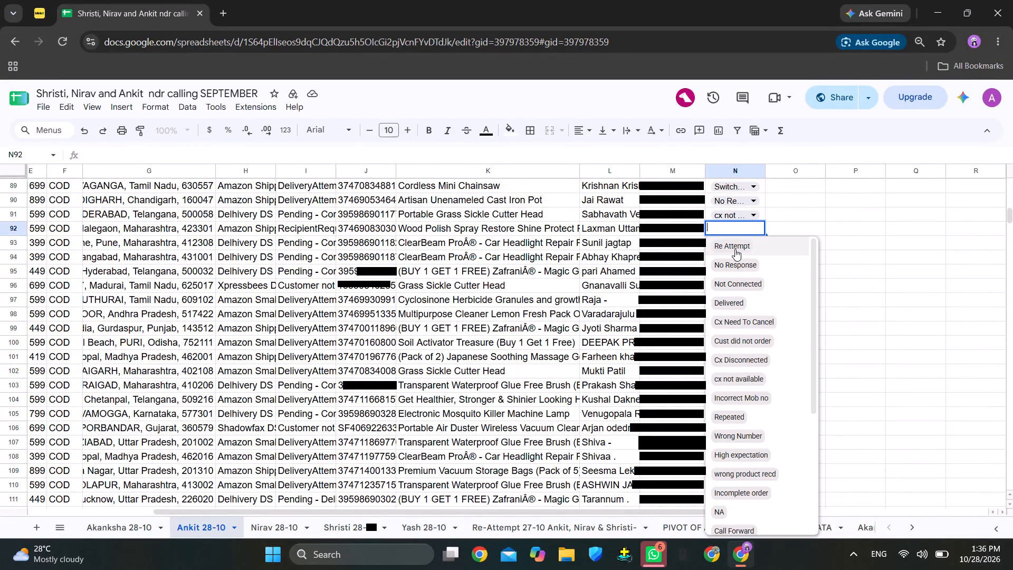
{"action": "left_click", "coordinate": [735, 249]}
Set the Remarks dropdown in N137 of the Ankit 28-10 sheet to No Response.
{"action": "scroll", "coordinate": [774, 308], "scroll_direction": "down", "scroll_amount": 7}
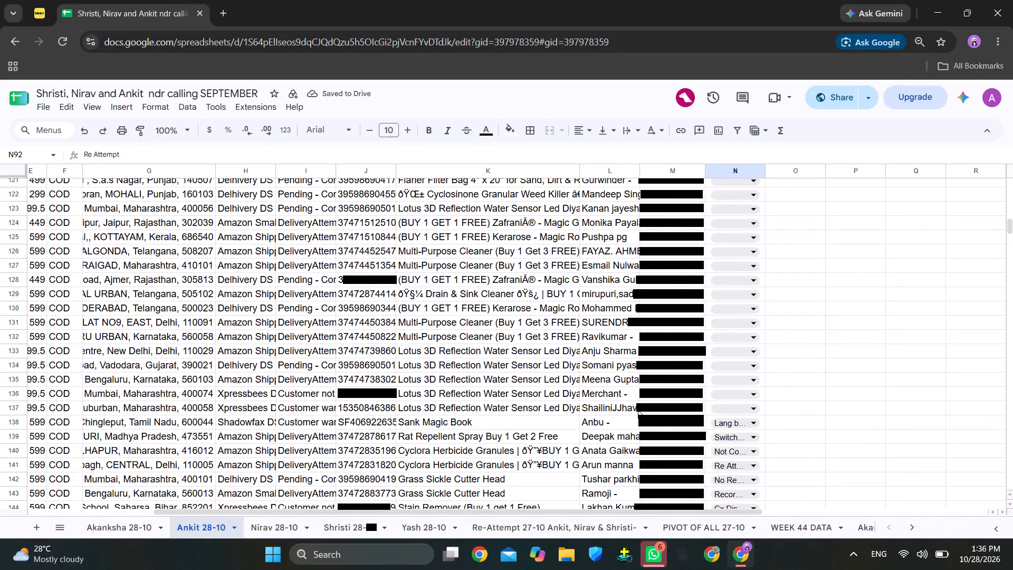
{"action": "left_click", "coordinate": [743, 411]}
{"action": "left_click", "coordinate": [735, 444]}
Set the Remarks dropdown in N93 of the Ankit 28-10 sheet to Re Attempt.
{"action": "scroll", "coordinate": [783, 292], "scroll_direction": "up", "scroll_amount": 8}
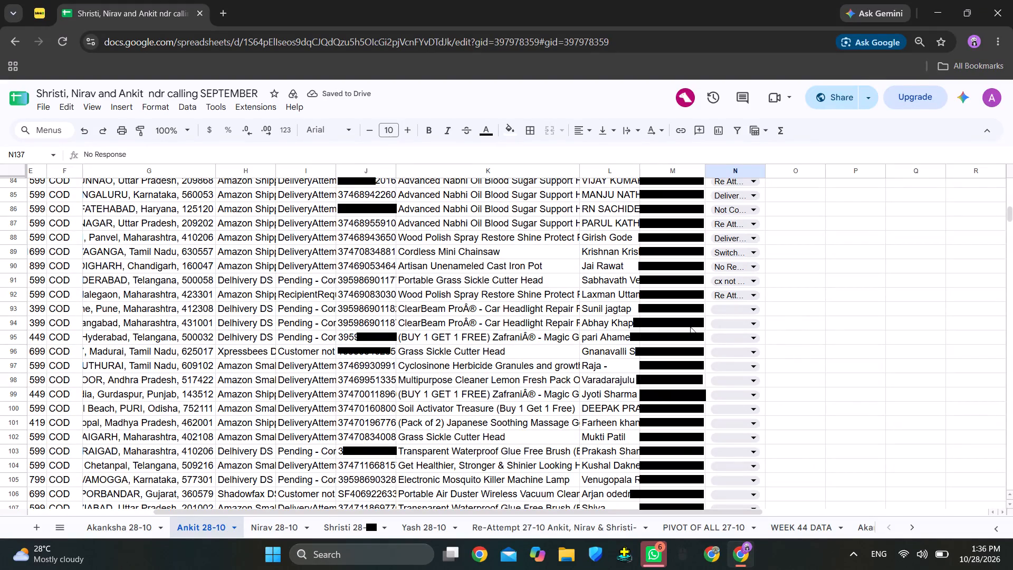
{"action": "left_click", "coordinate": [742, 310]}
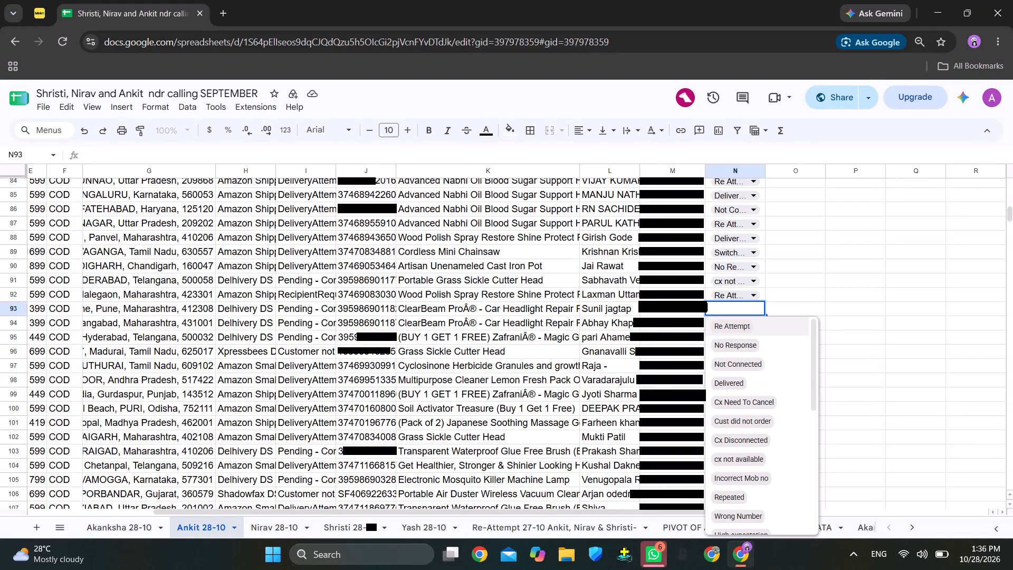
{"action": "left_click", "coordinate": [735, 326]}
Check how far the Remarks column has been filled in the Nirav 28-10 sheet.
{"action": "scroll", "coordinate": [783, 341], "scroll_direction": "down", "scroll_amount": 4}
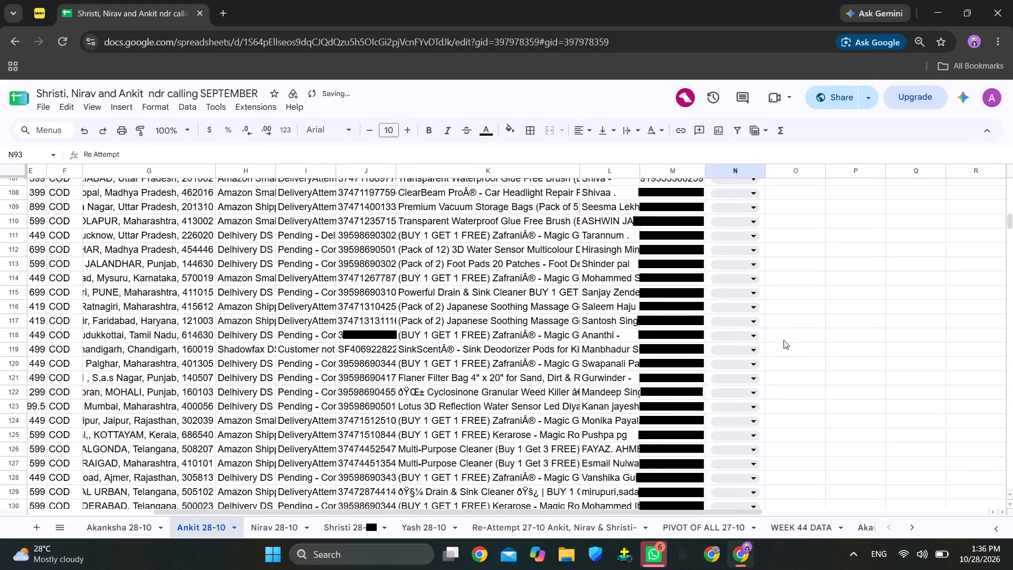
{"action": "scroll", "coordinate": [783, 340], "scroll_direction": "down", "scroll_amount": 4}
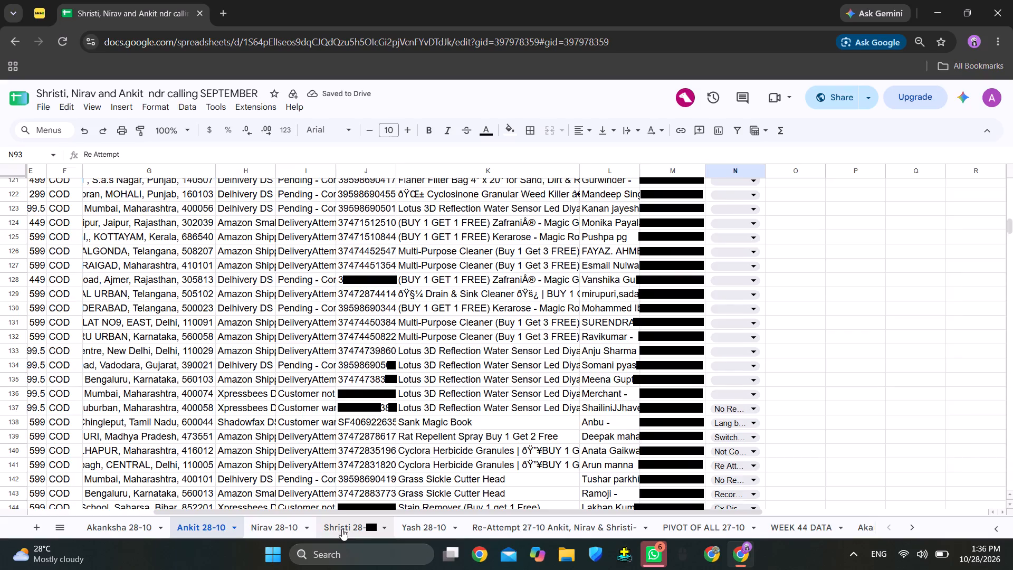
{"action": "left_click", "coordinate": [264, 528]}
{"action": "scroll", "coordinate": [398, 413], "scroll_direction": "down", "scroll_amount": 1}
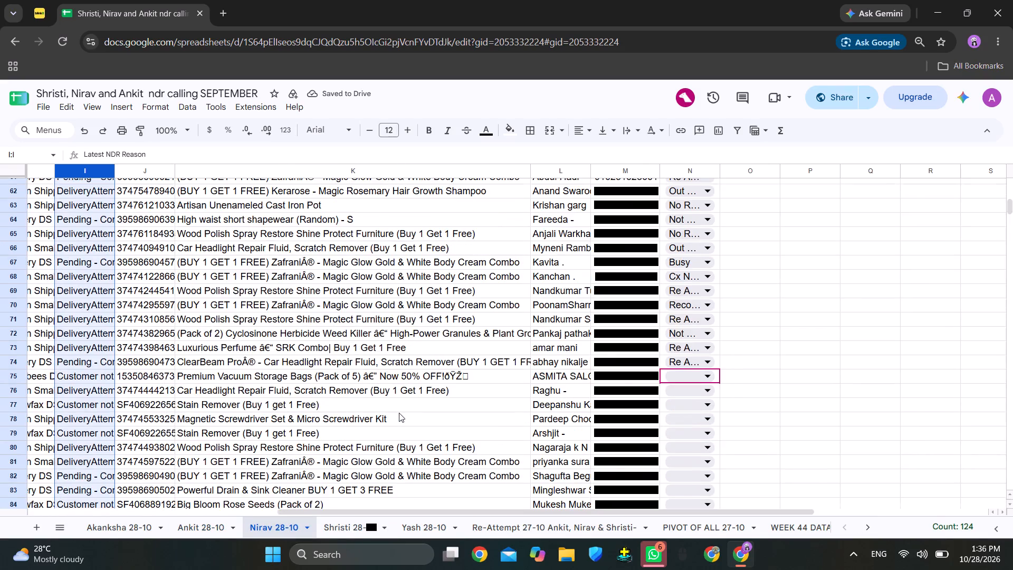
{"action": "scroll", "coordinate": [399, 413], "scroll_direction": "down", "scroll_amount": 1}
{"action": "left_click", "coordinate": [211, 525]}
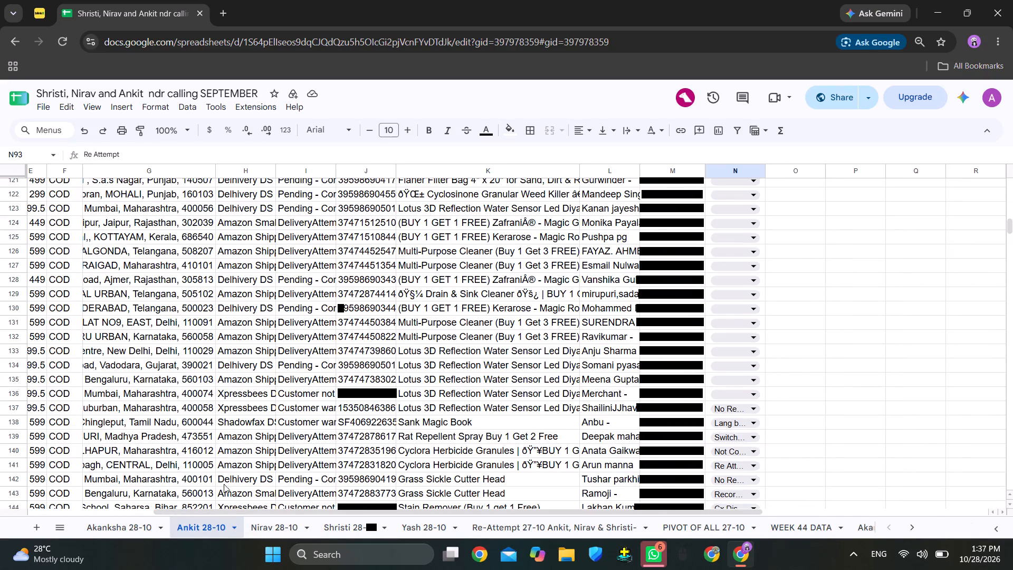
Reduce the font size of the whole Remarks column N in the Akanksha 28-10 sheet to 10.
{"action": "left_click", "coordinate": [137, 521]}
{"action": "scroll", "coordinate": [857, 191], "scroll_direction": "up", "scroll_amount": 4}
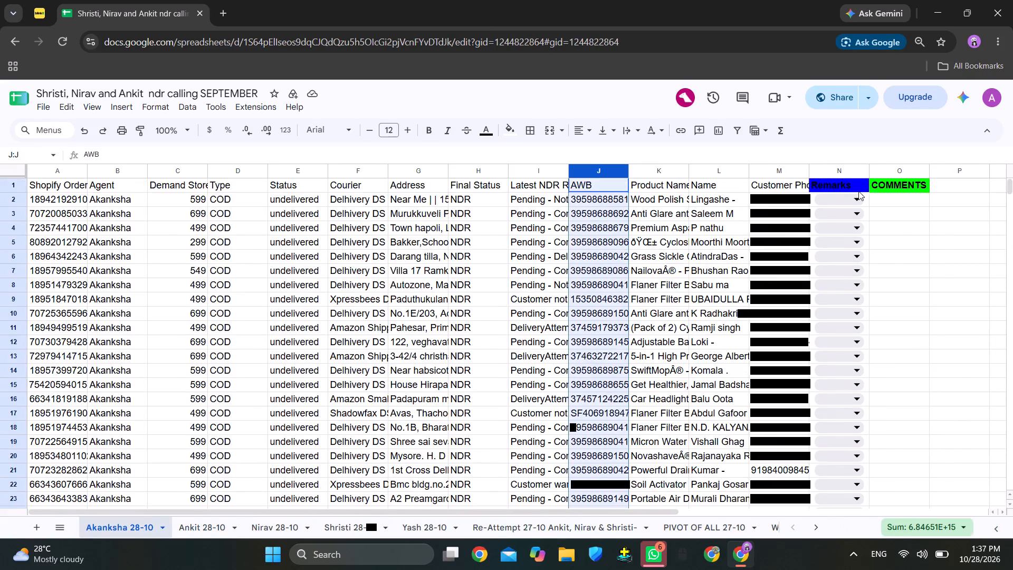
{"action": "scroll", "coordinate": [858, 191], "scroll_direction": "up", "scroll_amount": 5}
{"action": "left_click", "coordinate": [836, 169]}
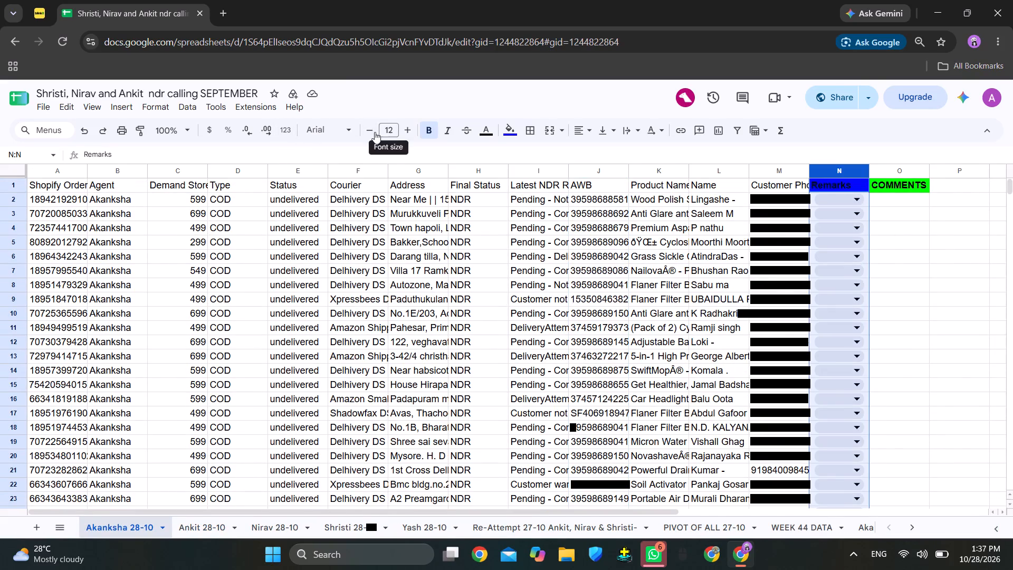
{"action": "double_click", "coordinate": [374, 132]}
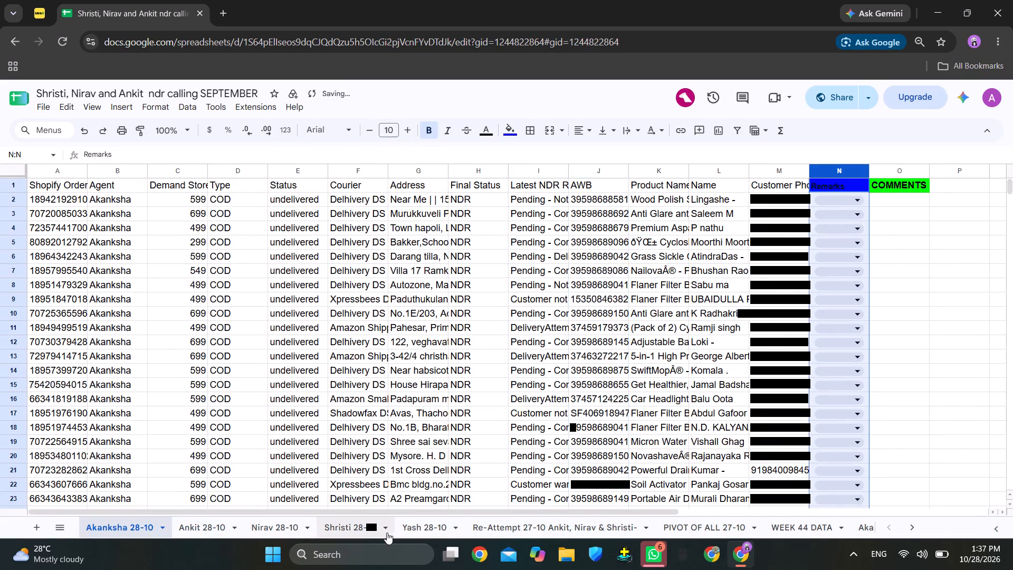
Reduce the font size of the whole Remarks column N in the Yash 28-10 sheet to 10.
{"action": "left_click", "coordinate": [414, 525]}
{"action": "left_click", "coordinate": [845, 167]}
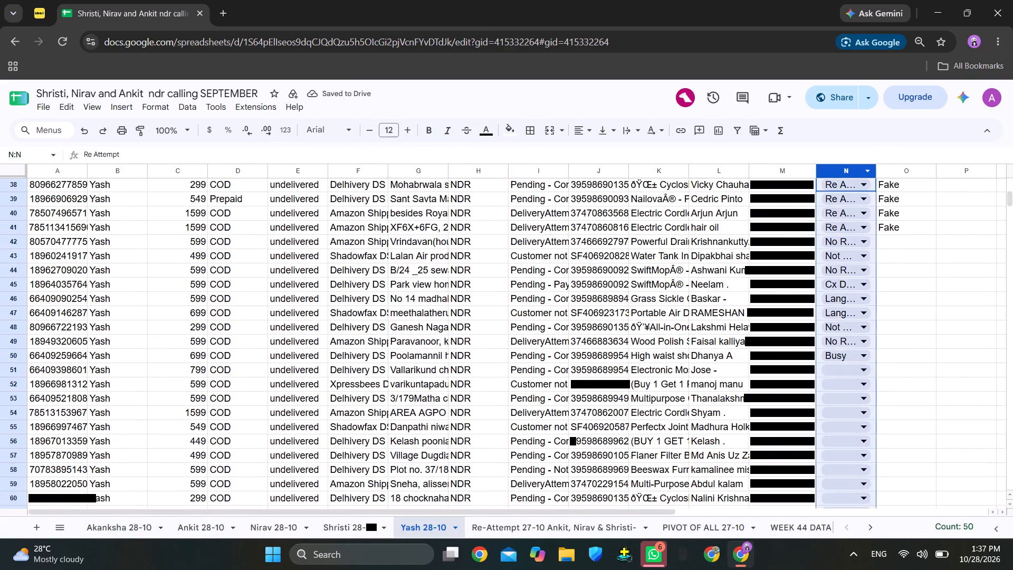
{"action": "double_click", "coordinate": [373, 127]}
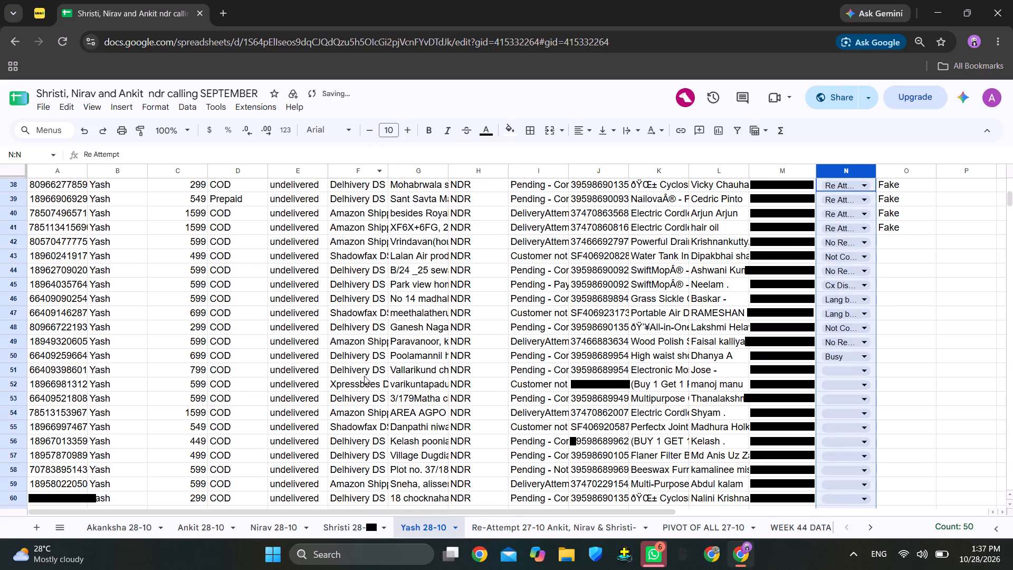
Reduce the font size of the whole column O in the Yash 28-10 sheet to 11.
{"action": "left_click", "coordinate": [911, 168]}
{"action": "left_click", "coordinate": [371, 134]}
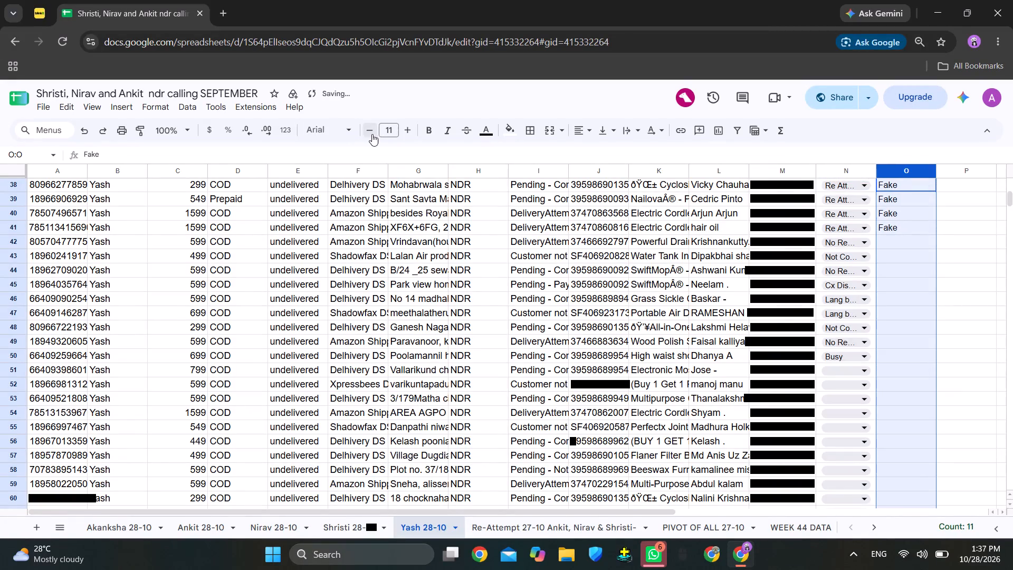
Set the Remarks dropdown in N136 of the Ankit 28-10 sheet to Cx Disconnected.
{"action": "left_click", "coordinate": [202, 531]}
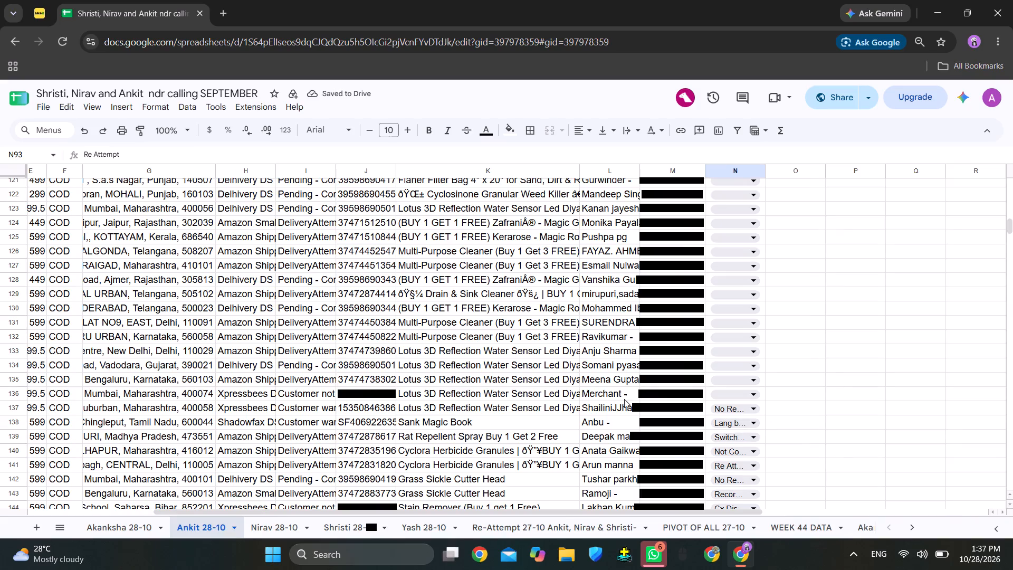
{"action": "left_click", "coordinate": [721, 394]}
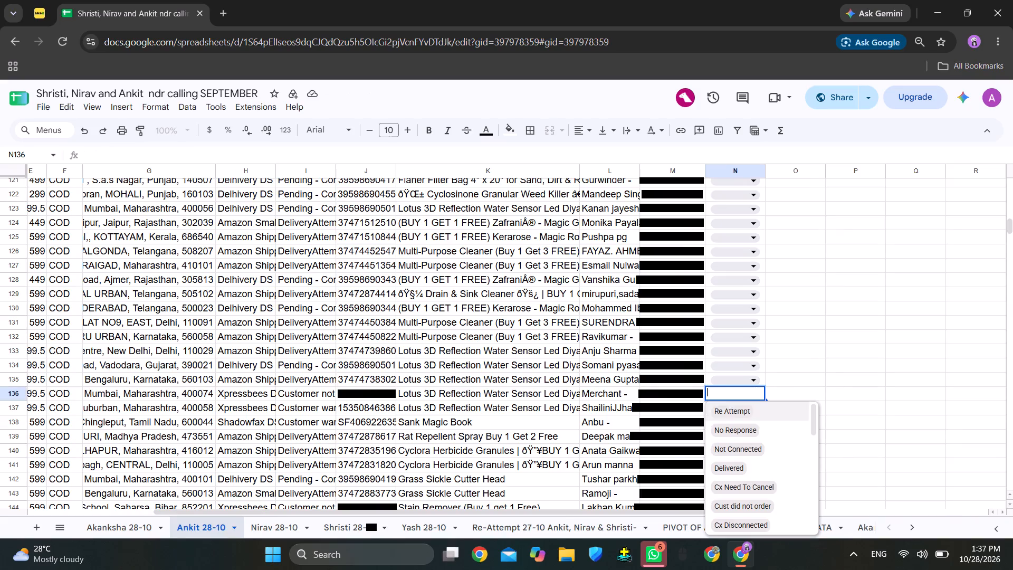
{"action": "left_click", "coordinate": [750, 526]}
Set the Remarks dropdown in N94 of the Ankit 28-10 sheet to Cx Disconnected.
{"action": "scroll", "coordinate": [837, 295], "scroll_direction": "up", "scroll_amount": 1}
{"action": "scroll", "coordinate": [837, 295], "scroll_direction": "down", "scroll_amount": 1}
{"action": "scroll", "coordinate": [837, 295], "scroll_direction": "up", "scroll_amount": 4}
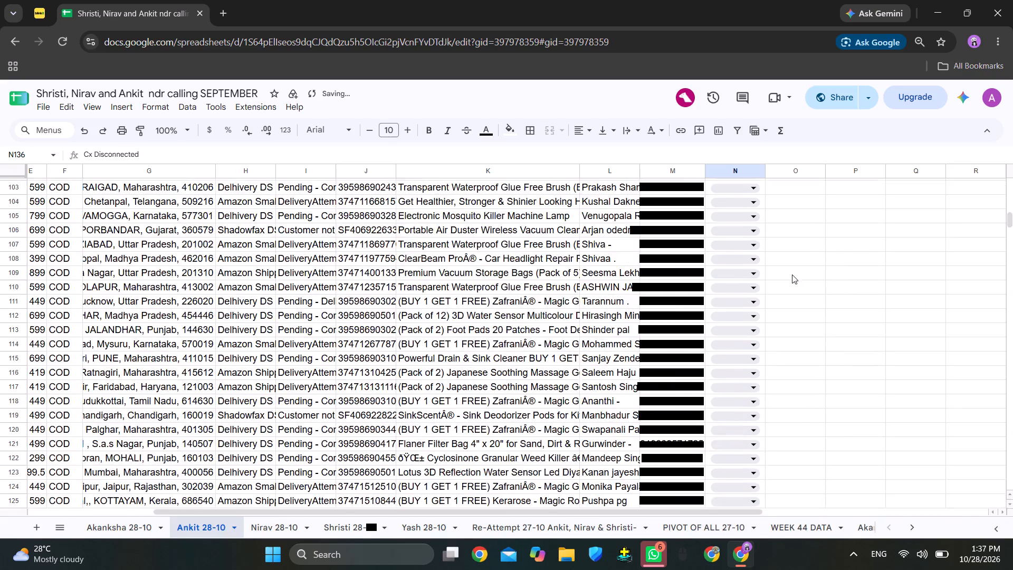
{"action": "scroll", "coordinate": [792, 274], "scroll_direction": "up", "scroll_amount": 4}
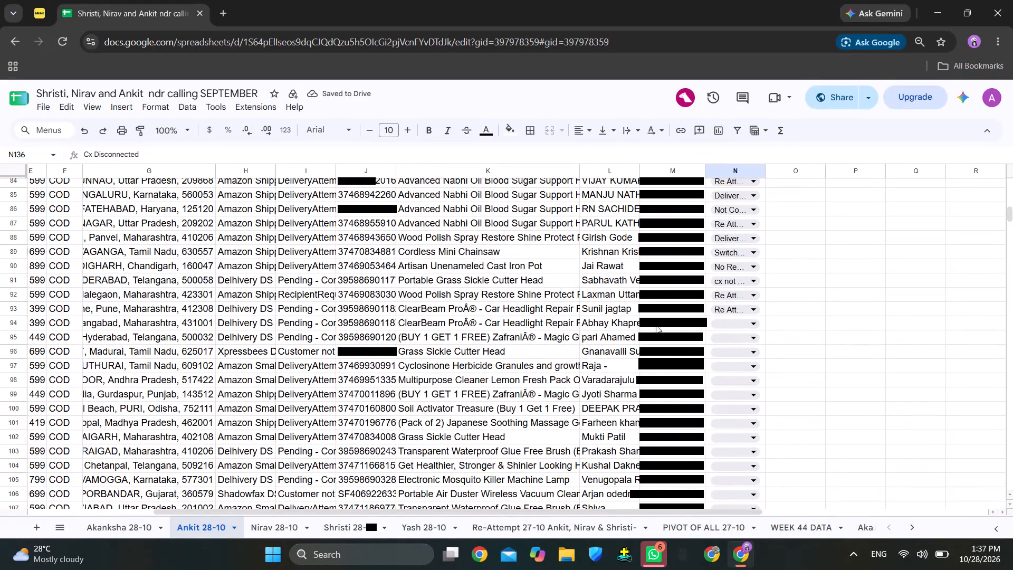
{"action": "left_click", "coordinate": [738, 326]}
{"action": "left_click", "coordinate": [733, 459]}
Set the Remarks dropdown in N135 of the Ankit 28-10 sheet to Re Attempt.
{"action": "scroll", "coordinate": [805, 423], "scroll_direction": "up", "scroll_amount": 1}
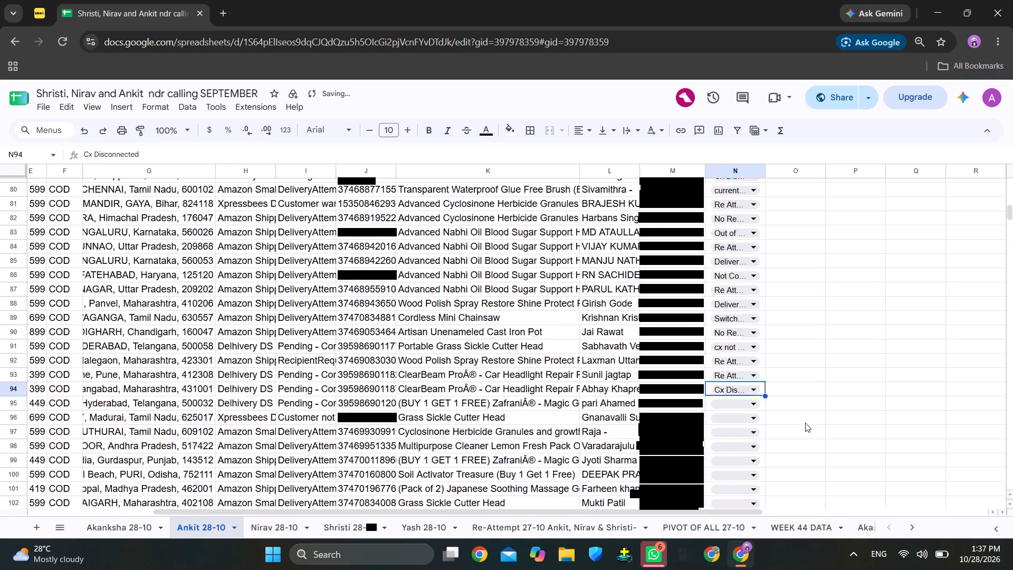
{"action": "scroll", "coordinate": [805, 423], "scroll_direction": "down", "scroll_amount": 1}
{"action": "scroll", "coordinate": [810, 414], "scroll_direction": "up", "scroll_amount": 1}
{"action": "scroll", "coordinate": [812, 413], "scroll_direction": "down", "scroll_amount": 5}
{"action": "scroll", "coordinate": [821, 403], "scroll_direction": "up", "scroll_amount": 1}
{"action": "scroll", "coordinate": [821, 403], "scroll_direction": "down", "scroll_amount": 4}
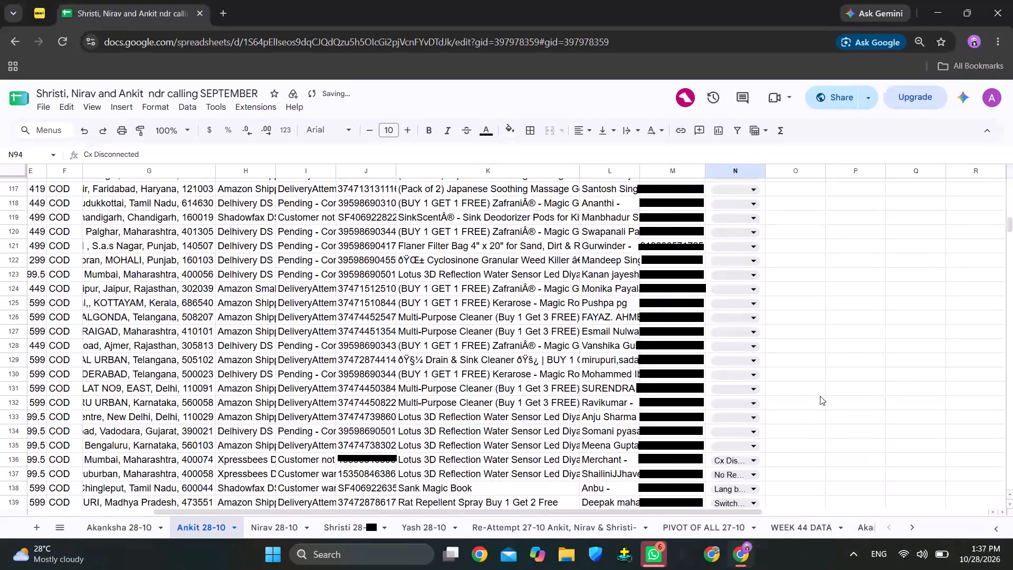
{"action": "scroll", "coordinate": [821, 395], "scroll_direction": "down", "scroll_amount": 1}
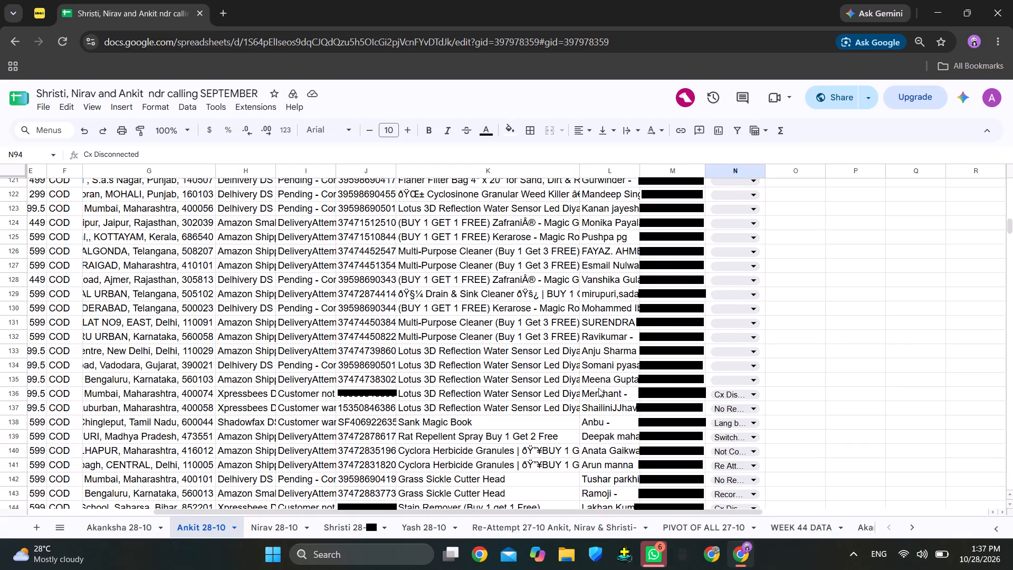
{"action": "left_click", "coordinate": [736, 382]}
{"action": "left_click", "coordinate": [737, 394]}
Set the Remarks dropdown in N95 of the Ankit 28-10 sheet to No Response.
{"action": "scroll", "coordinate": [778, 300], "scroll_direction": "down", "scroll_amount": 1}
{"action": "scroll", "coordinate": [778, 300], "scroll_direction": "up", "scroll_amount": 2}
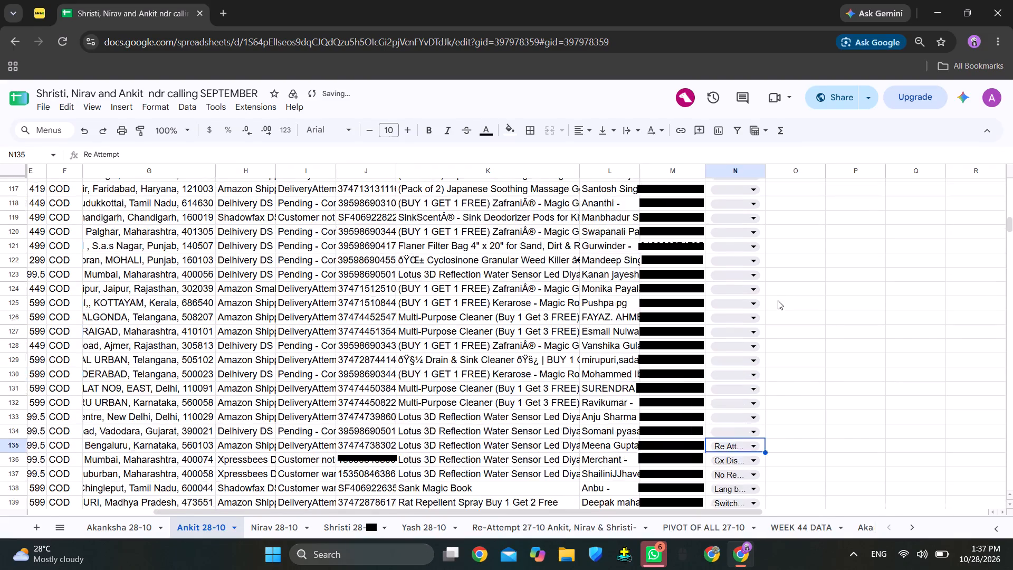
{"action": "scroll", "coordinate": [778, 300], "scroll_direction": "up", "scroll_amount": 6}
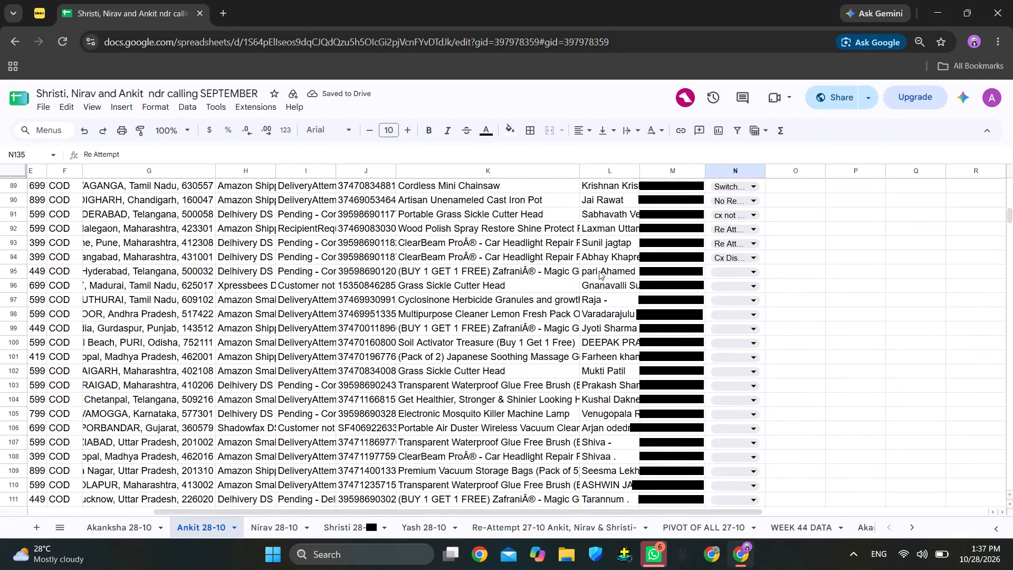
{"action": "left_click", "coordinate": [746, 272]}
{"action": "left_click", "coordinate": [746, 303]}
Glance at the Nirav 28-10 sheet, and set Remarks cell N134 in the Ankit 28-10 sheet to Re Attempt.
{"action": "scroll", "coordinate": [825, 388], "scroll_direction": "down", "scroll_amount": 2}
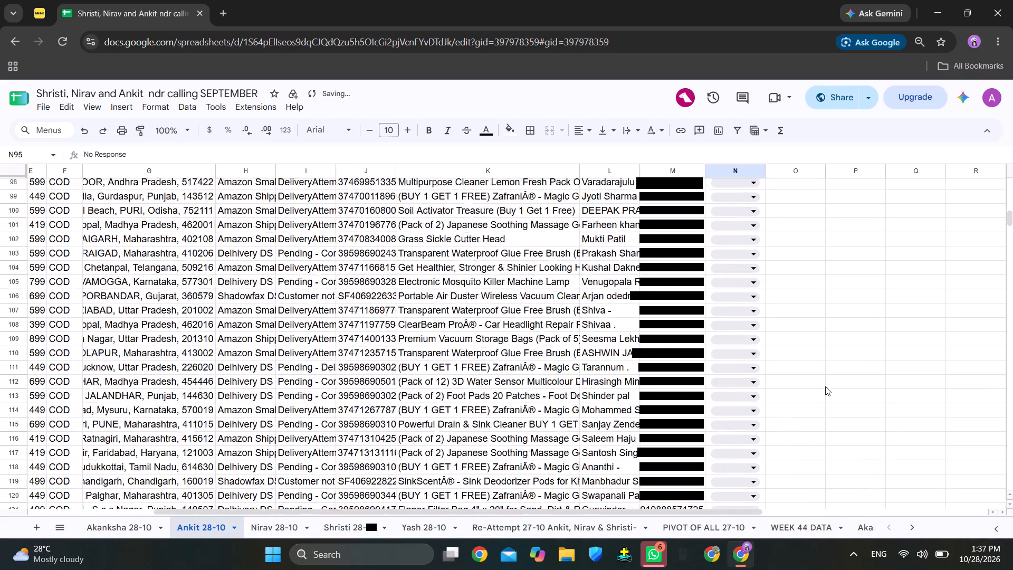
{"action": "scroll", "coordinate": [825, 386], "scroll_direction": "down", "scroll_amount": 4}
{"action": "left_click", "coordinate": [283, 528]}
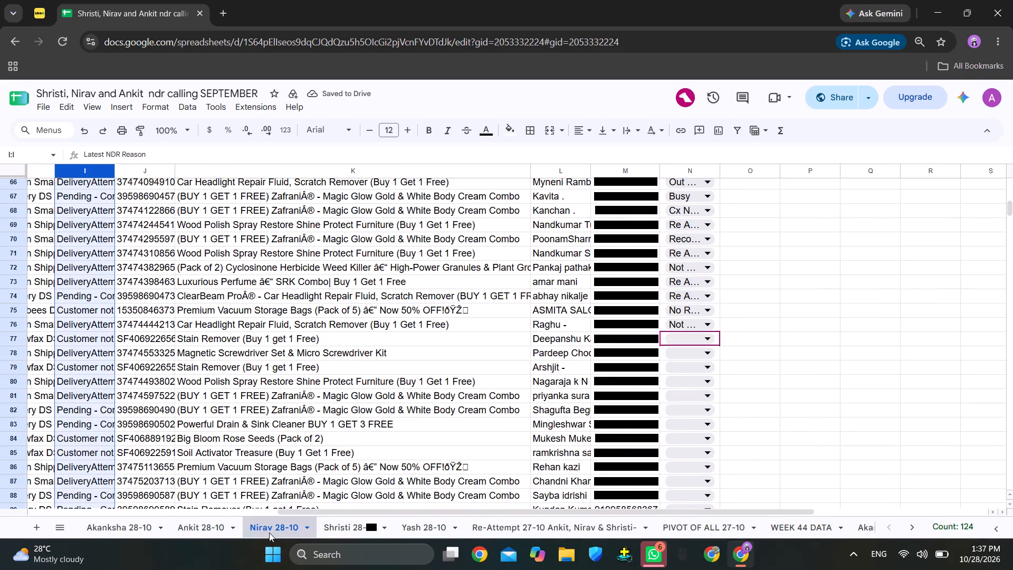
{"action": "left_click", "coordinate": [211, 528]}
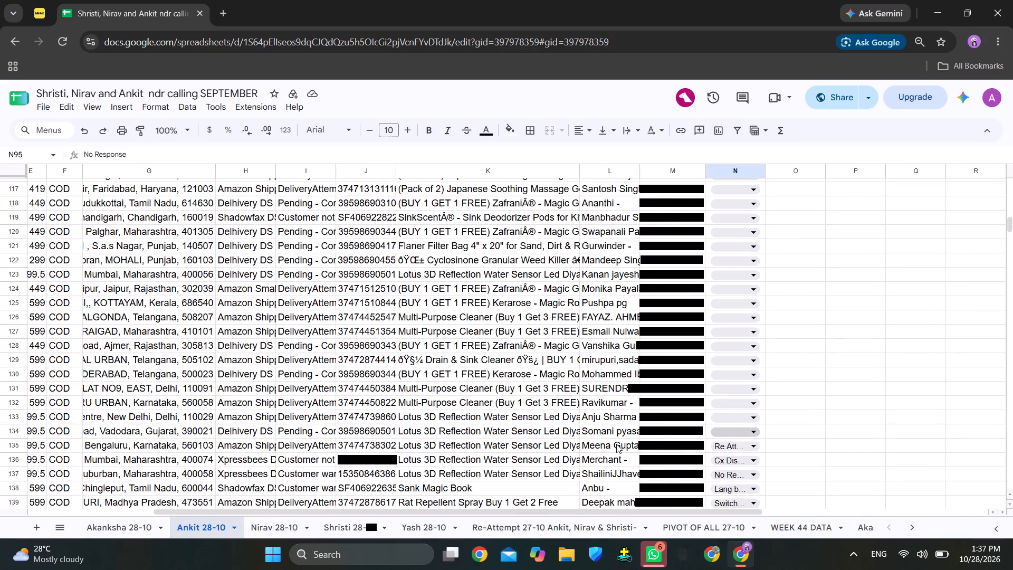
{"action": "left_click", "coordinate": [726, 432]}
{"action": "left_click", "coordinate": [742, 93]}
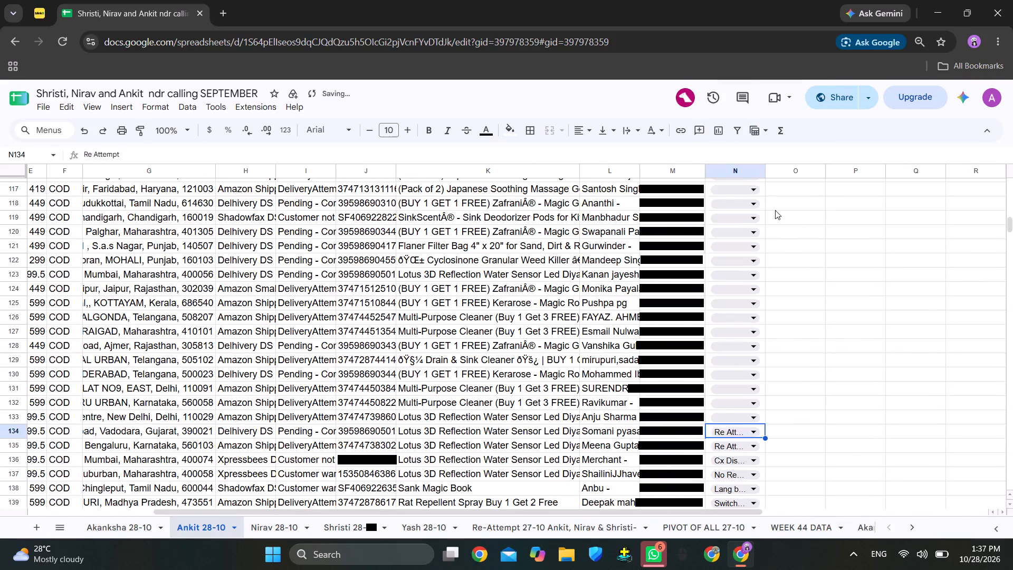
{"action": "scroll", "coordinate": [770, 231], "scroll_direction": "up", "scroll_amount": 6}
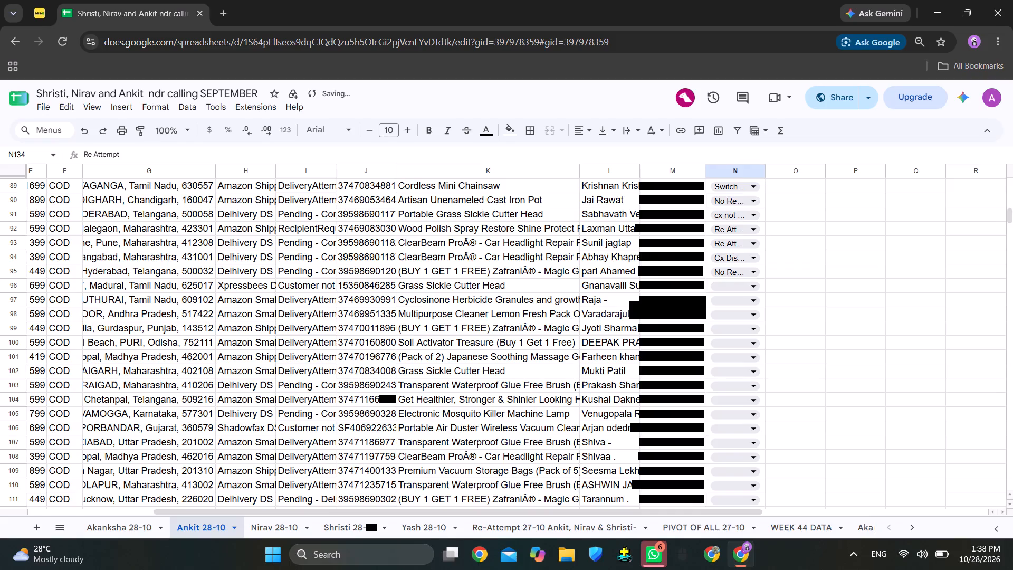
Set the Remarks dropdown in N96 of the Ankit 28-10 sheet to Lang barrier.
{"action": "left_click", "coordinate": [730, 288]}
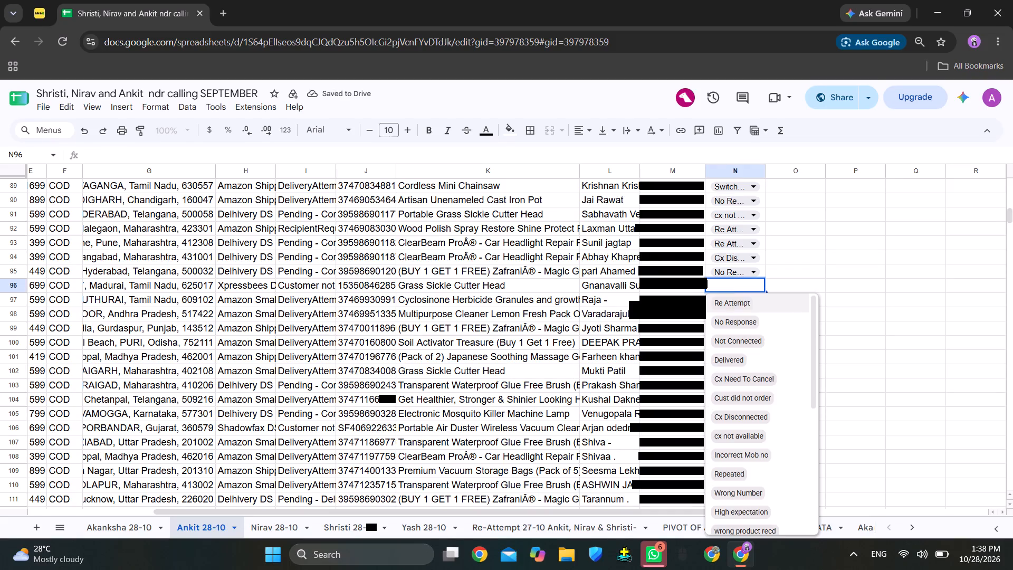
{"action": "scroll", "coordinate": [768, 407], "scroll_direction": "down", "scroll_amount": 3}
{"action": "left_click", "coordinate": [731, 449]}
Set the Remarks dropdown in N133 of the Ankit 28-10 sheet to Busy.
{"action": "scroll", "coordinate": [806, 402], "scroll_direction": "down", "scroll_amount": 3}
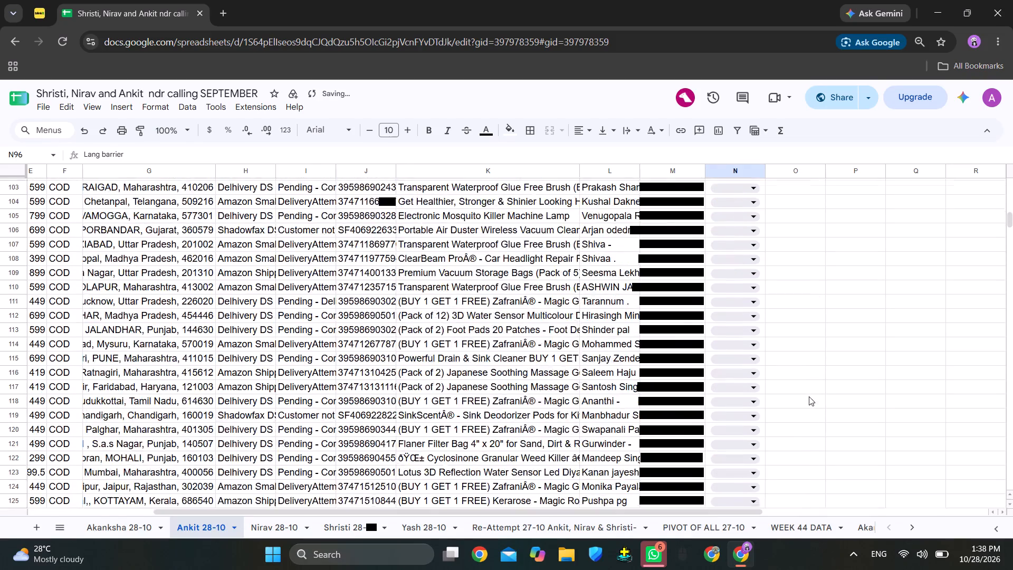
{"action": "scroll", "coordinate": [809, 396], "scroll_direction": "down", "scroll_amount": 5}
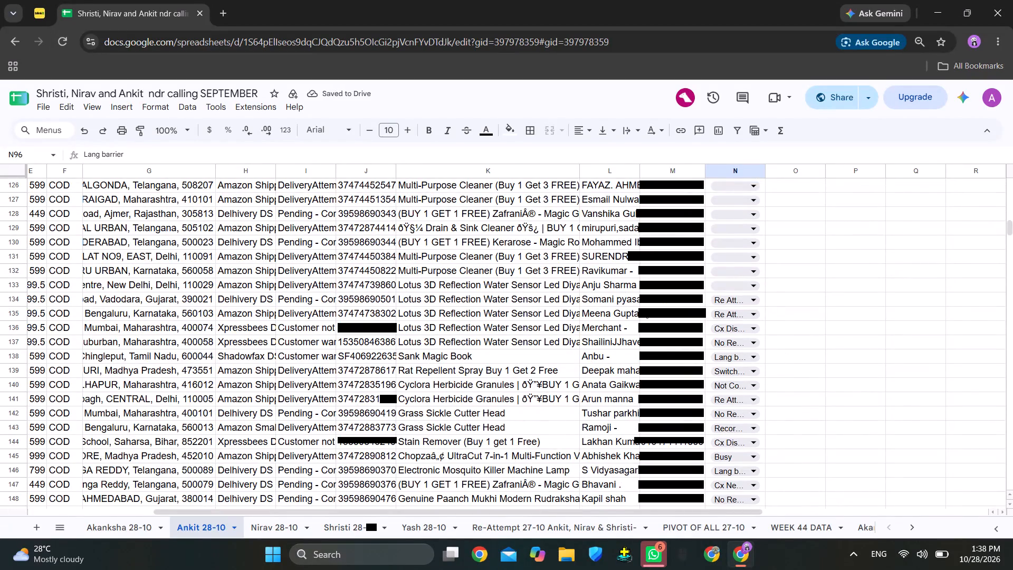
{"action": "left_click", "coordinate": [741, 284]}
{"action": "scroll", "coordinate": [754, 450], "scroll_direction": "down", "scroll_amount": 3}
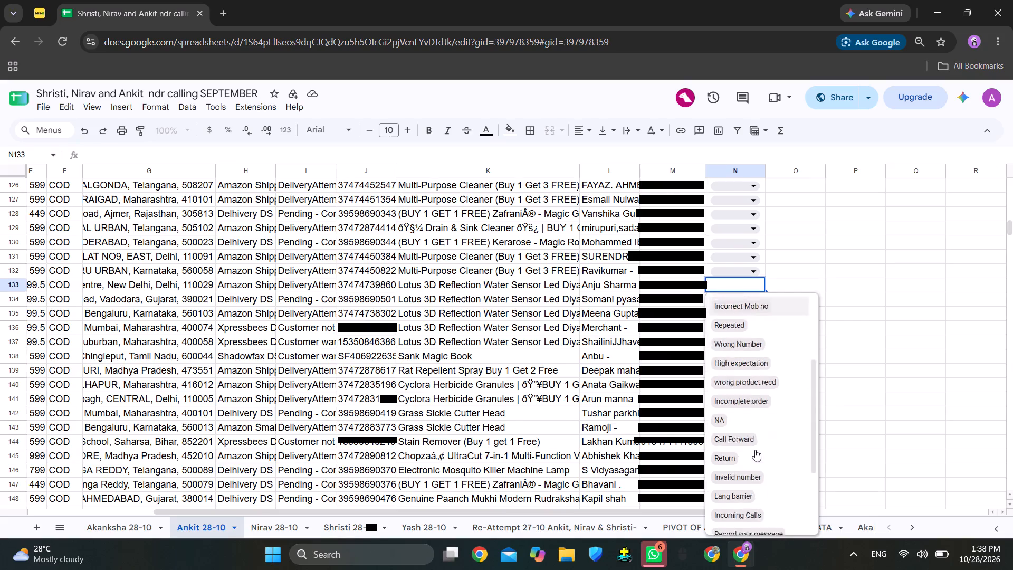
{"action": "left_click", "coordinate": [718, 502]}
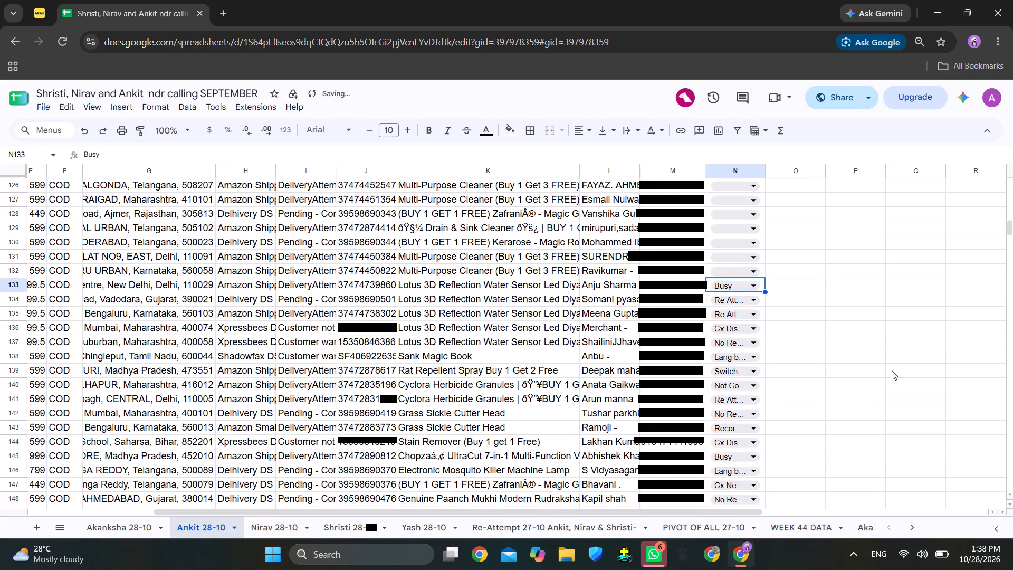
Set the Remarks dropdown in N97 of the Ankit 28-10 sheet to Incoming Calls.
{"action": "scroll", "coordinate": [829, 341], "scroll_direction": "up", "scroll_amount": 3}
{"action": "scroll", "coordinate": [828, 341], "scroll_direction": "down", "scroll_amount": 1}
{"action": "scroll", "coordinate": [828, 341], "scroll_direction": "up", "scroll_amount": 5}
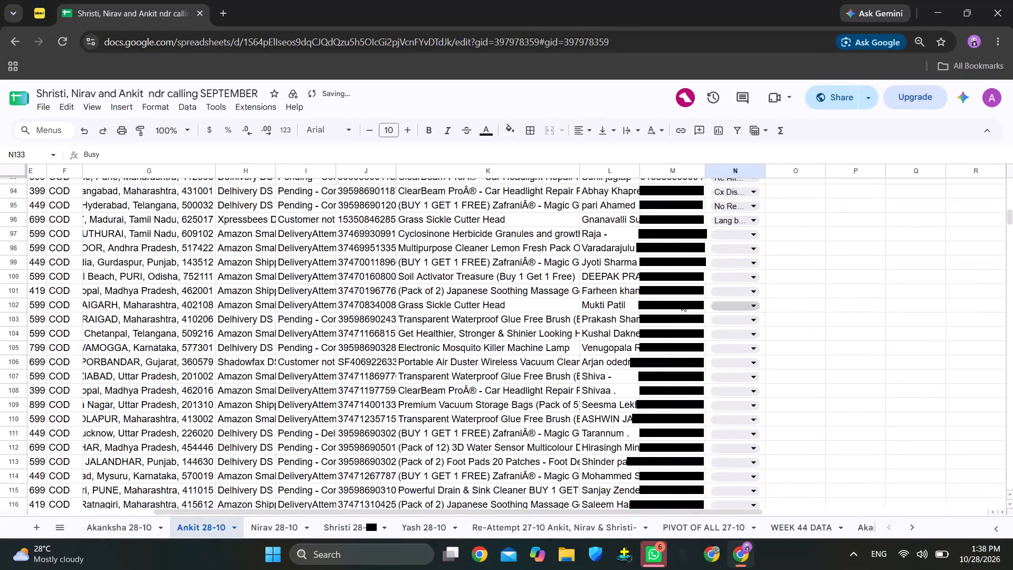
{"action": "left_click", "coordinate": [747, 236]}
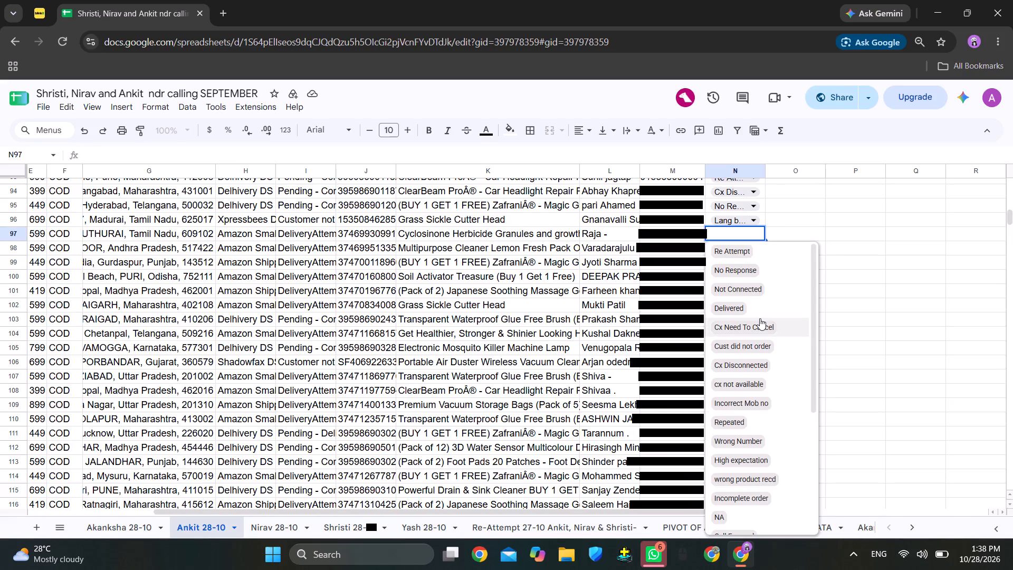
{"action": "scroll", "coordinate": [761, 357], "scroll_direction": "down", "scroll_amount": 3}
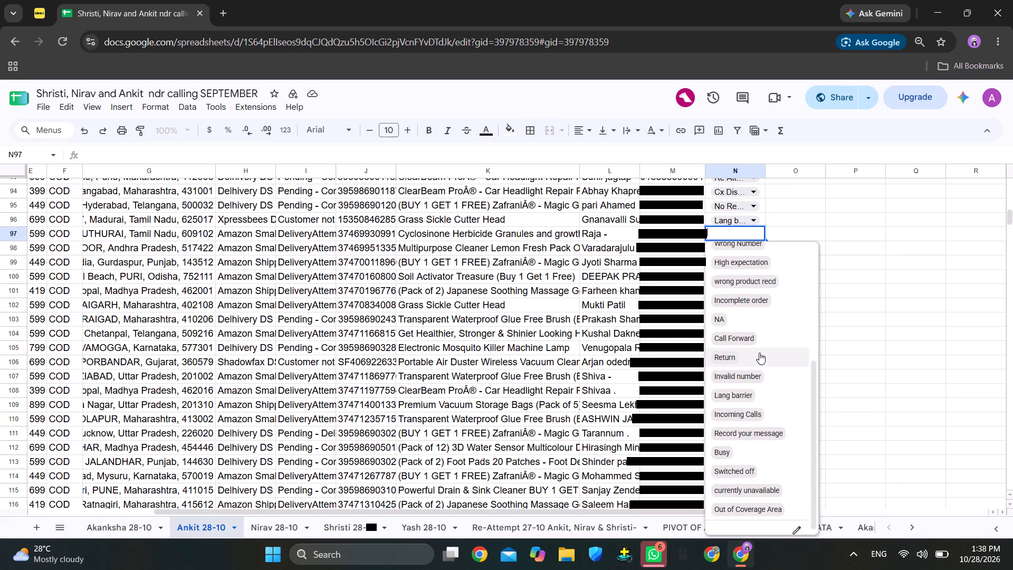
{"action": "left_click", "coordinate": [749, 415]}
Set the Remarks dropdown in N132 of the Ankit 28-10 sheet to No Response.
{"action": "scroll", "coordinate": [774, 374], "scroll_direction": "down", "scroll_amount": 5}
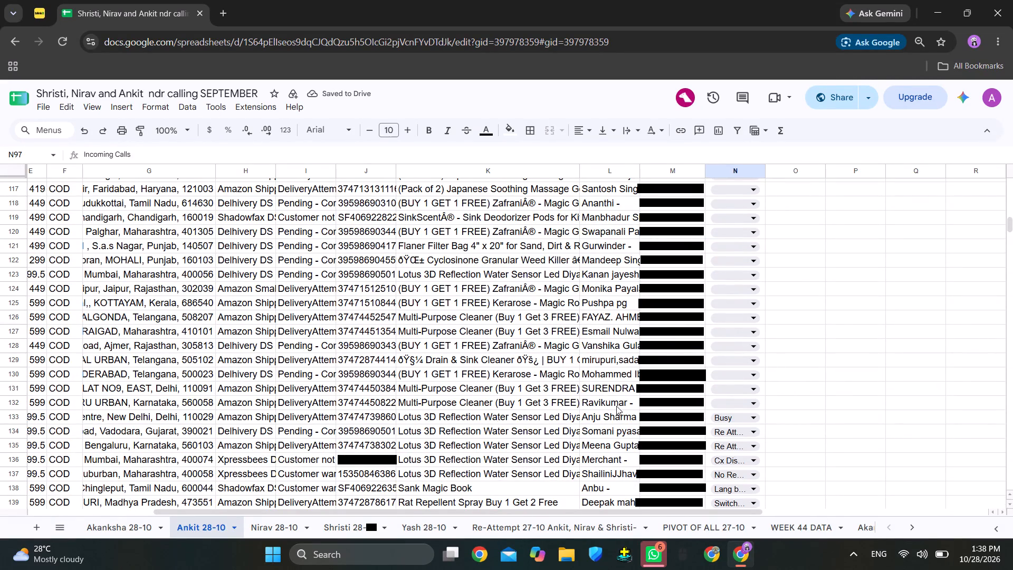
{"action": "left_click", "coordinate": [733, 401]}
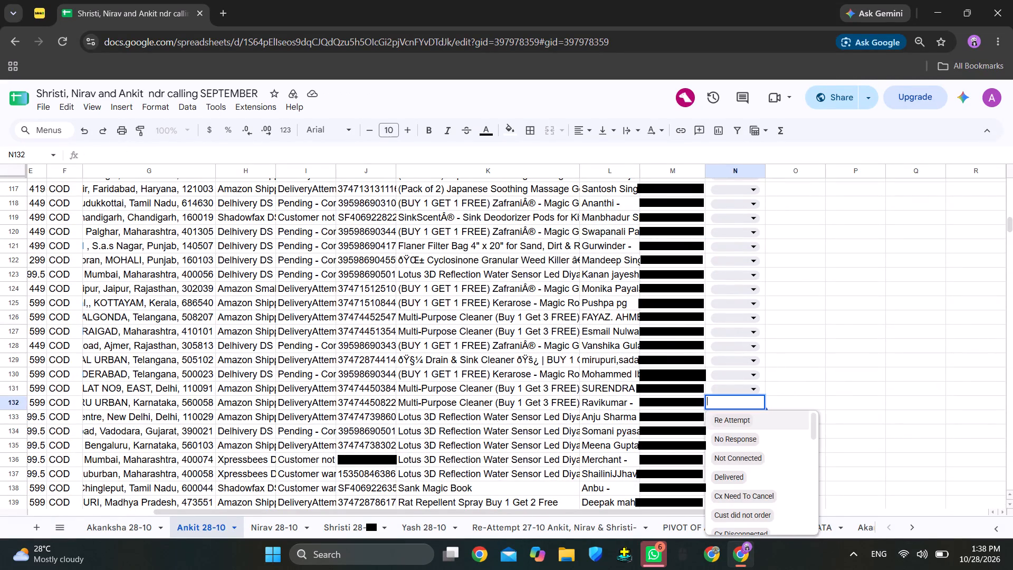
{"action": "left_click", "coordinate": [734, 435]}
Set the Remarks dropdown in N98 of the Ankit 28-10 sheet to Busy.
{"action": "scroll", "coordinate": [800, 319], "scroll_direction": "up", "scroll_amount": 2}
{"action": "scroll", "coordinate": [800, 319], "scroll_direction": "down", "scroll_amount": 1}
{"action": "scroll", "coordinate": [800, 319], "scroll_direction": "up", "scroll_amount": 5}
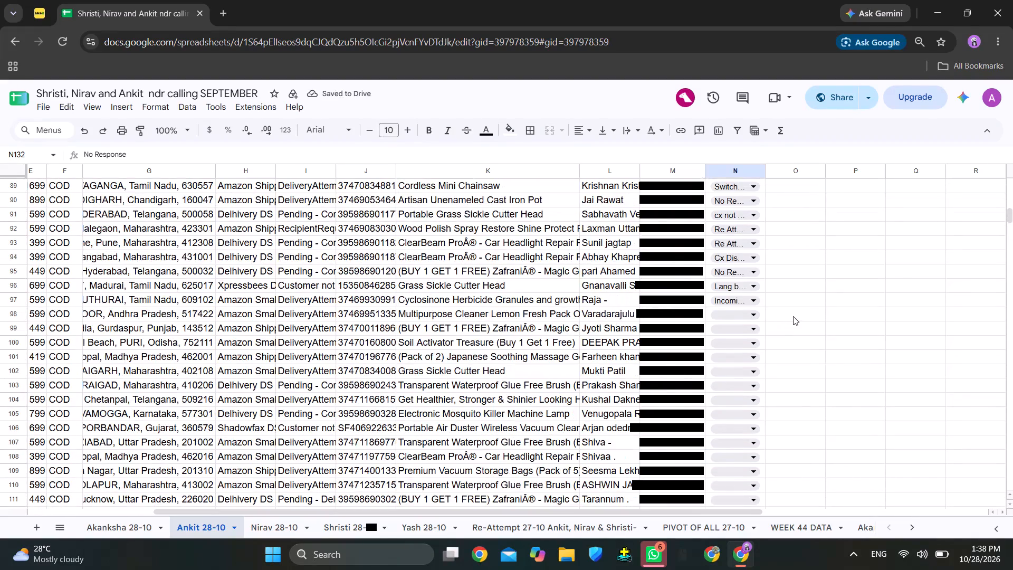
{"action": "left_click", "coordinate": [745, 318]}
{"action": "scroll", "coordinate": [756, 384], "scroll_direction": "down", "scroll_amount": 6}
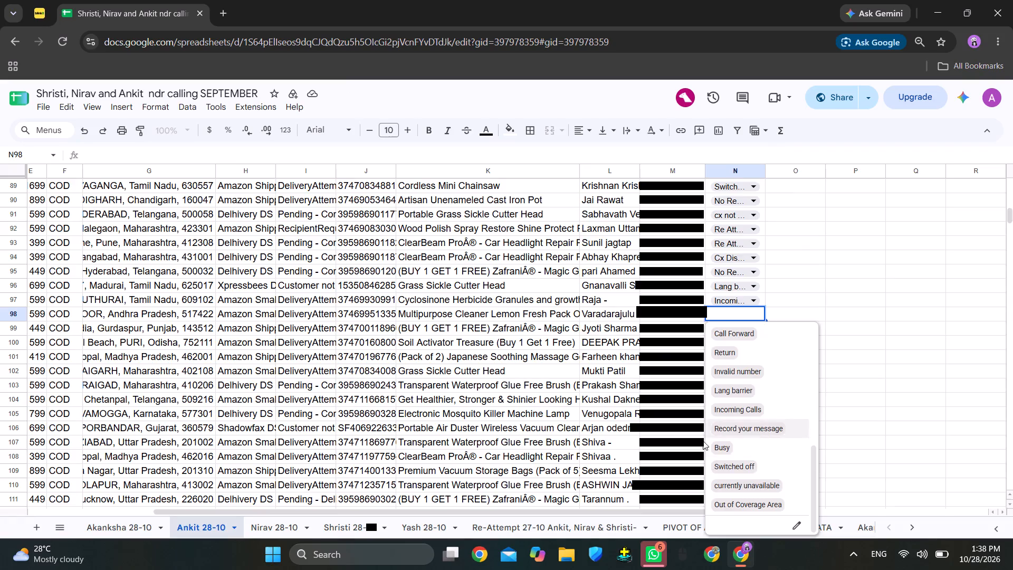
{"action": "left_click", "coordinate": [716, 446]}
Set the Remarks dropdown in N131 of the Ankit 28-10 sheet to Not Connected.
{"action": "scroll", "coordinate": [831, 351], "scroll_direction": "down", "scroll_amount": 2}
{"action": "scroll", "coordinate": [831, 351], "scroll_direction": "up", "scroll_amount": 1}
{"action": "scroll", "coordinate": [830, 352], "scroll_direction": "down", "scroll_amount": 3}
{"action": "scroll", "coordinate": [827, 364], "scroll_direction": "up", "scroll_amount": 1}
{"action": "scroll", "coordinate": [827, 364], "scroll_direction": "down", "scroll_amount": 1}
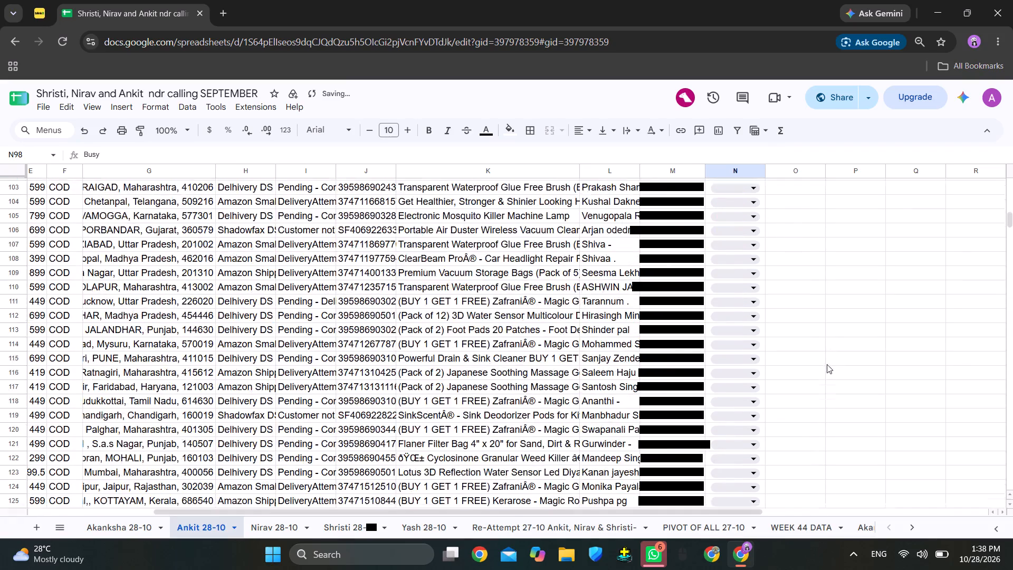
{"action": "scroll", "coordinate": [826, 364], "scroll_direction": "up", "scroll_amount": 1}
{"action": "scroll", "coordinate": [826, 365], "scroll_direction": "down", "scroll_amount": 4}
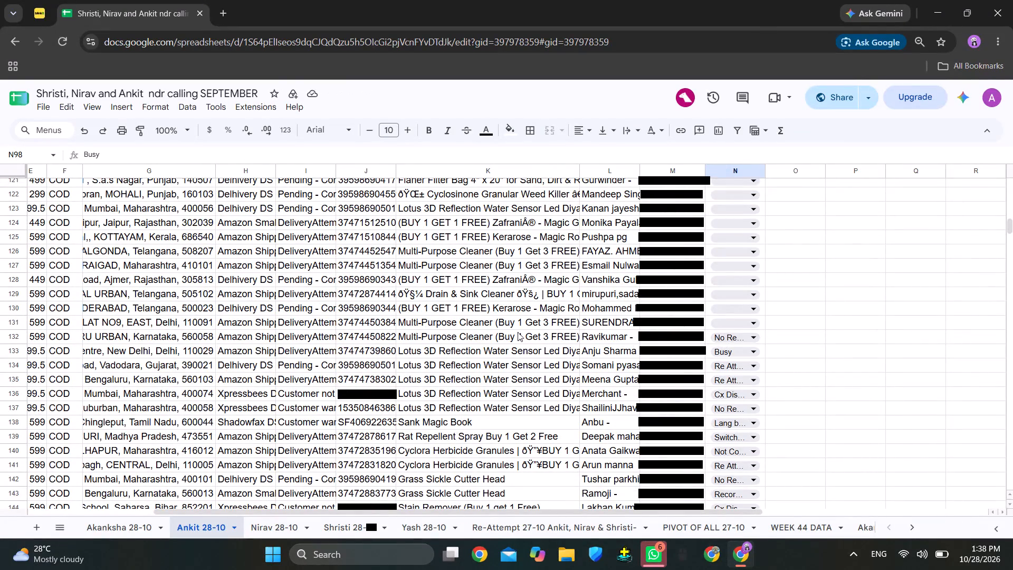
{"action": "left_click", "coordinate": [742, 324]}
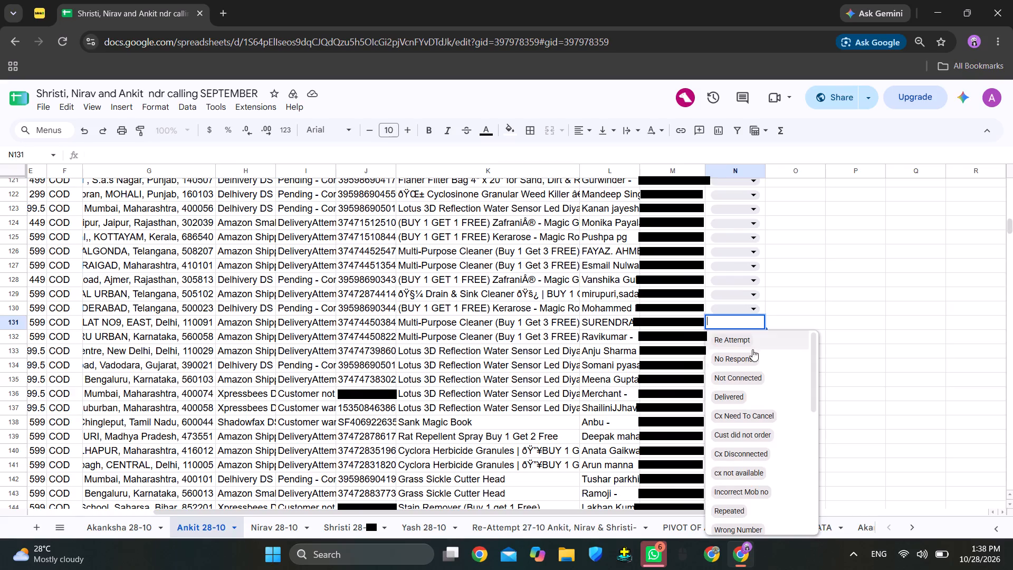
{"action": "left_click", "coordinate": [739, 375]}
Set the Remarks dropdown in N99 of the Ankit 28-10 sheet to Re Attempt.
{"action": "scroll", "coordinate": [792, 250], "scroll_direction": "up", "scroll_amount": 1}
{"action": "scroll", "coordinate": [792, 250], "scroll_direction": "down", "scroll_amount": 1}
{"action": "scroll", "coordinate": [792, 250], "scroll_direction": "up", "scroll_amount": 6}
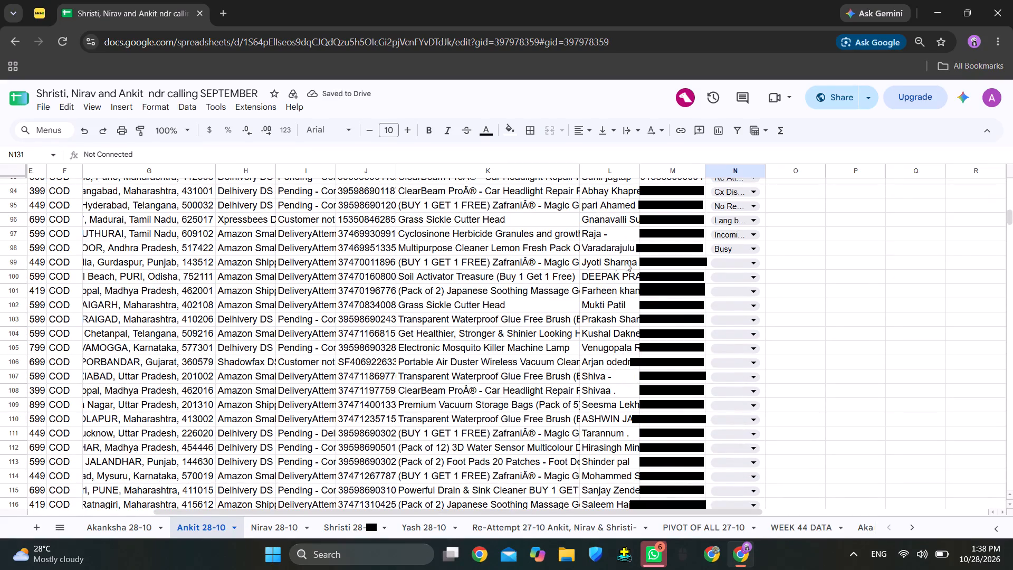
{"action": "left_click", "coordinate": [729, 264]}
{"action": "left_click", "coordinate": [741, 278]}
Glance at the Nirav 28-10 sheet, and set Remarks cell N130 in the Ankit 28-10 sheet to Re Attempt.
{"action": "scroll", "coordinate": [760, 304], "scroll_direction": "down", "scroll_amount": 1}
{"action": "scroll", "coordinate": [760, 307], "scroll_direction": "up", "scroll_amount": 1}
{"action": "scroll", "coordinate": [760, 307], "scroll_direction": "down", "scroll_amount": 1}
{"action": "scroll", "coordinate": [760, 307], "scroll_direction": "up", "scroll_amount": 1}
{"action": "scroll", "coordinate": [760, 308], "scroll_direction": "down", "scroll_amount": 1}
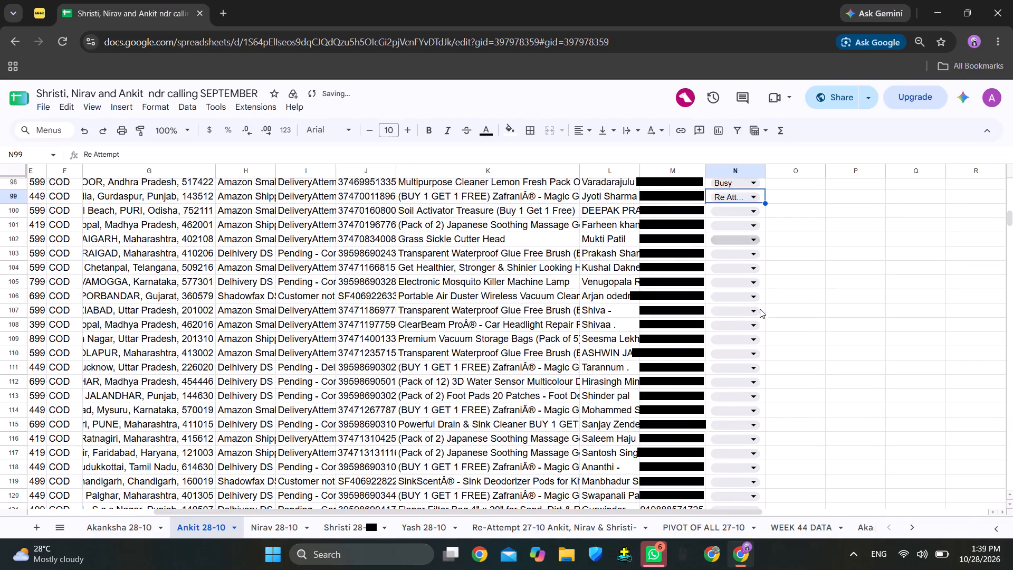
{"action": "scroll", "coordinate": [762, 313], "scroll_direction": "up", "scroll_amount": 1}
{"action": "scroll", "coordinate": [762, 313], "scroll_direction": "down", "scroll_amount": 5}
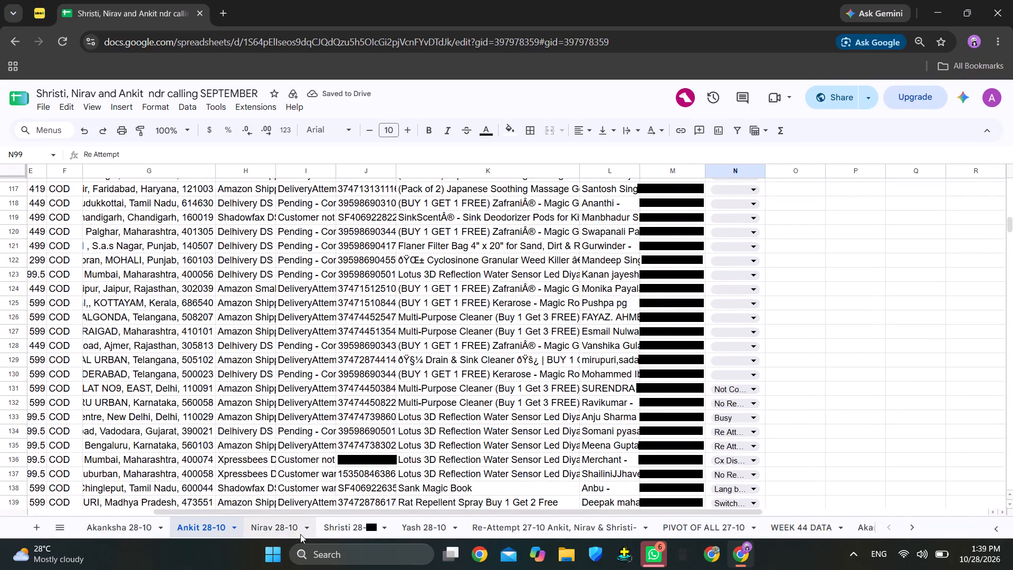
{"action": "left_click", "coordinate": [300, 534]}
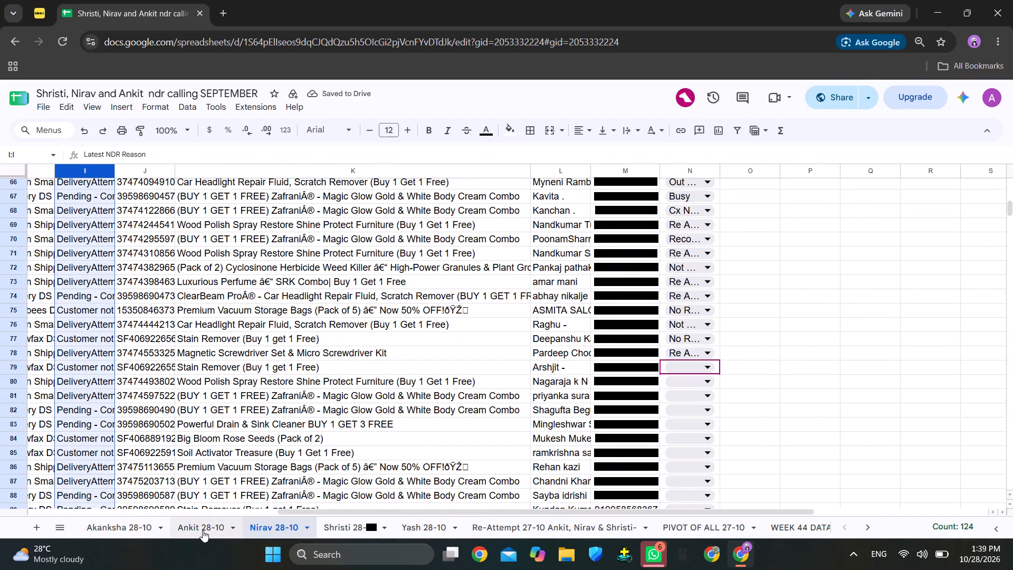
{"action": "left_click", "coordinate": [204, 530]}
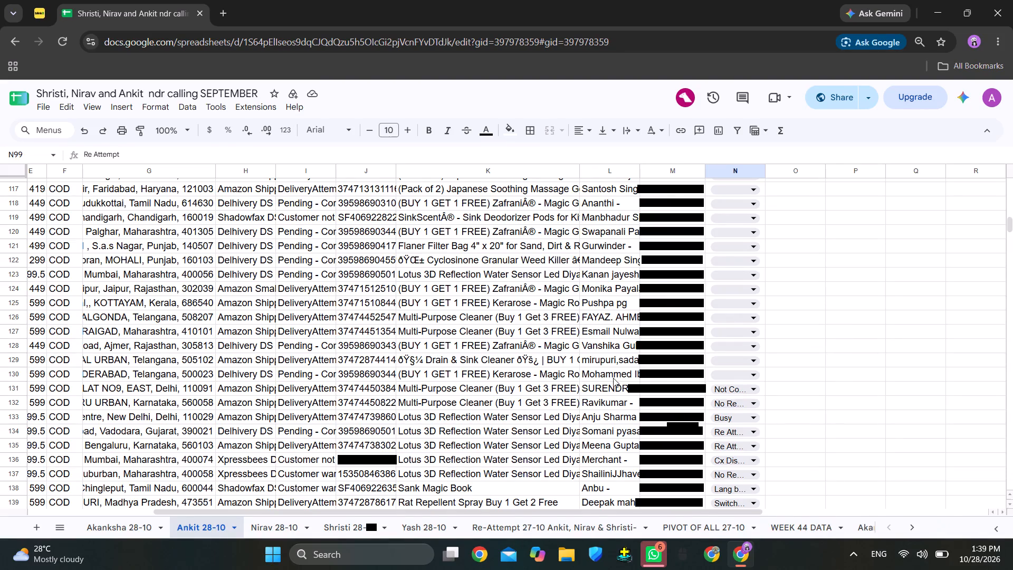
{"action": "left_click", "coordinate": [726, 375]}
{"action": "left_click", "coordinate": [732, 390]}
Set the Remarks dropdown in N100 of the Ankit 28-10 sheet to Re Attempt.
{"action": "scroll", "coordinate": [785, 247], "scroll_direction": "up", "scroll_amount": 4}
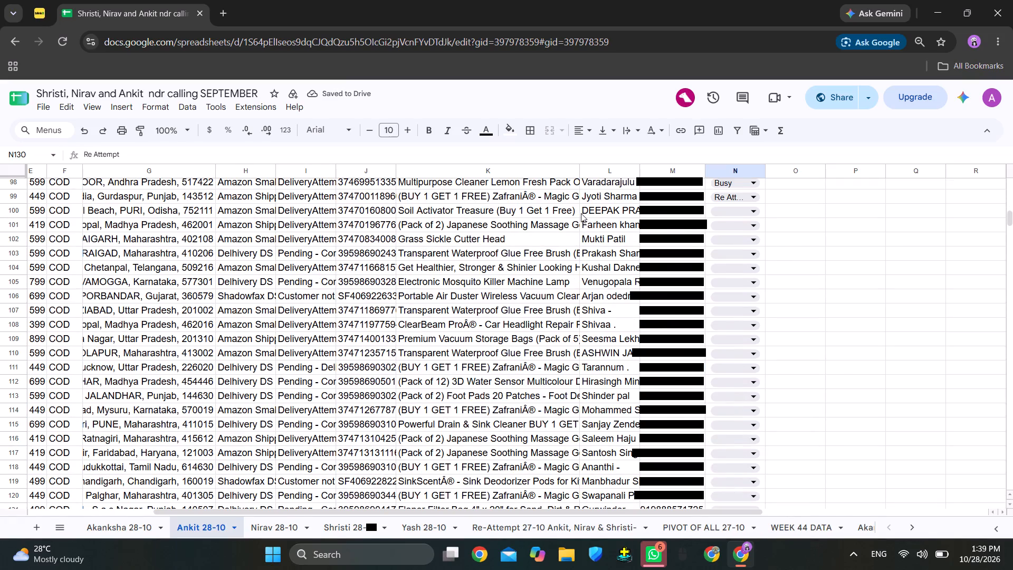
{"action": "left_click", "coordinate": [737, 212]}
{"action": "left_click", "coordinate": [733, 226]}
Set the Remarks dropdown in N129 of the Ankit 28-10 sheet to Delivered.
{"action": "scroll", "coordinate": [766, 229], "scroll_direction": "up", "scroll_amount": 1}
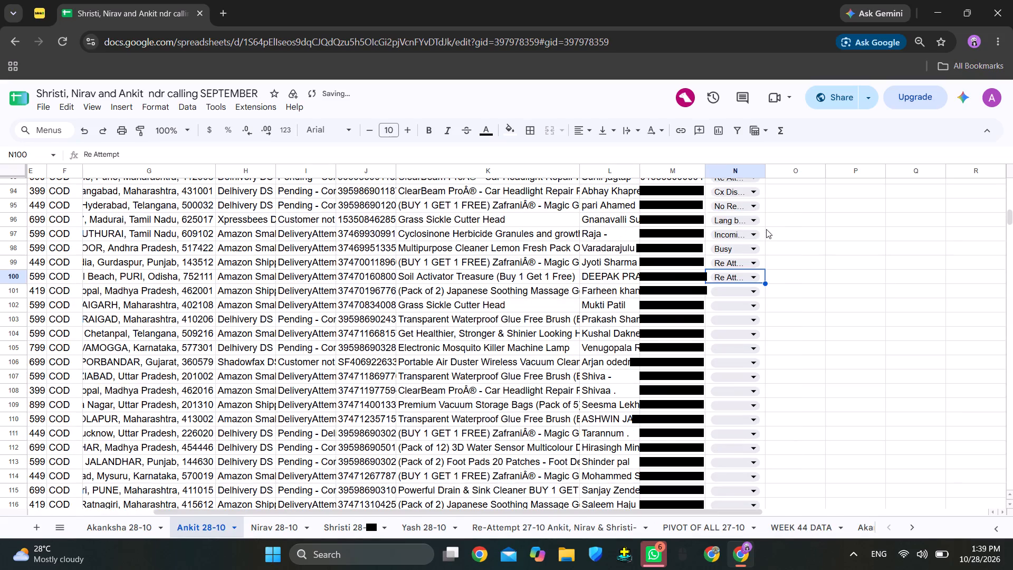
{"action": "scroll", "coordinate": [766, 230], "scroll_direction": "down", "scroll_amount": 1}
{"action": "scroll", "coordinate": [741, 300], "scroll_direction": "down", "scroll_amount": 2}
{"action": "scroll", "coordinate": [741, 305], "scroll_direction": "up", "scroll_amount": 1}
{"action": "scroll", "coordinate": [741, 305], "scroll_direction": "down", "scroll_amount": 3}
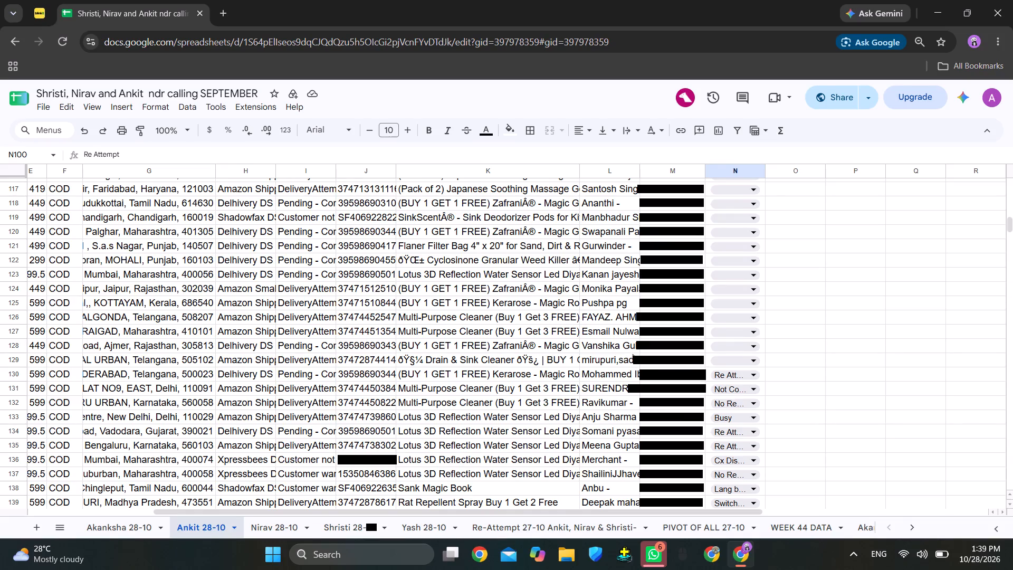
{"action": "left_click", "coordinate": [726, 362]}
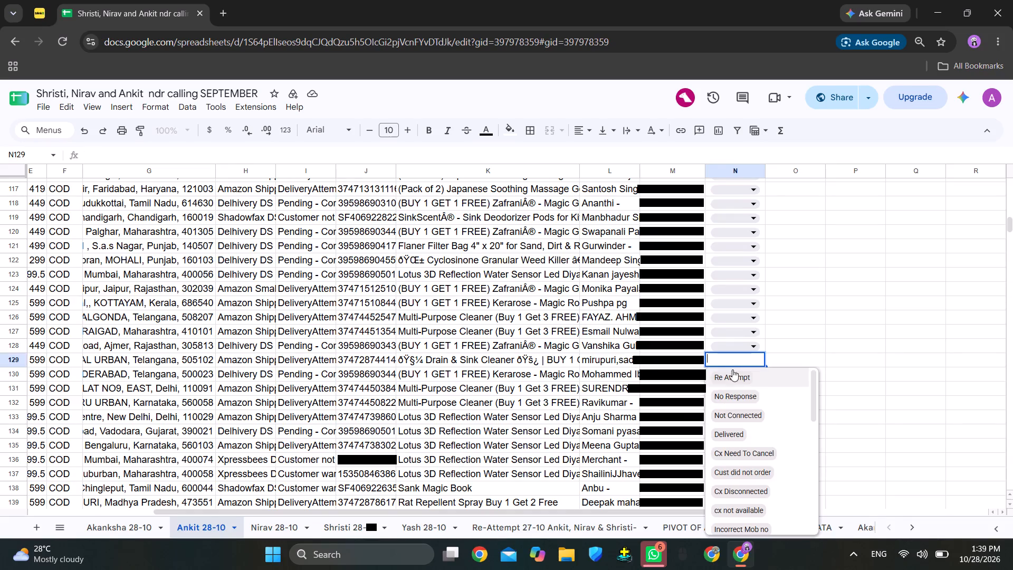
{"action": "left_click", "coordinate": [733, 430]}
Set the Remarks dropdown in N101 of the Ankit 28-10 sheet to Delivered.
{"action": "scroll", "coordinate": [770, 265], "scroll_direction": "up", "scroll_amount": 5}
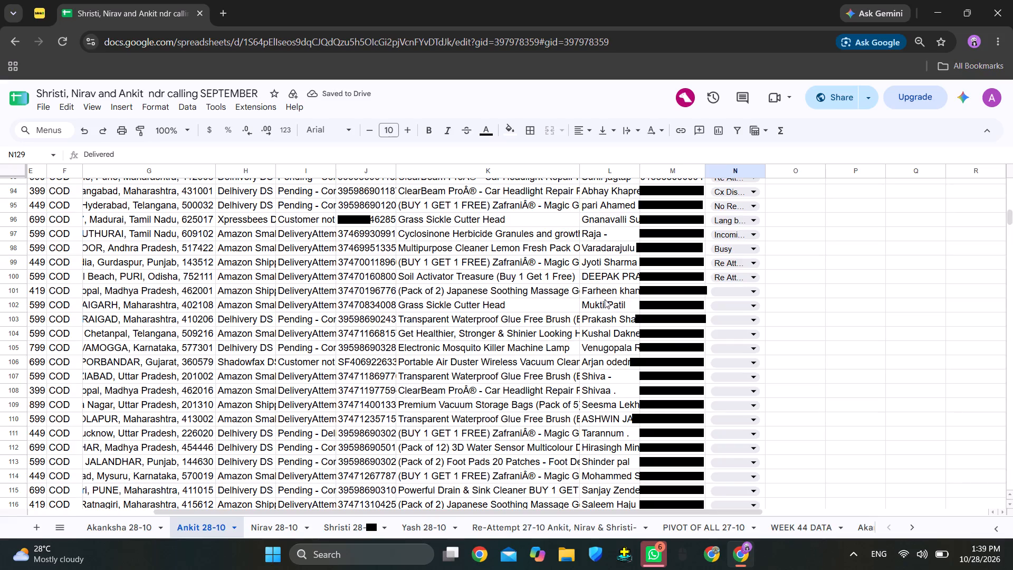
{"action": "left_click", "coordinate": [742, 290]}
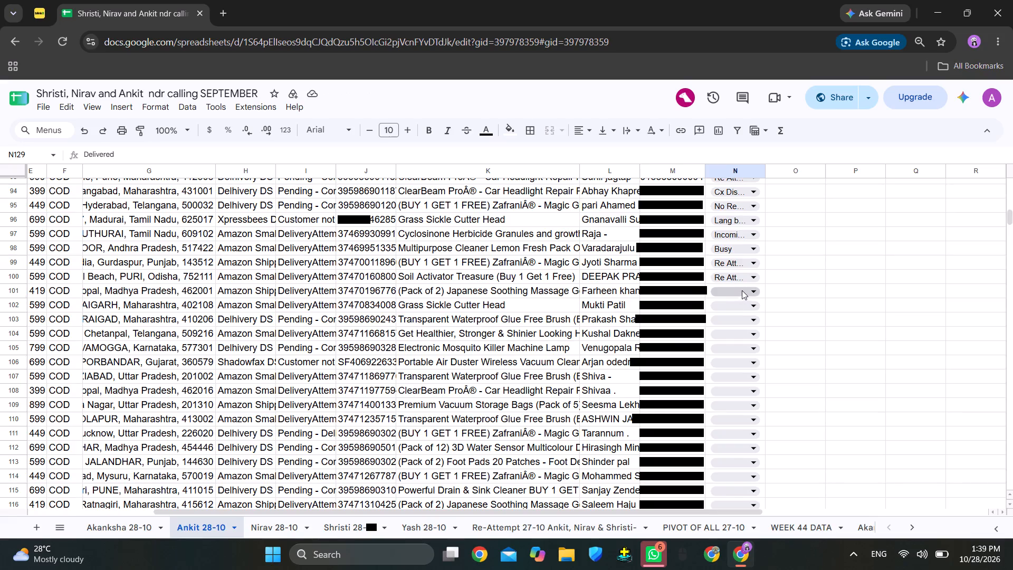
{"action": "left_click", "coordinate": [732, 367]}
Glance at the Nirav 28-10 sheet, and set Remarks cell N128 in the Ankit 28-10 sheet to Cx Disconnected.
{"action": "scroll", "coordinate": [797, 303], "scroll_direction": "down", "scroll_amount": 2}
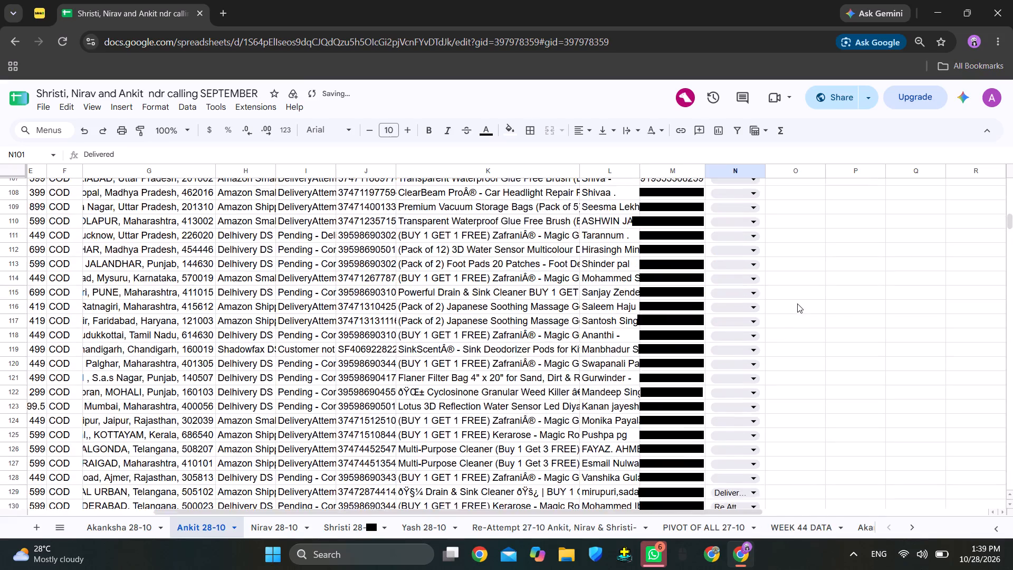
{"action": "scroll", "coordinate": [797, 303], "scroll_direction": "down", "scroll_amount": 3}
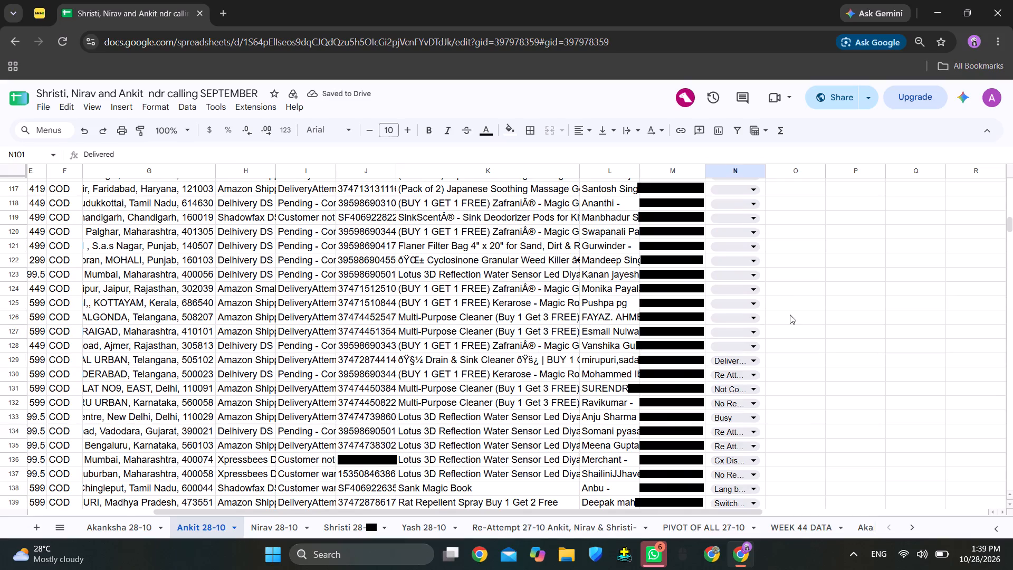
{"action": "scroll", "coordinate": [790, 317], "scroll_direction": "up", "scroll_amount": 5}
{"action": "scroll", "coordinate": [791, 327], "scroll_direction": "down", "scroll_amount": 5}
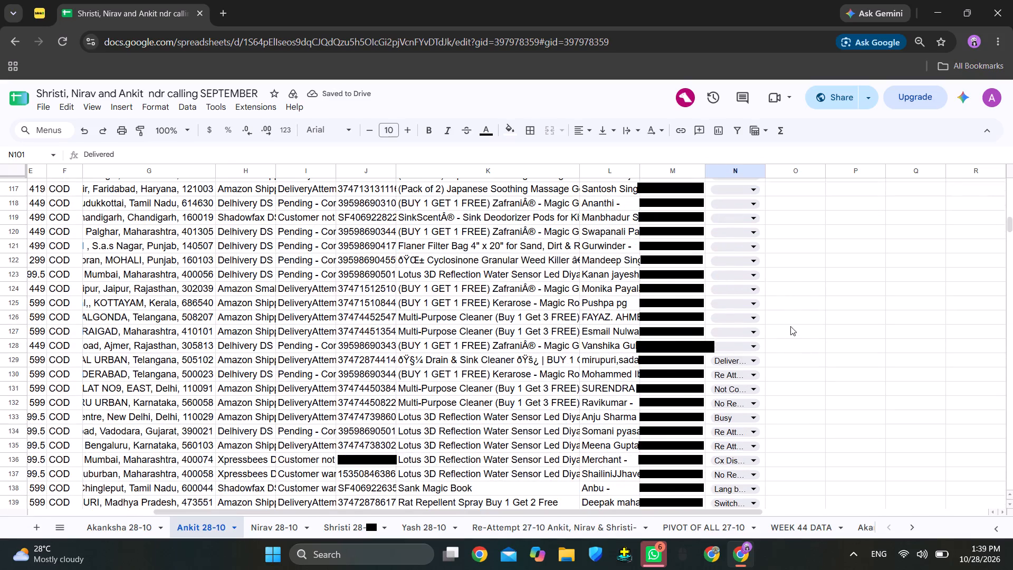
{"action": "left_click", "coordinate": [270, 534]}
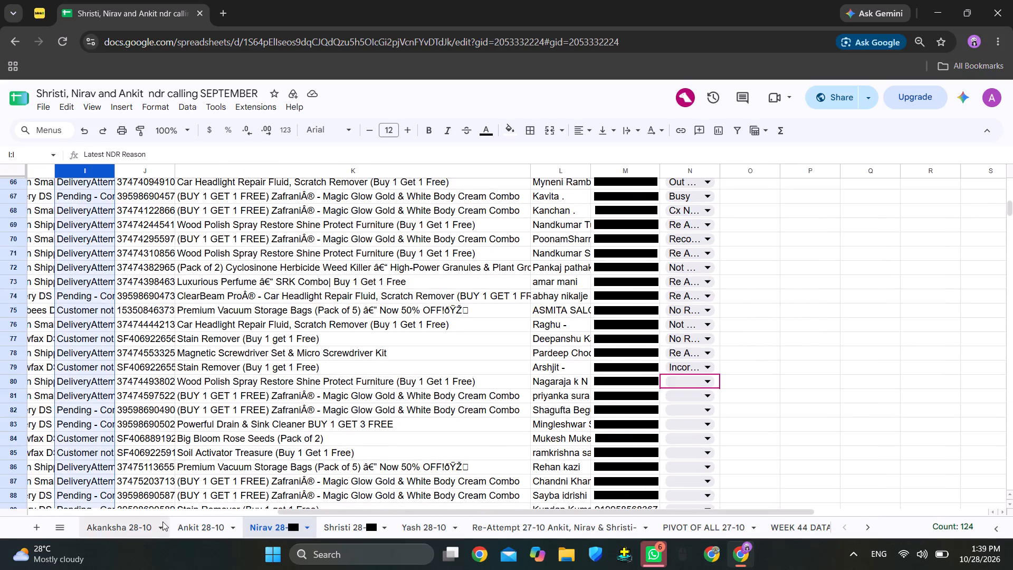
{"action": "left_click", "coordinate": [163, 522]}
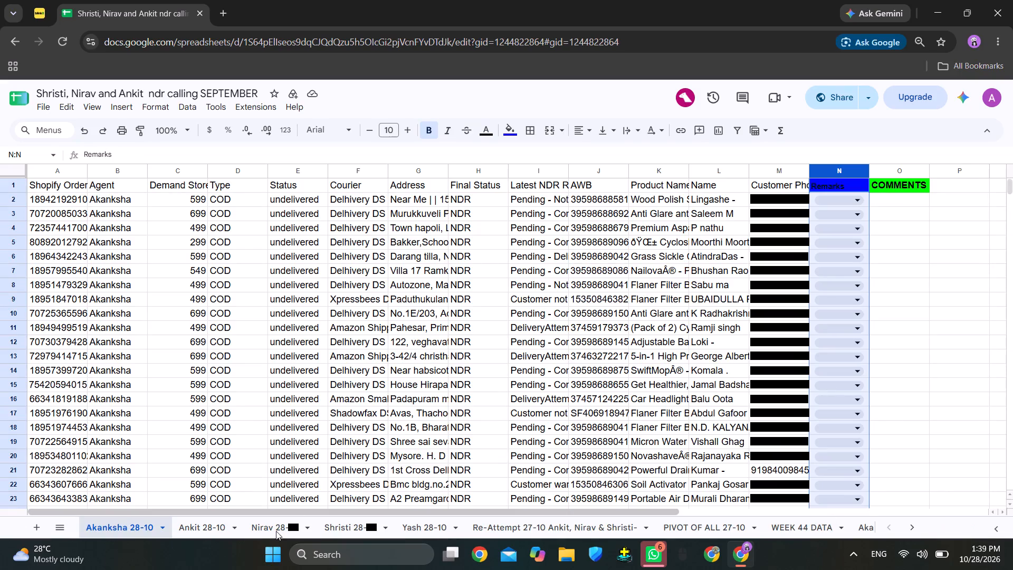
{"action": "left_click", "coordinate": [192, 529]}
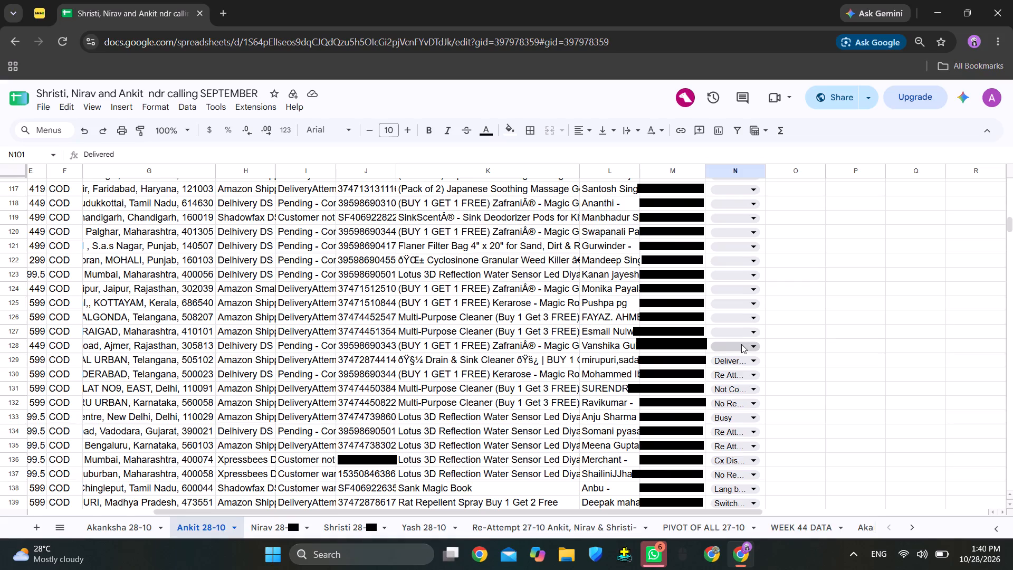
{"action": "left_click", "coordinate": [742, 344]}
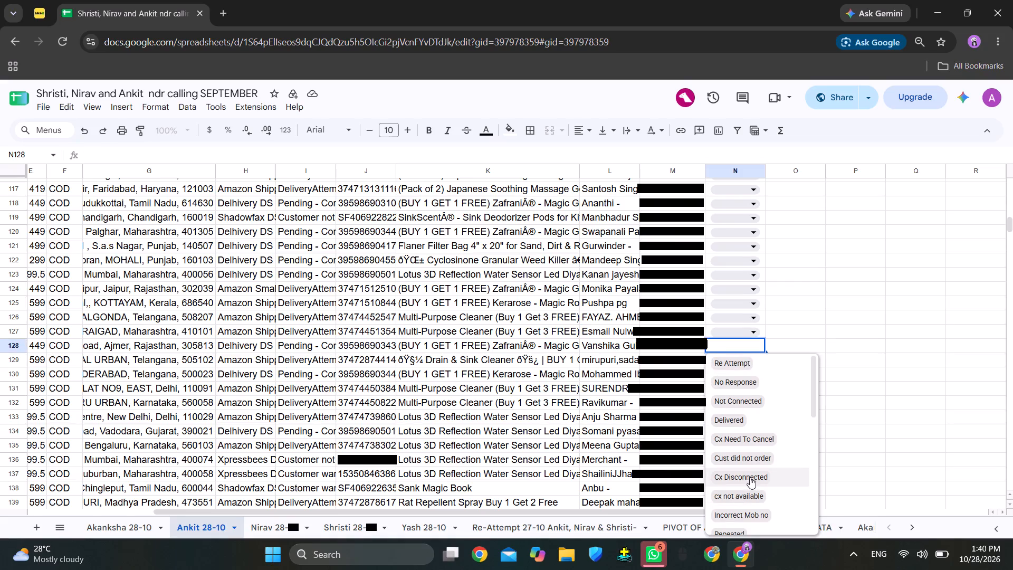
{"action": "left_click", "coordinate": [750, 477]}
Set the Remarks dropdown in N102 of the Ankit 28-10 sheet to Cx Need To Cancel.
{"action": "scroll", "coordinate": [804, 320], "scroll_direction": "up", "scroll_amount": 4}
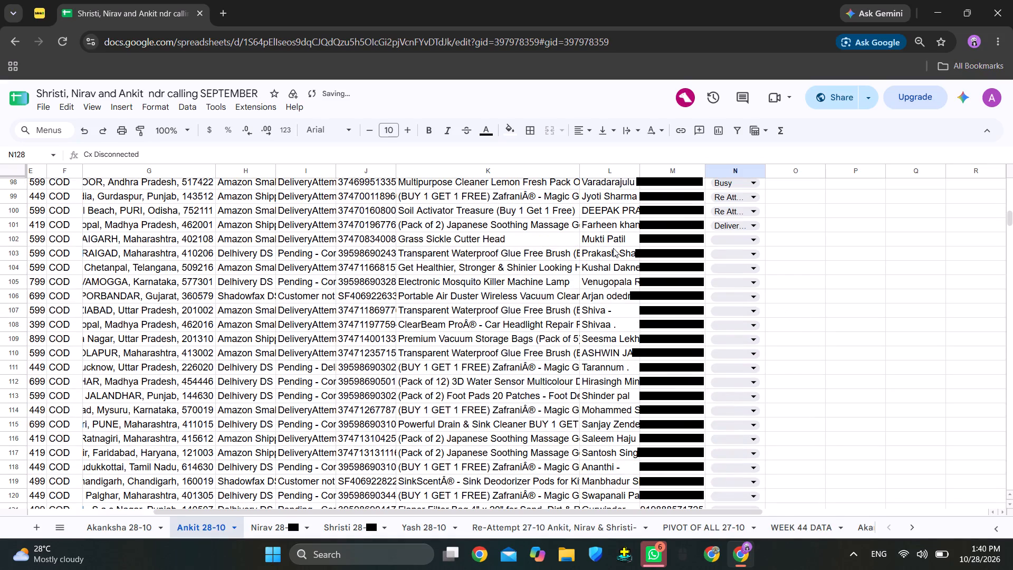
{"action": "left_click", "coordinate": [741, 241]}
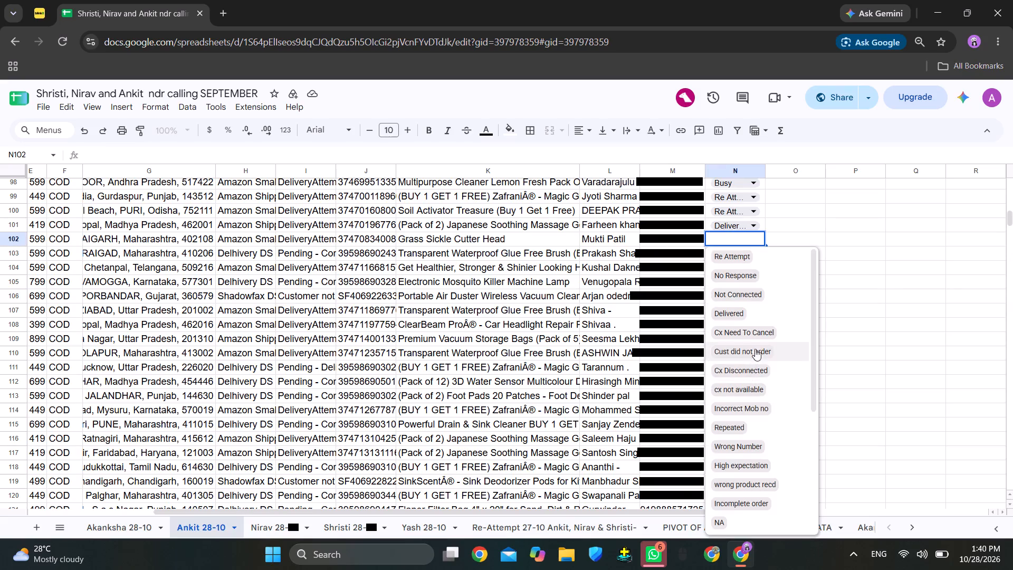
{"action": "left_click", "coordinate": [752, 332]}
Set the Remarks dropdown in N127 of the Ankit 28-10 sheet to No Response.
{"action": "scroll", "coordinate": [773, 346], "scroll_direction": "down", "scroll_amount": 3}
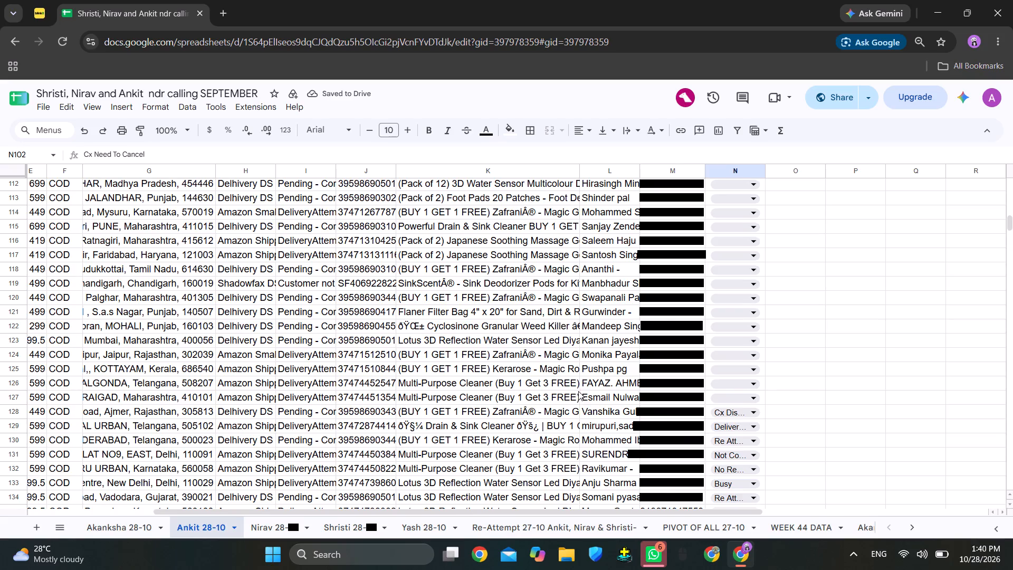
{"action": "left_click", "coordinate": [734, 398]}
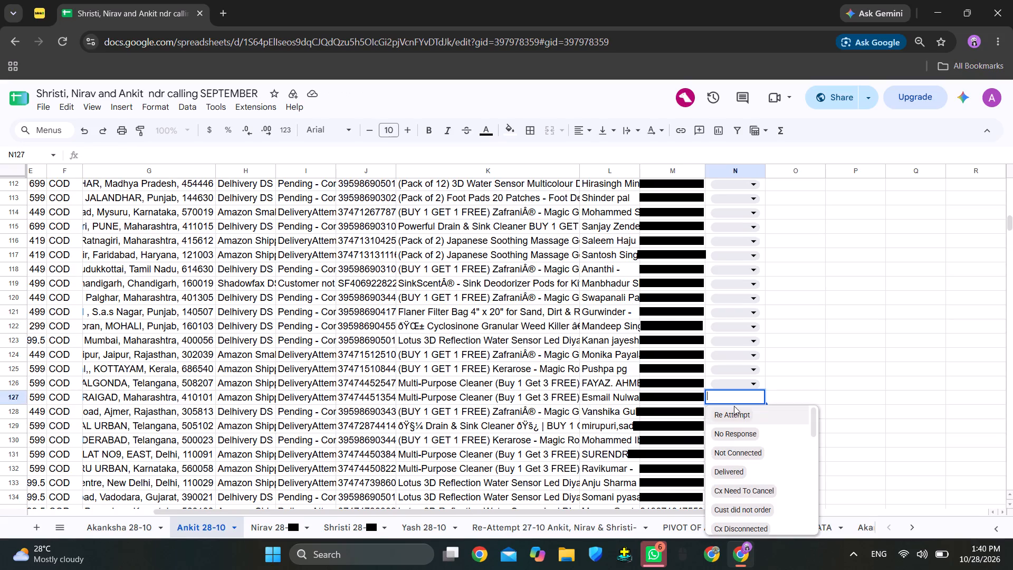
{"action": "left_click", "coordinate": [735, 438]}
Set the Remarks dropdown in N103 of the Ankit 28-10 sheet to Out of Coverage Area.
{"action": "scroll", "coordinate": [803, 291], "scroll_direction": "up", "scroll_amount": 3}
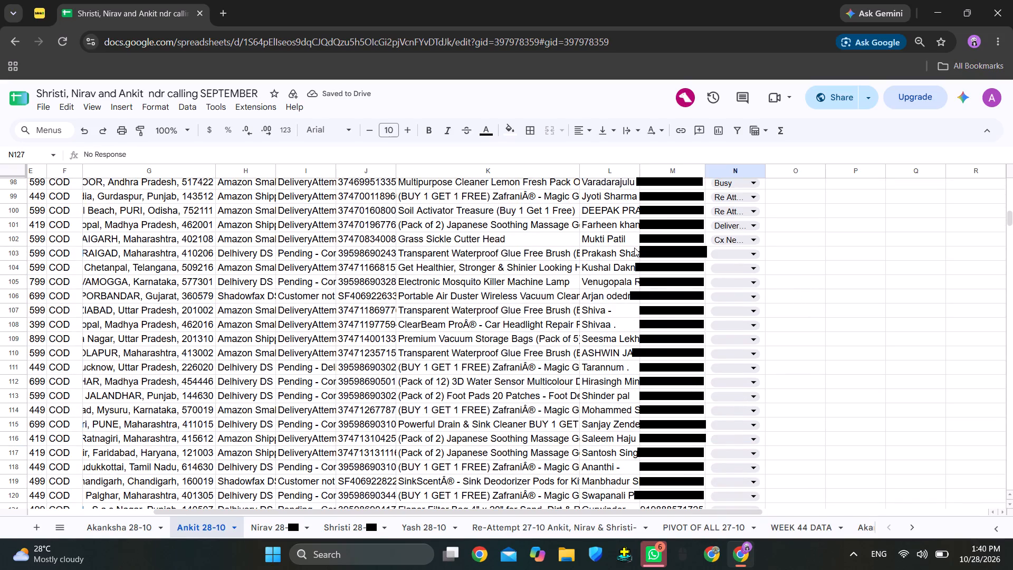
{"action": "left_click", "coordinate": [743, 257]}
{"action": "scroll", "coordinate": [754, 377], "scroll_direction": "down", "scroll_amount": 2}
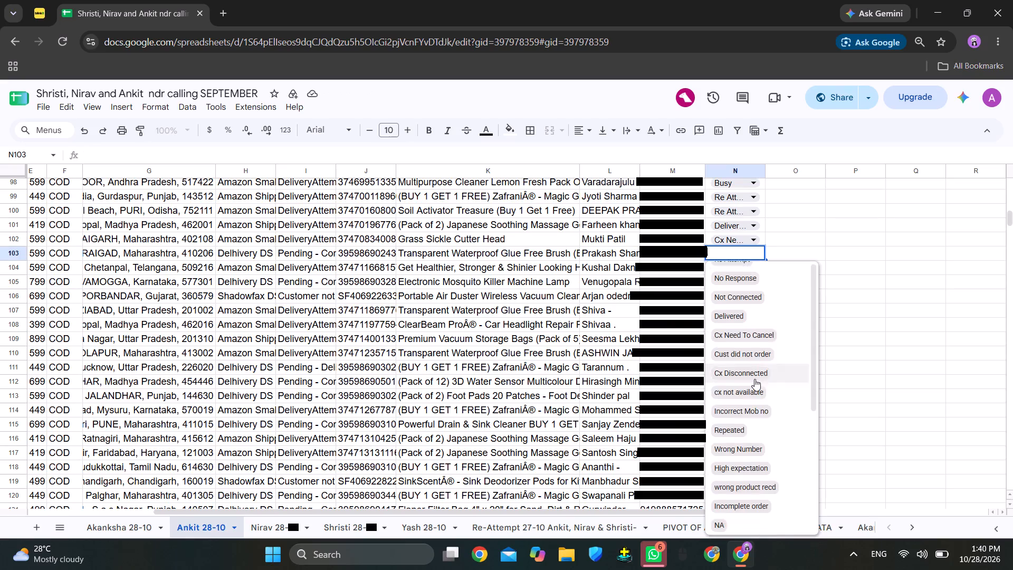
{"action": "scroll", "coordinate": [754, 379], "scroll_direction": "down", "scroll_amount": 5}
{"action": "scroll", "coordinate": [753, 494], "scroll_direction": "down", "scroll_amount": 2}
{"action": "left_click", "coordinate": [754, 499]}
Set the Remarks dropdown in N126 of the Ankit 28-10 sheet to Cx Need To Cancel.
{"action": "scroll", "coordinate": [804, 424], "scroll_direction": "down", "scroll_amount": 3}
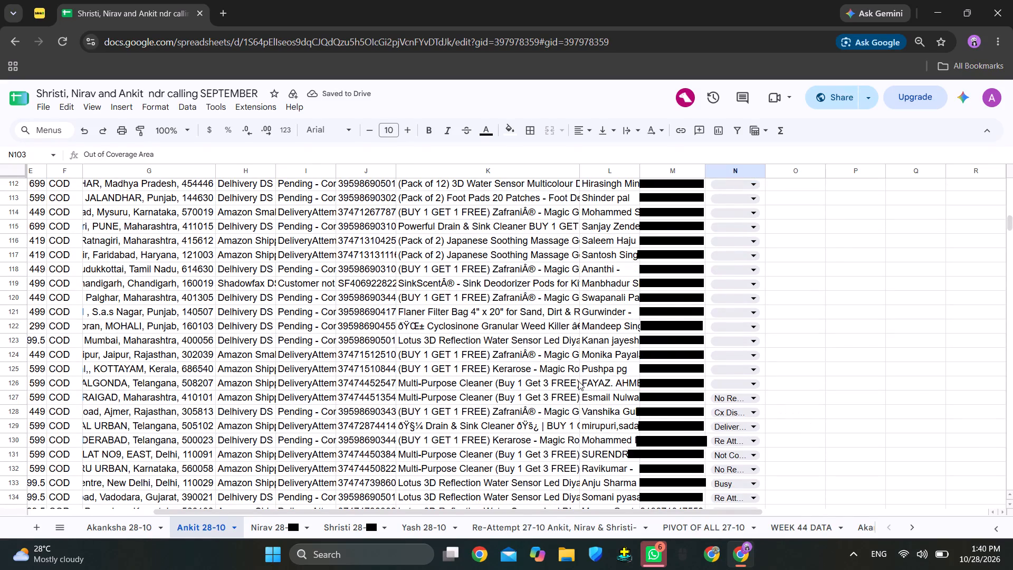
{"action": "left_click", "coordinate": [746, 384]}
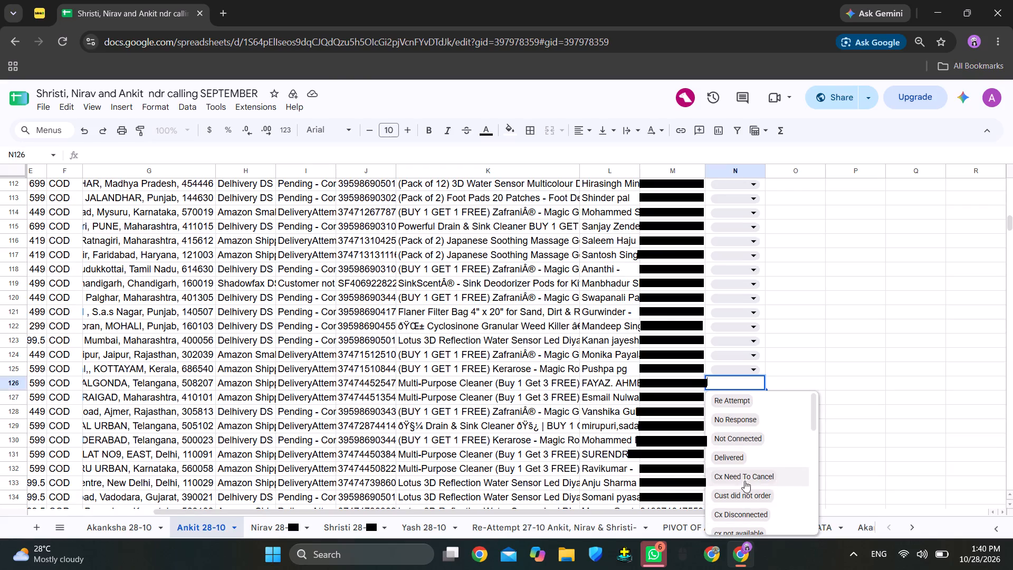
{"action": "left_click", "coordinate": [752, 474]}
Glance at the Nirav 28-10 sheet, and set Remarks cell N104 in the Ankit 28-10 sheet to No Response.
{"action": "scroll", "coordinate": [789, 355], "scroll_direction": "up", "scroll_amount": 3}
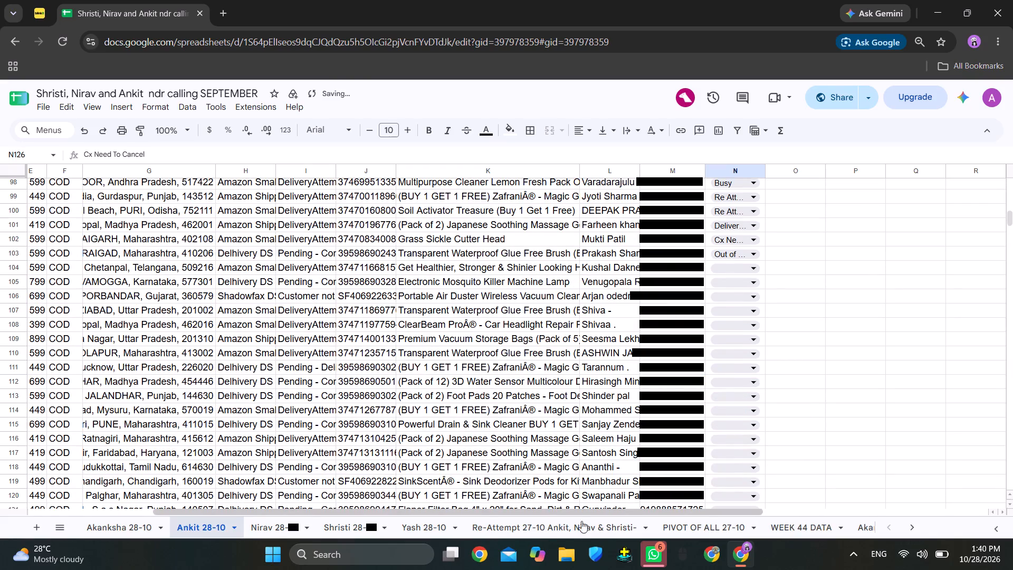
{"action": "left_click", "coordinate": [266, 529]}
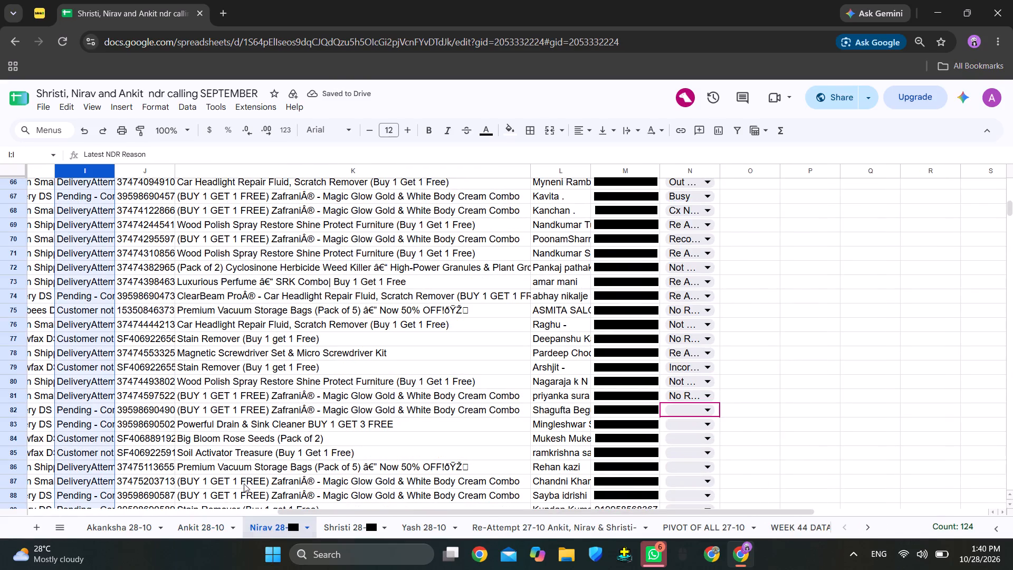
{"action": "left_click", "coordinate": [195, 525]}
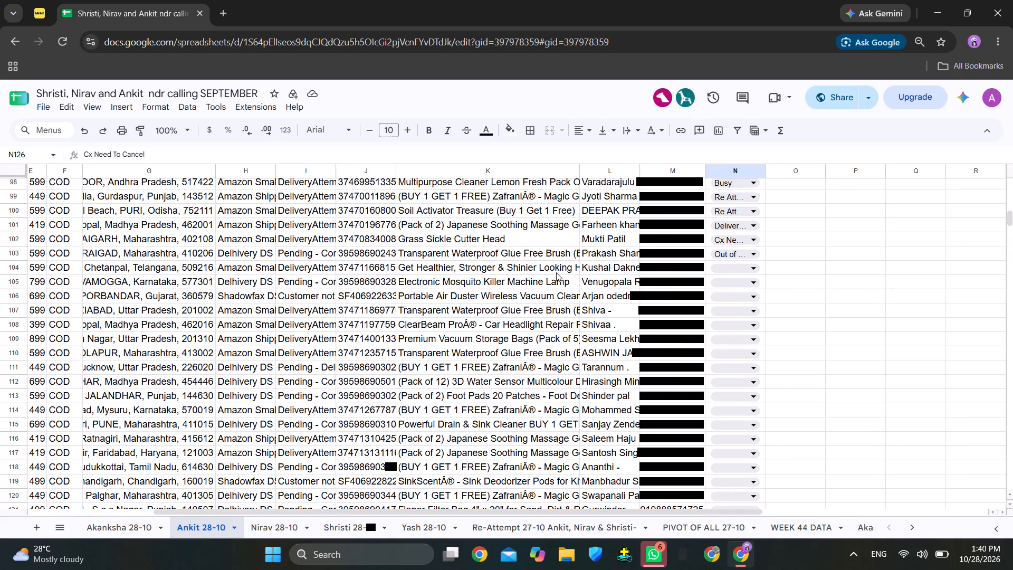
{"action": "left_click", "coordinate": [738, 271]}
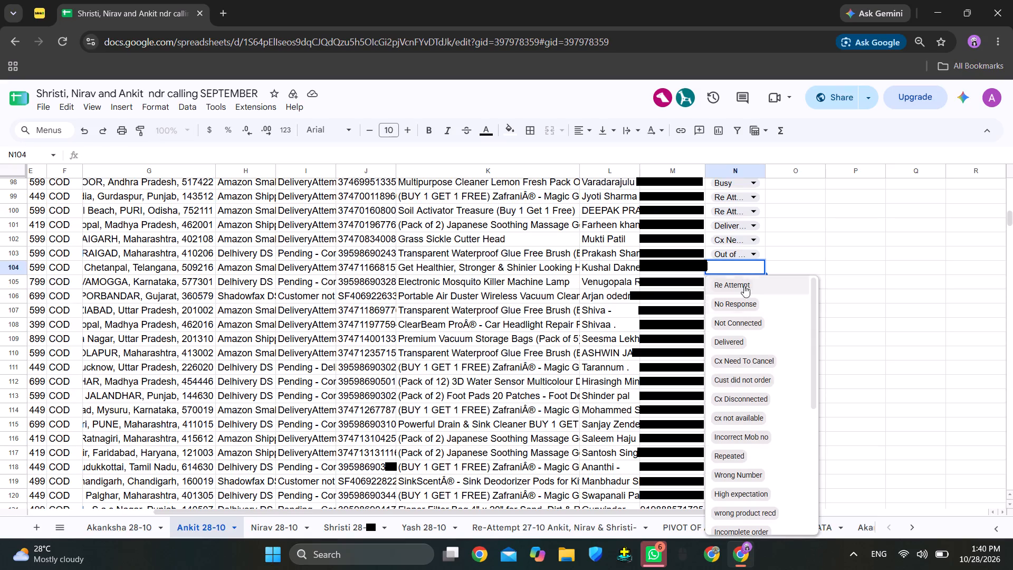
{"action": "left_click", "coordinate": [741, 304]}
Set the Remarks dropdown in N125 of the Ankit 28-10 sheet to Lang barrier.
{"action": "scroll", "coordinate": [768, 355], "scroll_direction": "down", "scroll_amount": 3}
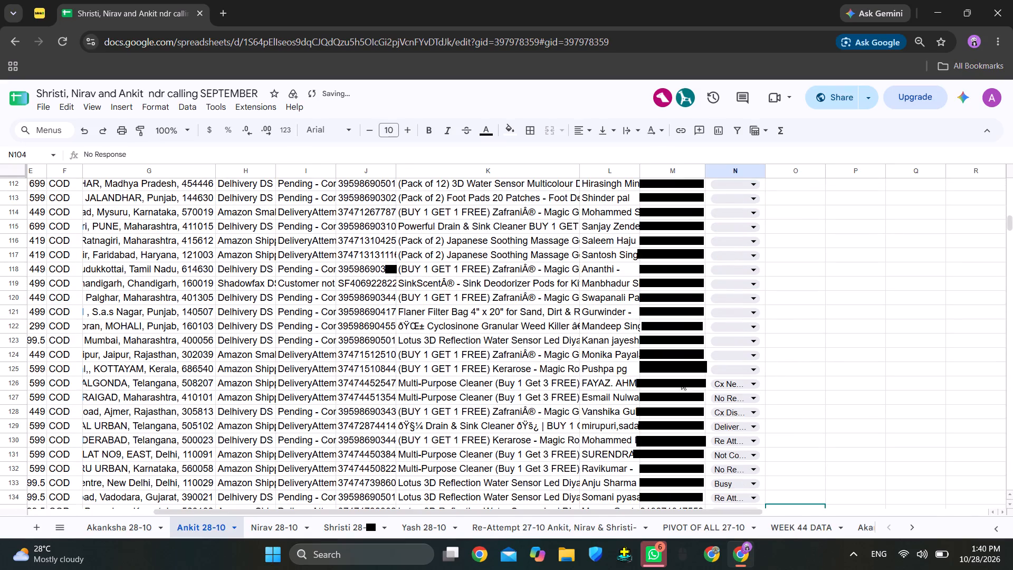
{"action": "left_click", "coordinate": [747, 370]}
{"action": "scroll", "coordinate": [743, 464], "scroll_direction": "down", "scroll_amount": 4}
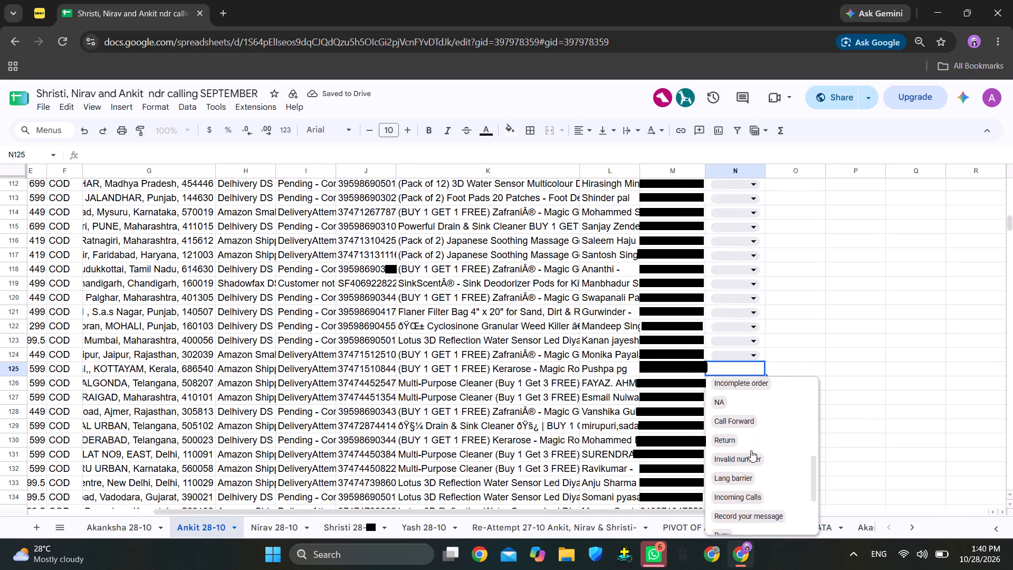
{"action": "left_click", "coordinate": [737, 463]}
Set the Remarks dropdown in N105 of the Ankit 28-10 sheet to Not Connected.
{"action": "scroll", "coordinate": [794, 327], "scroll_direction": "up", "scroll_amount": 2}
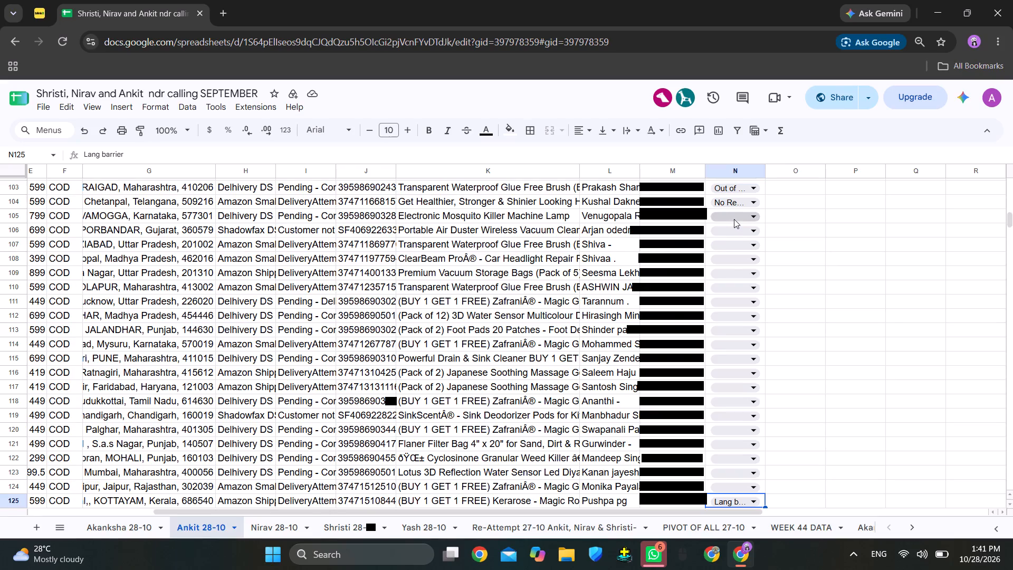
{"action": "scroll", "coordinate": [735, 220], "scroll_direction": "up", "scroll_amount": 1}
{"action": "left_click", "coordinate": [742, 283]}
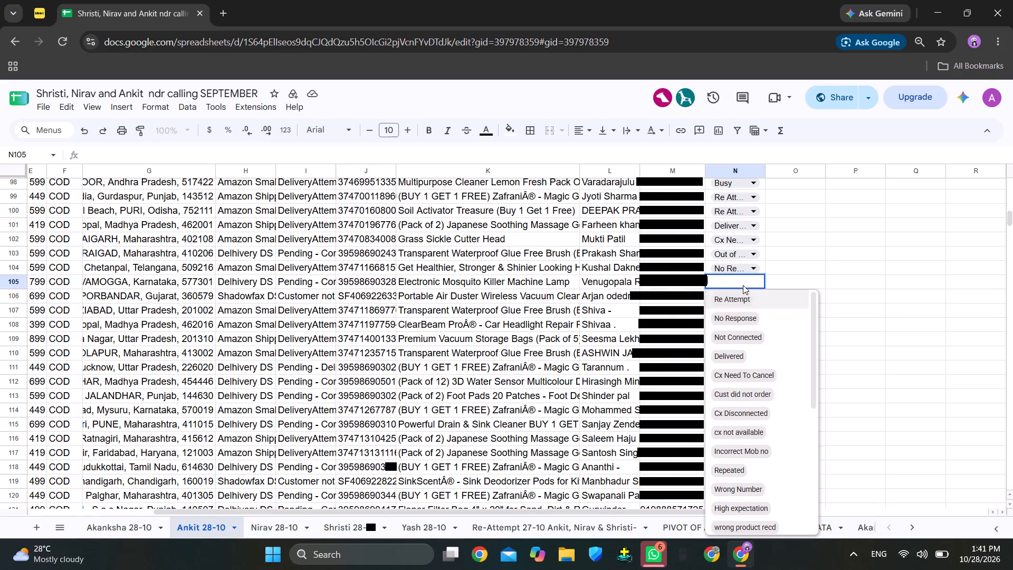
{"action": "left_click", "coordinate": [746, 339]}
Set the Remarks dropdown in N124 of the Ankit 28-10 sheet to Re Attempt.
{"action": "scroll", "coordinate": [792, 302], "scroll_direction": "down", "scroll_amount": 2}
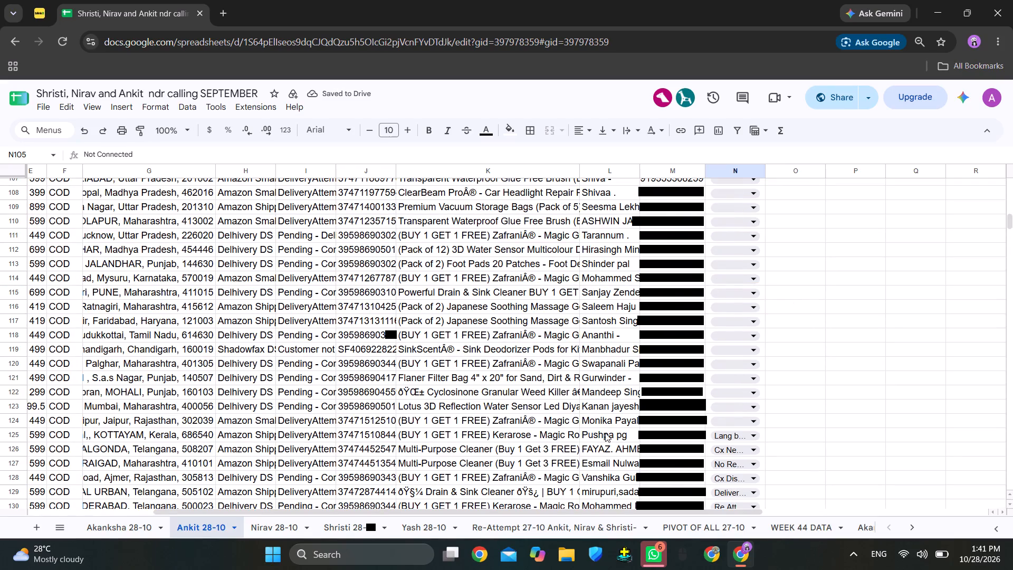
{"action": "left_click", "coordinate": [742, 421]}
{"action": "left_click", "coordinate": [733, 437]}
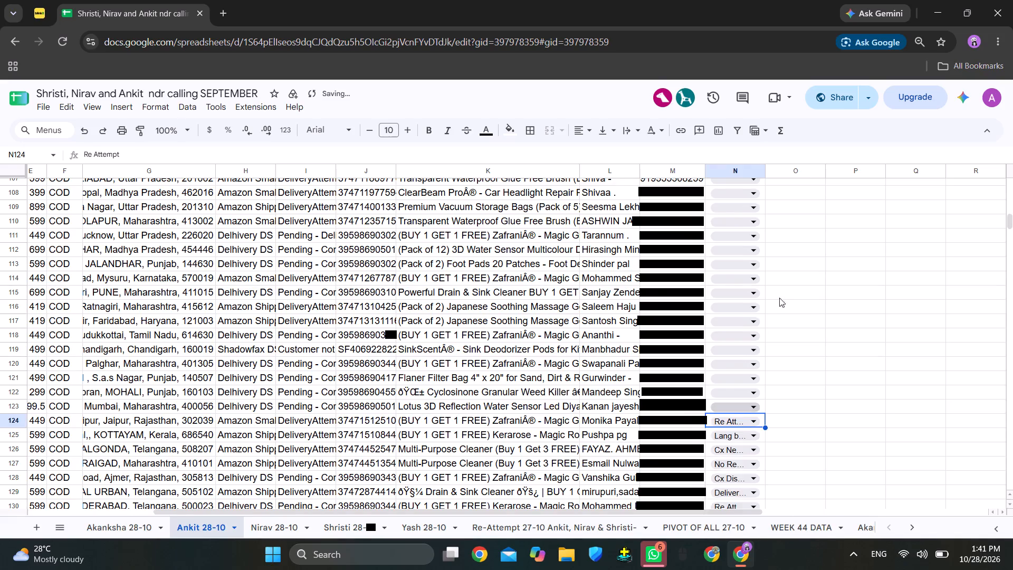
Set the Remarks dropdown in N106 of the Ankit 28-10 sheet to Re Attempt.
{"action": "scroll", "coordinate": [768, 280], "scroll_direction": "up", "scroll_amount": 1}
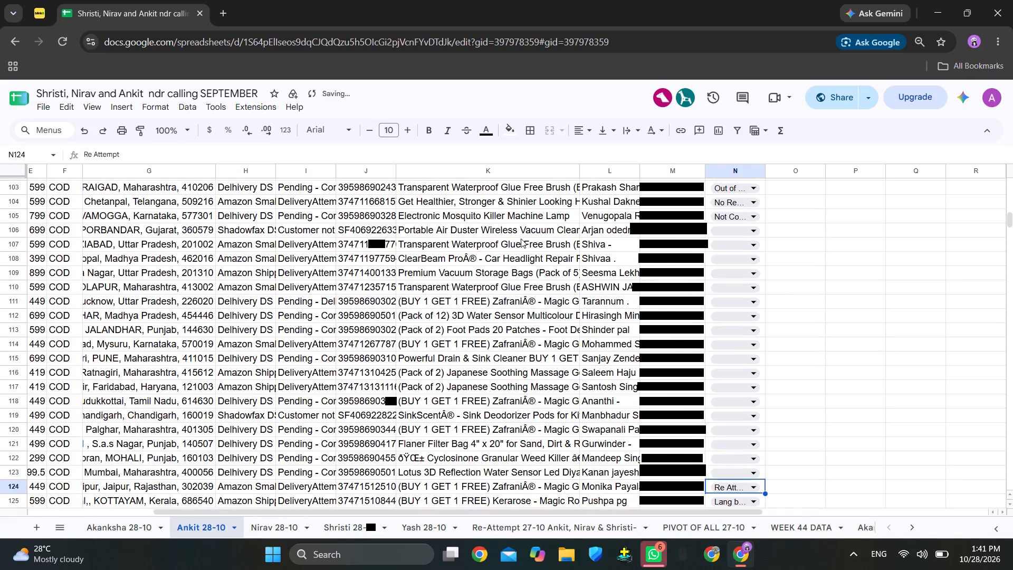
{"action": "left_click", "coordinate": [735, 232]}
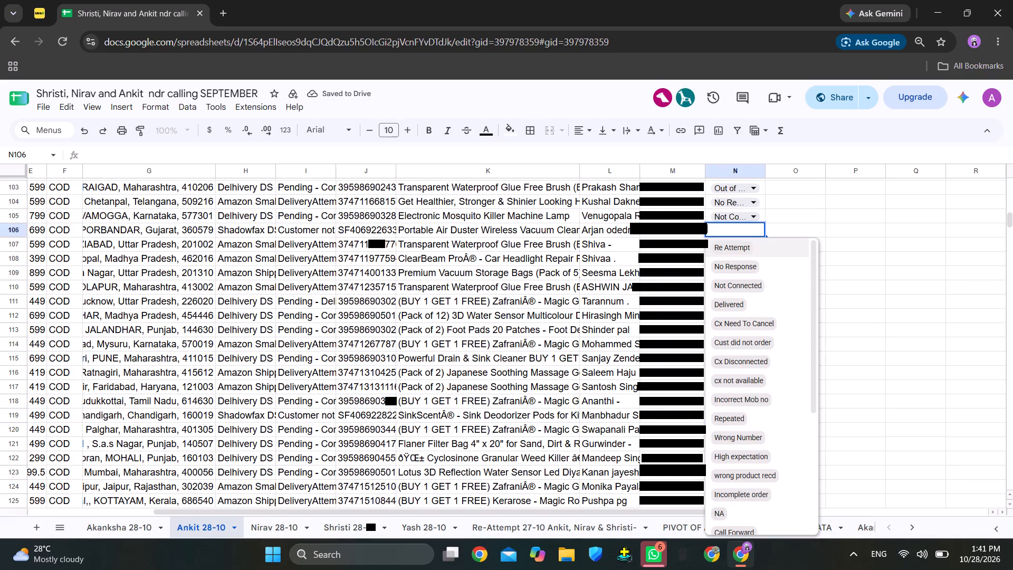
{"action": "left_click", "coordinate": [742, 248]}
Check the Remarks progress in the Nirav, Yash, Akanksha and Shristi 28-10 sheets, and return to the Ankit 28-10 sheet.
{"action": "left_click", "coordinate": [270, 533]}
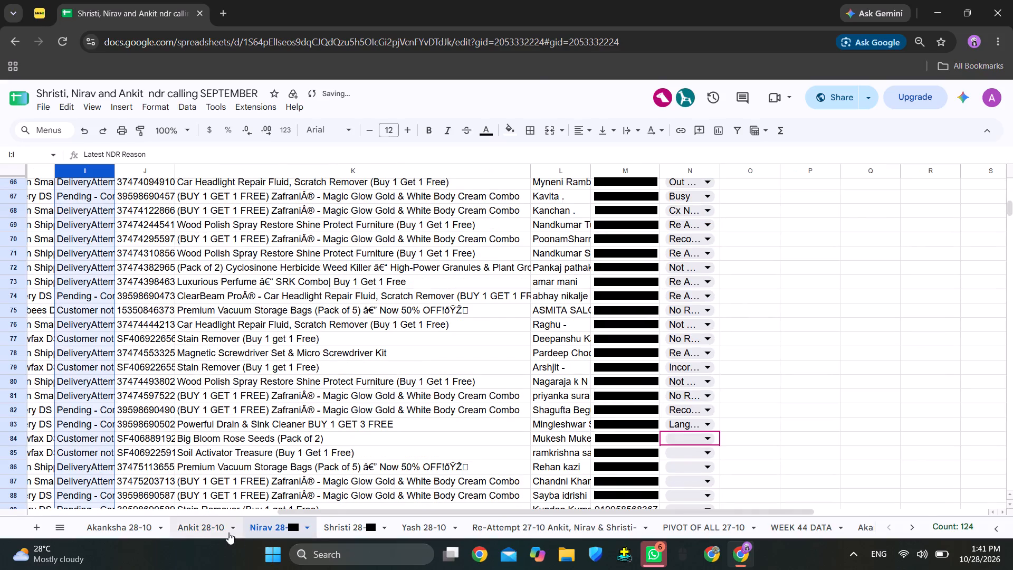
{"action": "scroll", "coordinate": [435, 392], "scroll_direction": "down", "scroll_amount": 1}
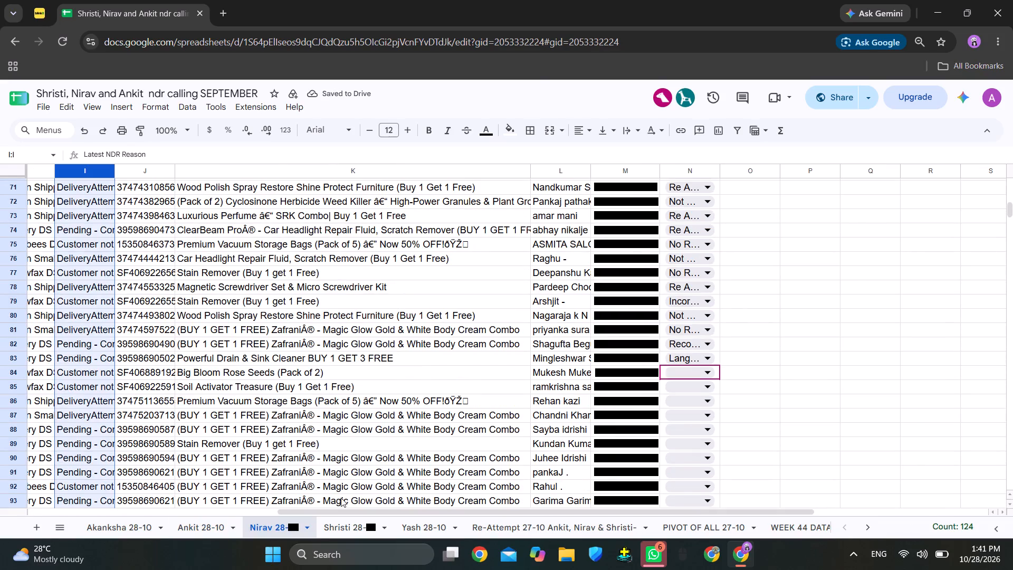
{"action": "left_click", "coordinate": [214, 522]}
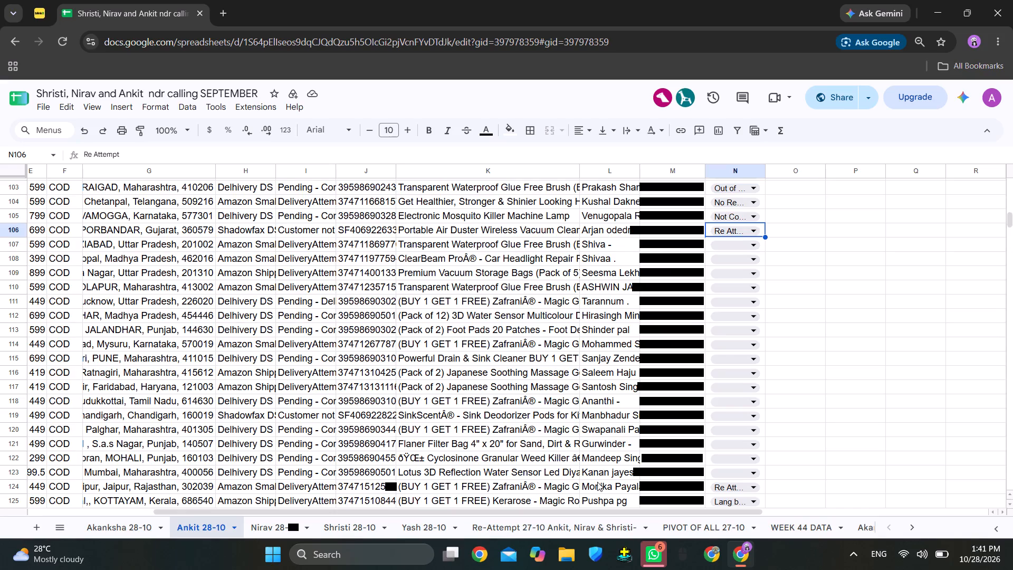
{"action": "left_click", "coordinate": [425, 531]}
{"action": "left_click", "coordinate": [125, 525]}
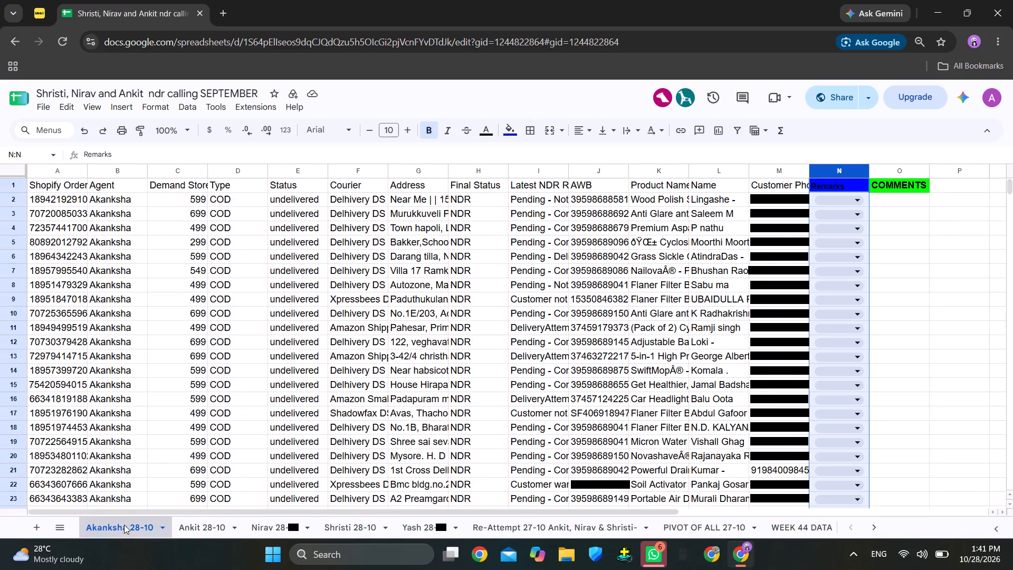
{"action": "left_click", "coordinate": [352, 532]}
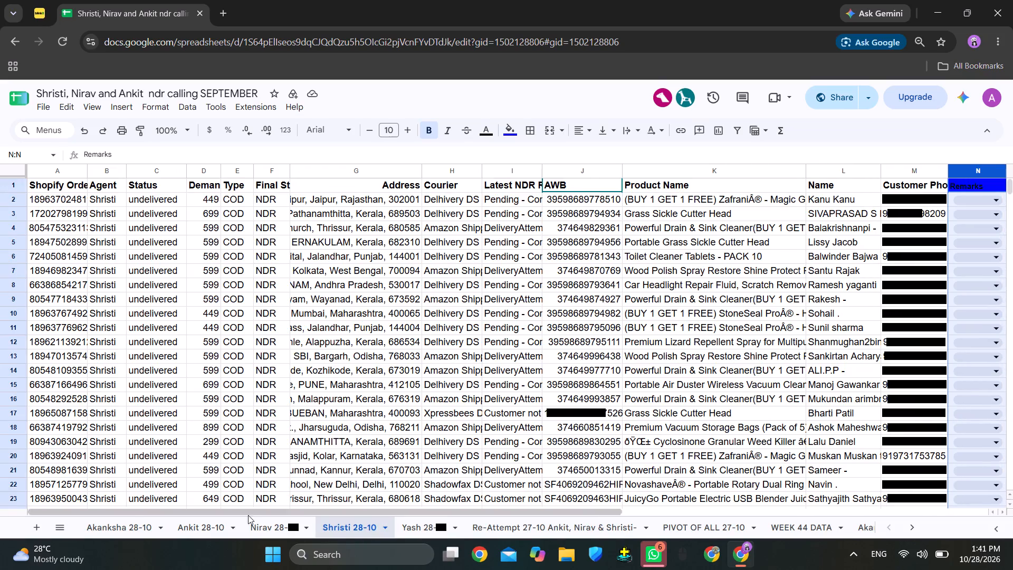
{"action": "left_click", "coordinate": [206, 529]}
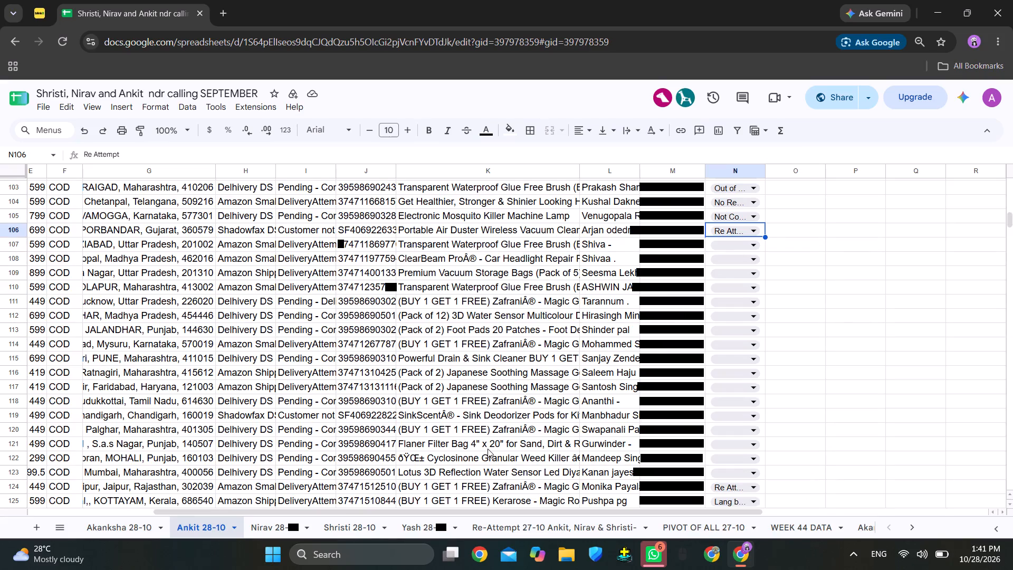
Set the Remarks dropdown in N123 of the Ankit 28-10 sheet to No Response.
{"action": "left_click", "coordinate": [738, 474]}
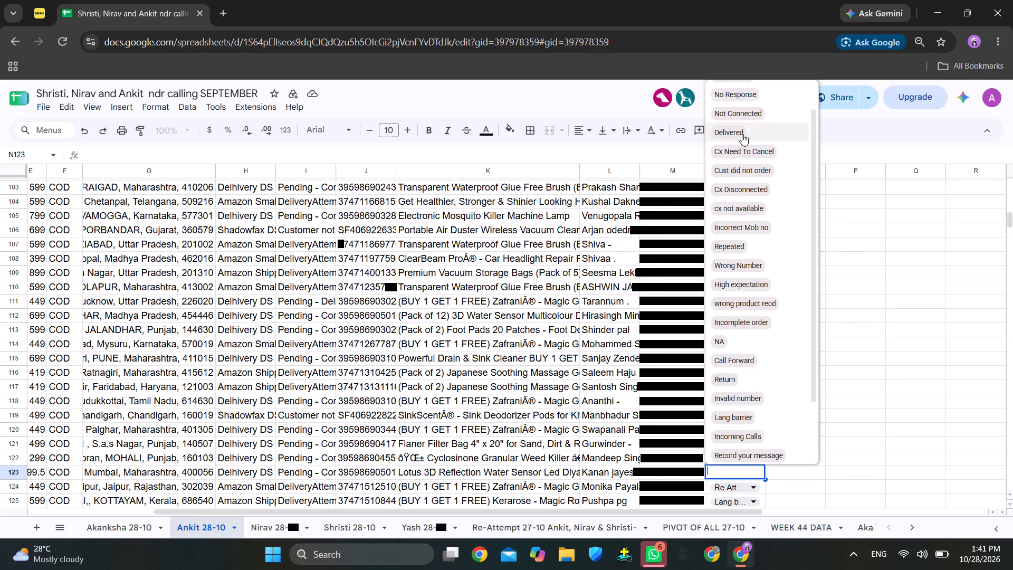
{"action": "left_click", "coordinate": [740, 95]}
Set the Remarks dropdown in N107 of the Ankit 28-10 sheet to Cx Disconnected.
{"action": "scroll", "coordinate": [837, 329], "scroll_direction": "down", "scroll_amount": 1}
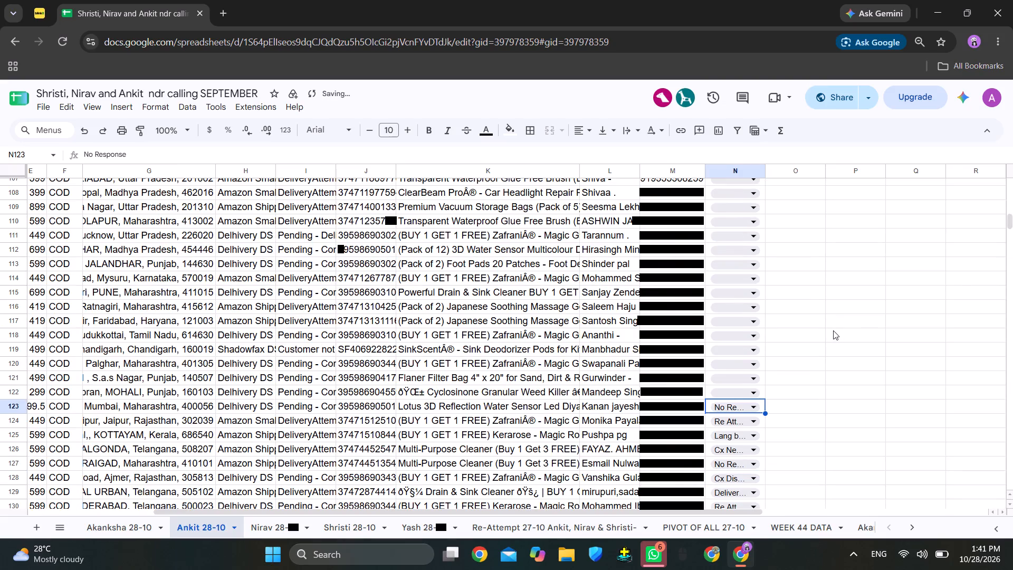
{"action": "scroll", "coordinate": [833, 330], "scroll_direction": "up", "scroll_amount": 1}
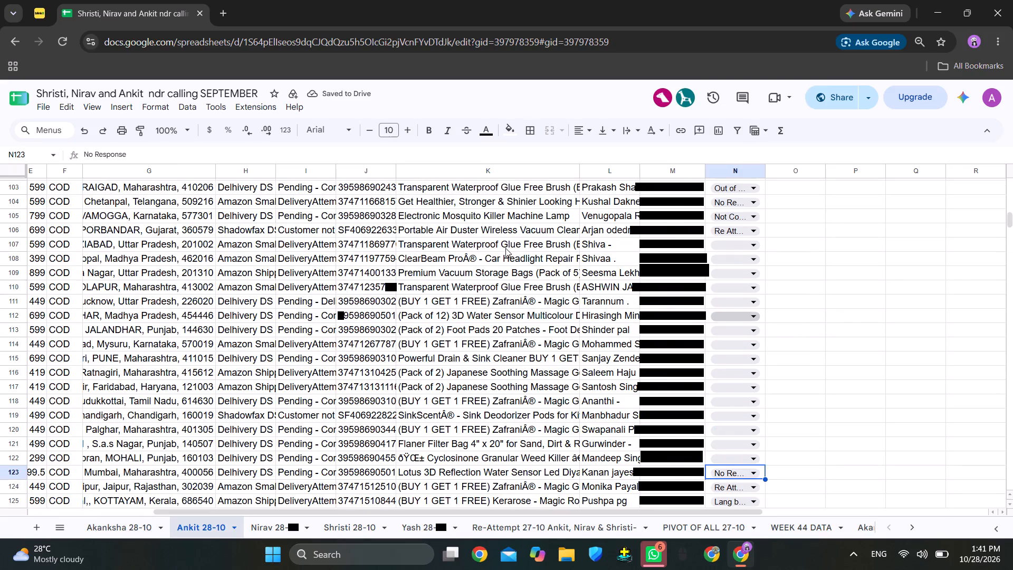
{"action": "left_click", "coordinate": [735, 247]}
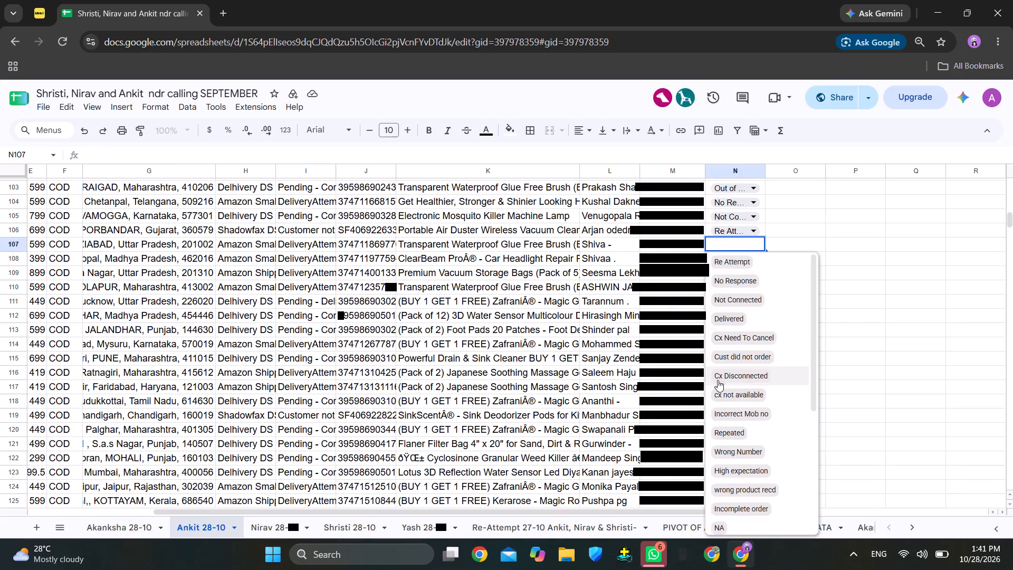
{"action": "left_click", "coordinate": [744, 375]}
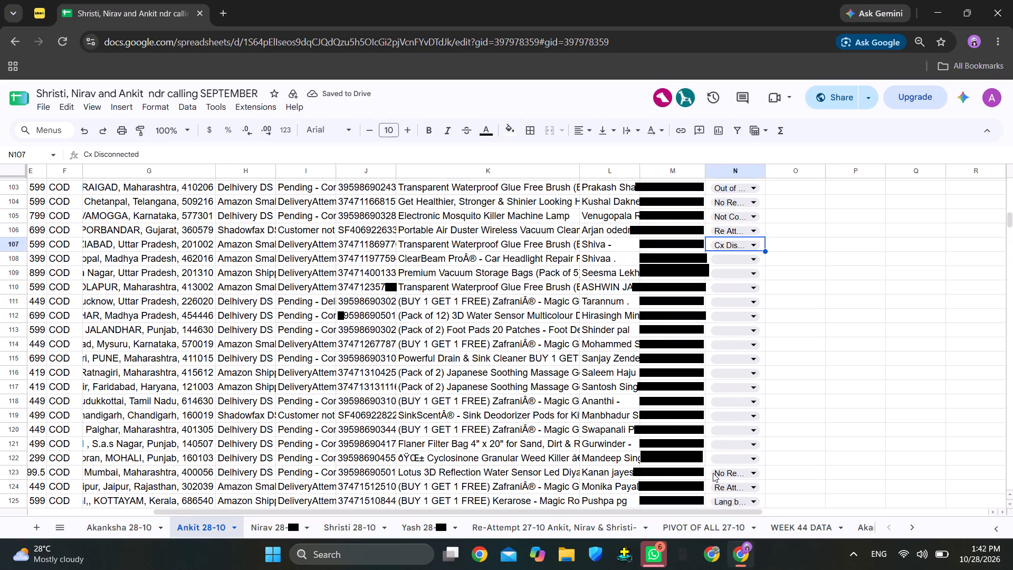
Set the Remarks dropdown in N122 of the Ankit 28-10 sheet to Incoming Calls.
{"action": "left_click", "coordinate": [740, 461]}
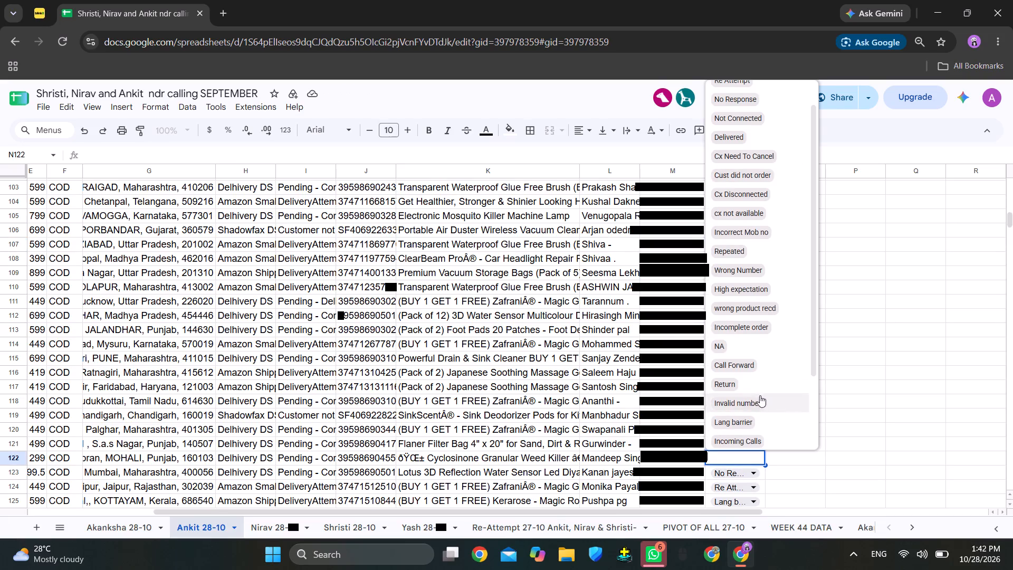
{"action": "scroll", "coordinate": [770, 412], "scroll_direction": "down", "scroll_amount": 2}
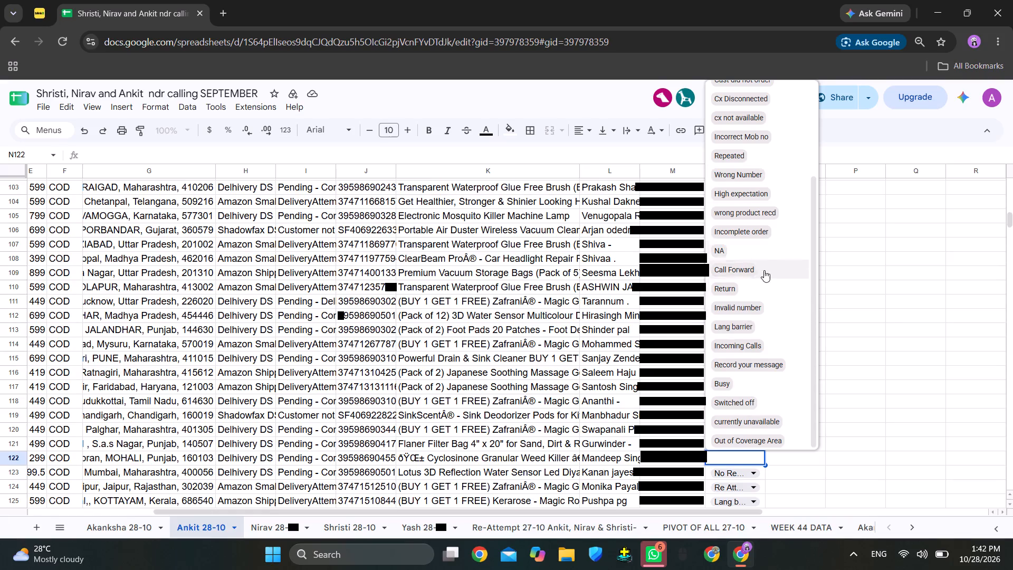
{"action": "left_click", "coordinate": [740, 347]}
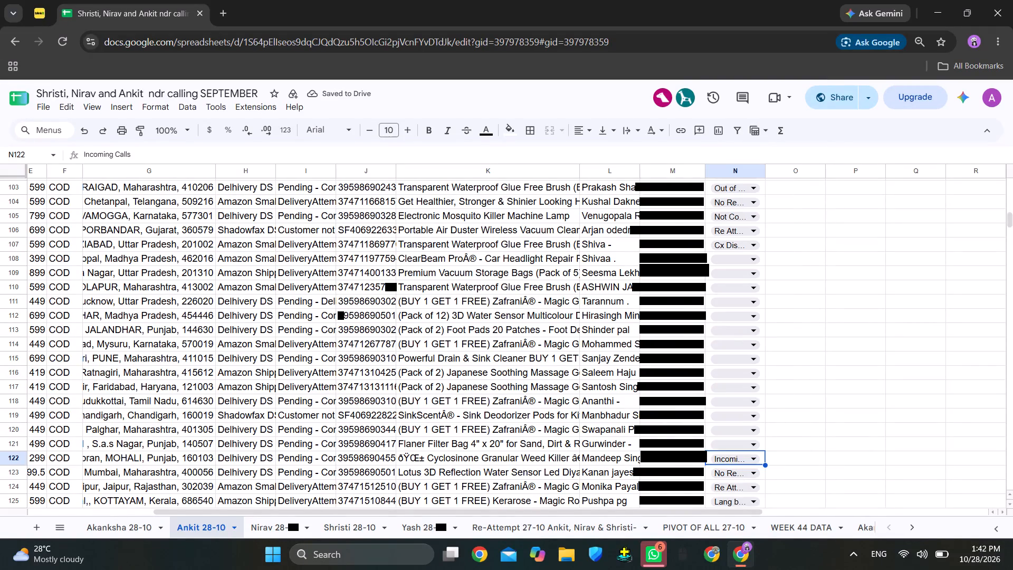
Set the Remarks dropdown in N108 of the Ankit 28-10 sheet to Delivered.
{"action": "left_click", "coordinate": [733, 261]}
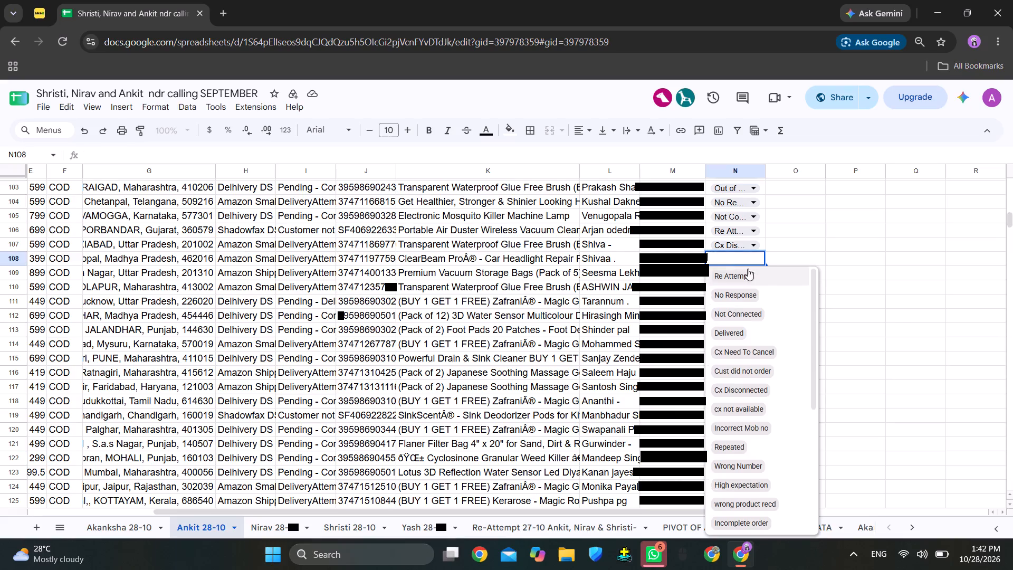
{"action": "left_click", "coordinate": [729, 335]}
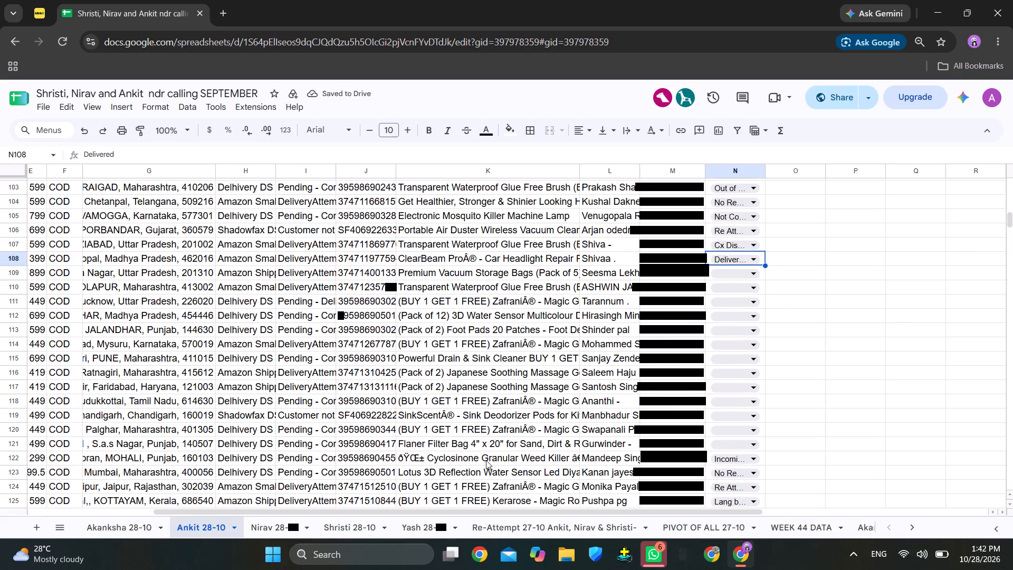
Set the Remarks dropdown in N121 of the Ankit 28-10 sheet to Re Attempt.
{"action": "left_click", "coordinate": [745, 440]}
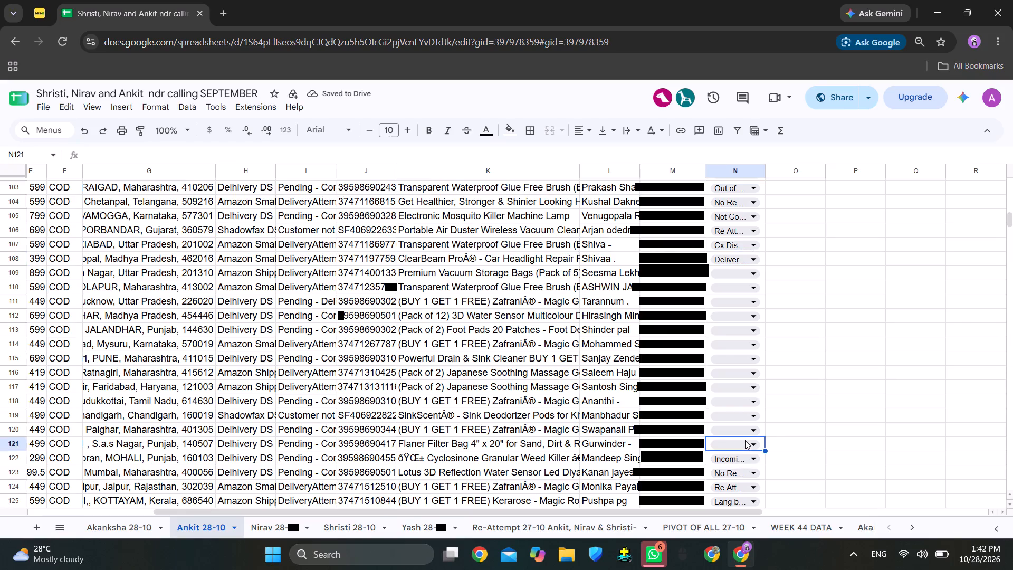
{"action": "left_click", "coordinate": [742, 445]}
{"action": "left_click", "coordinate": [740, 87]}
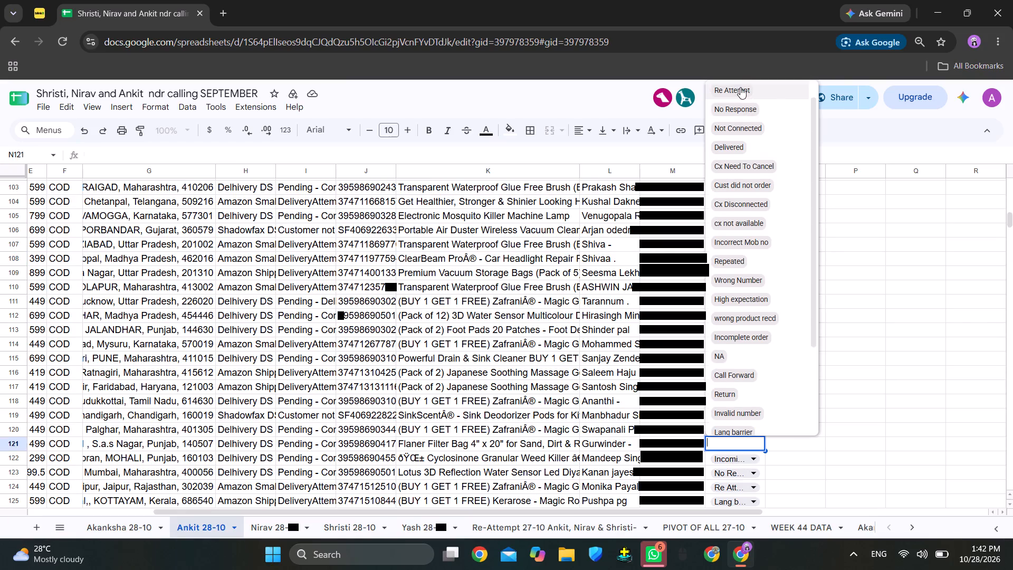
Check the Remarks progress in the Nirav and Shristi 28-10 sheets, and return to the Ankit 28-10 sheet.
{"action": "left_click", "coordinate": [284, 530]}
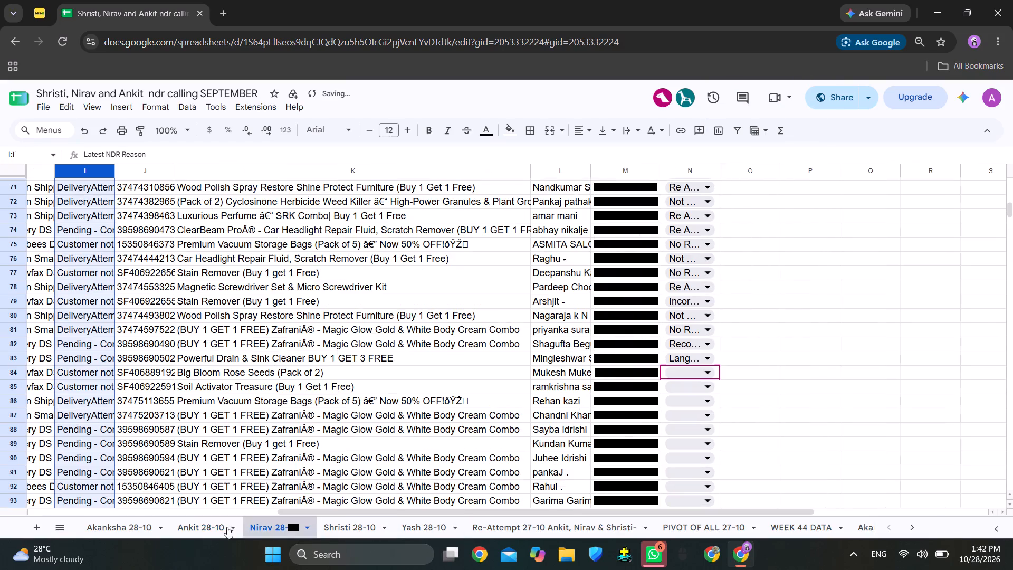
{"action": "left_click", "coordinate": [199, 525]}
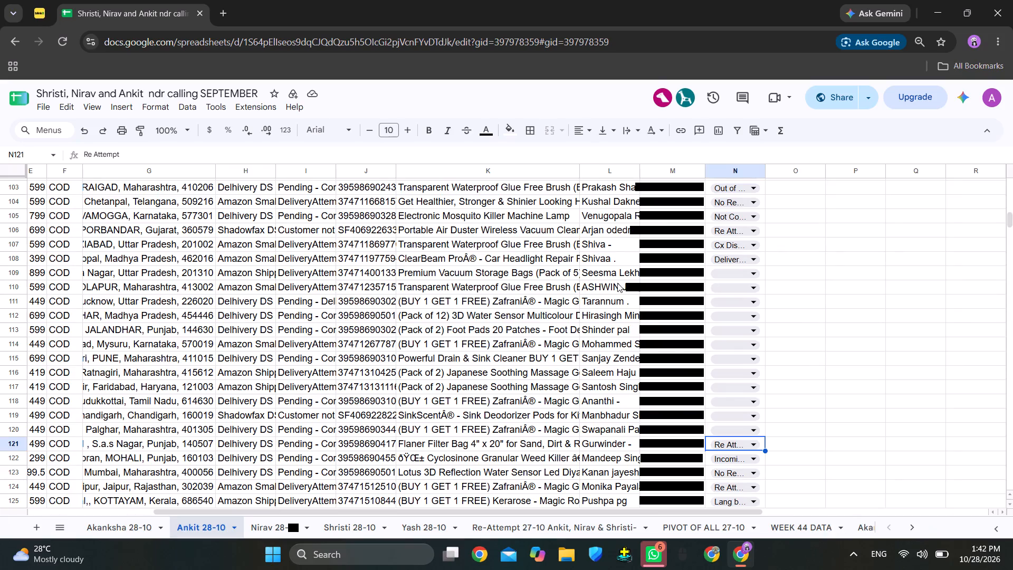
{"action": "left_click", "coordinate": [335, 529]}
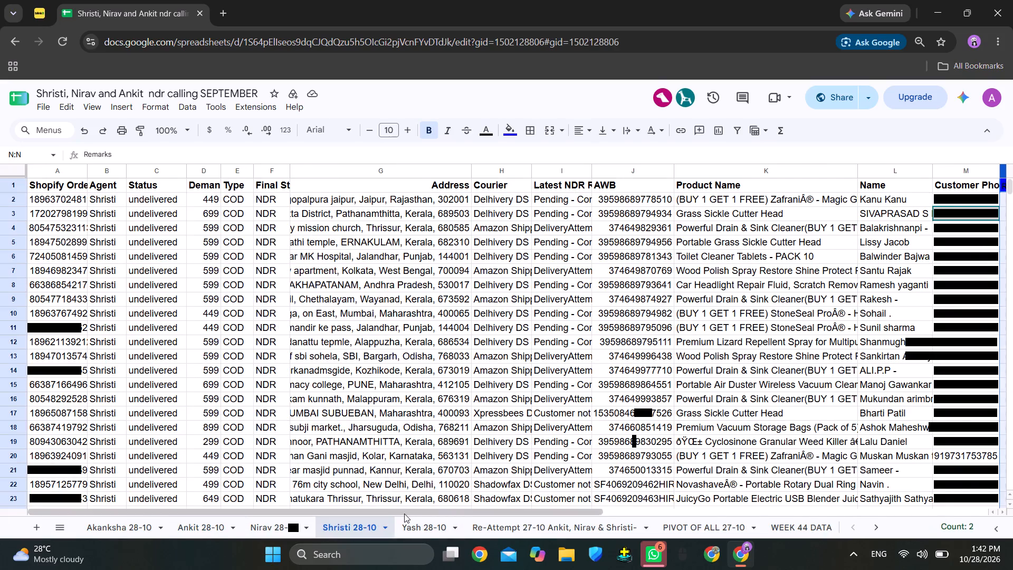
{"action": "left_click_drag", "start_coordinate": [405, 514], "coordinate": [472, 514]}
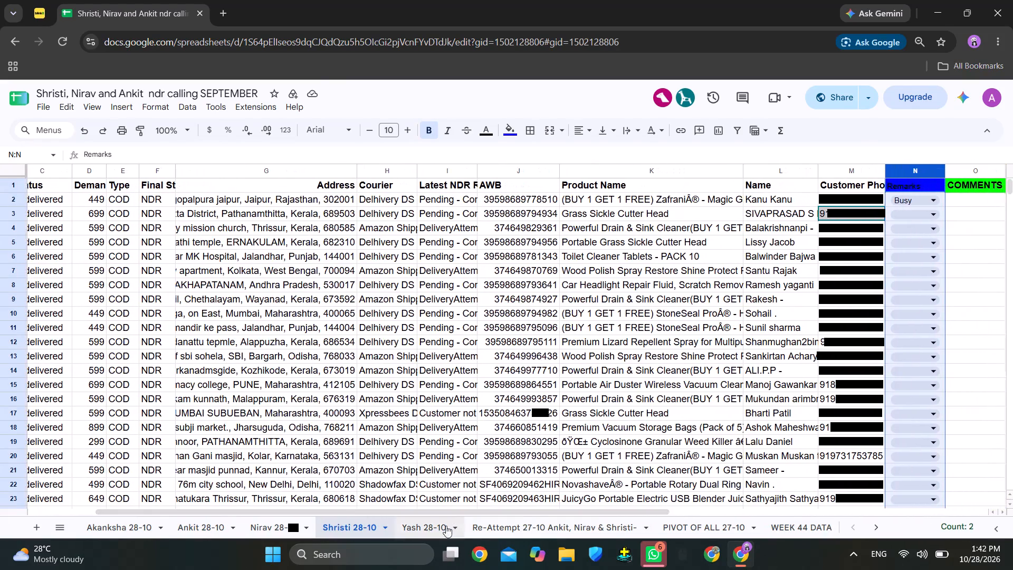
{"action": "left_click", "coordinate": [189, 527]}
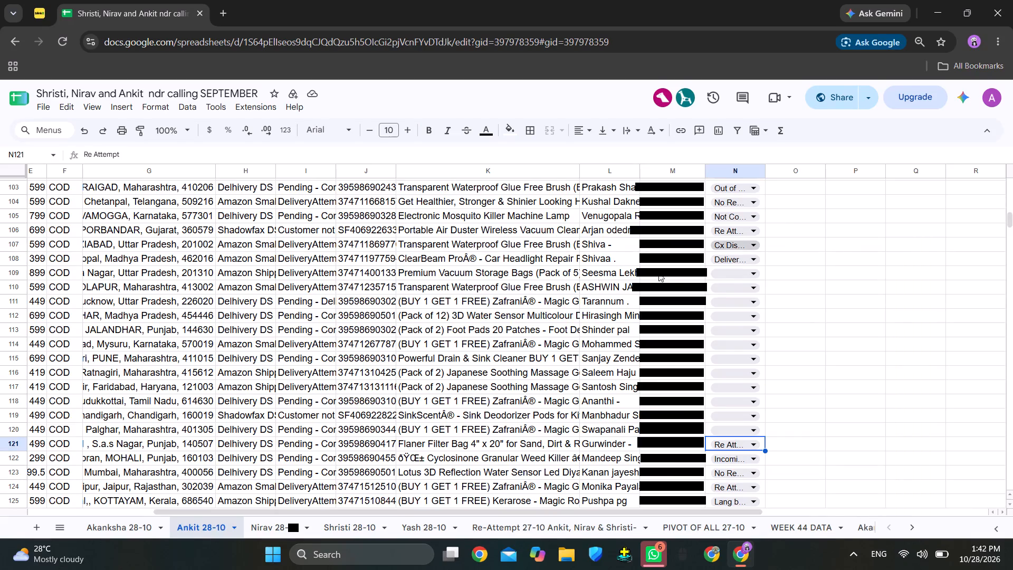
Set the Remarks dropdown in N109 of the Ankit 28-10 sheet to Re Attempt.
{"action": "left_click", "coordinate": [730, 267]}
{"action": "left_click", "coordinate": [730, 273]}
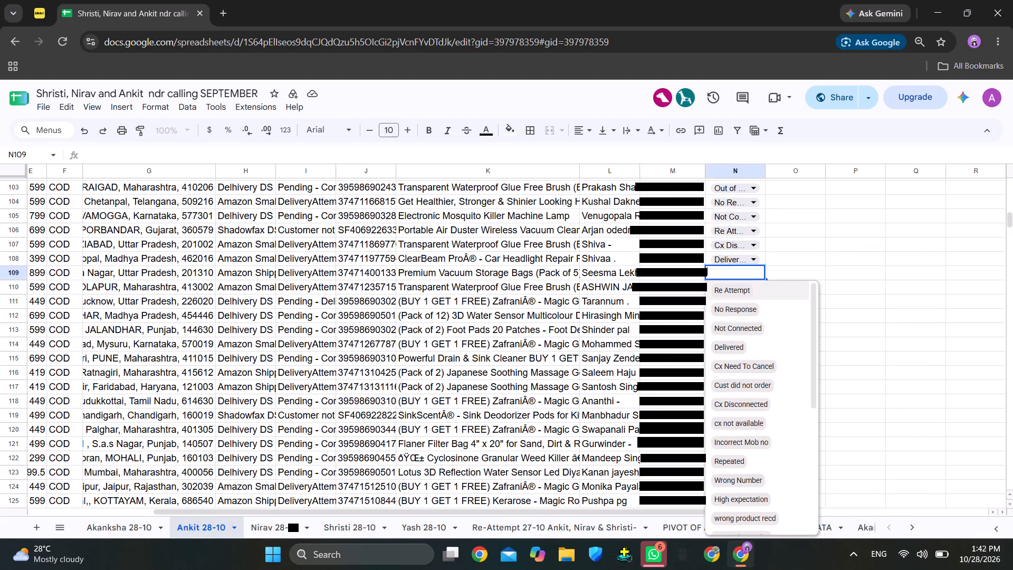
{"action": "left_click", "coordinate": [732, 292]}
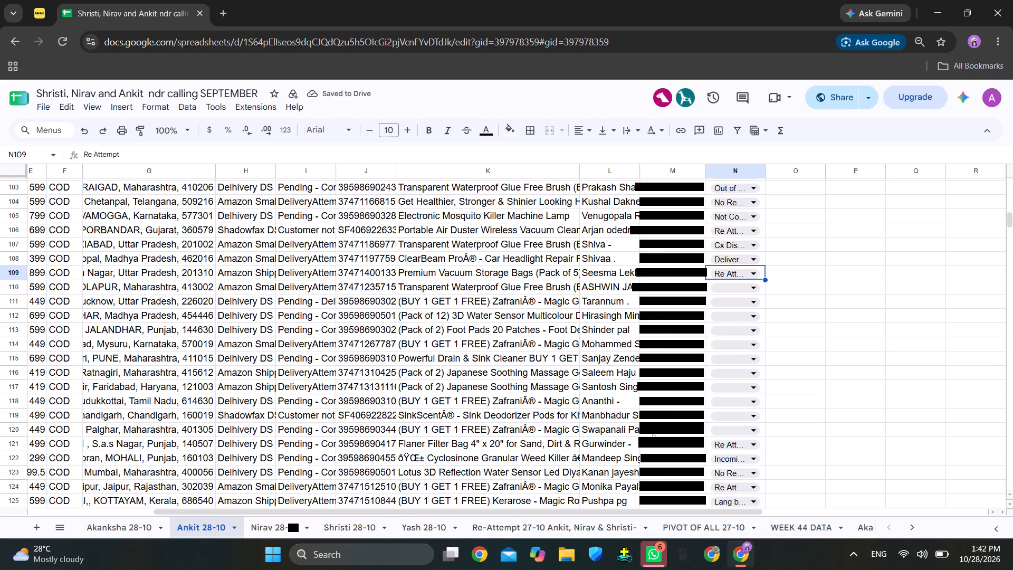
Set the Remarks dropdown in N120 of the Ankit 28-10 sheet to Re Attempt.
{"action": "left_click", "coordinate": [727, 433]}
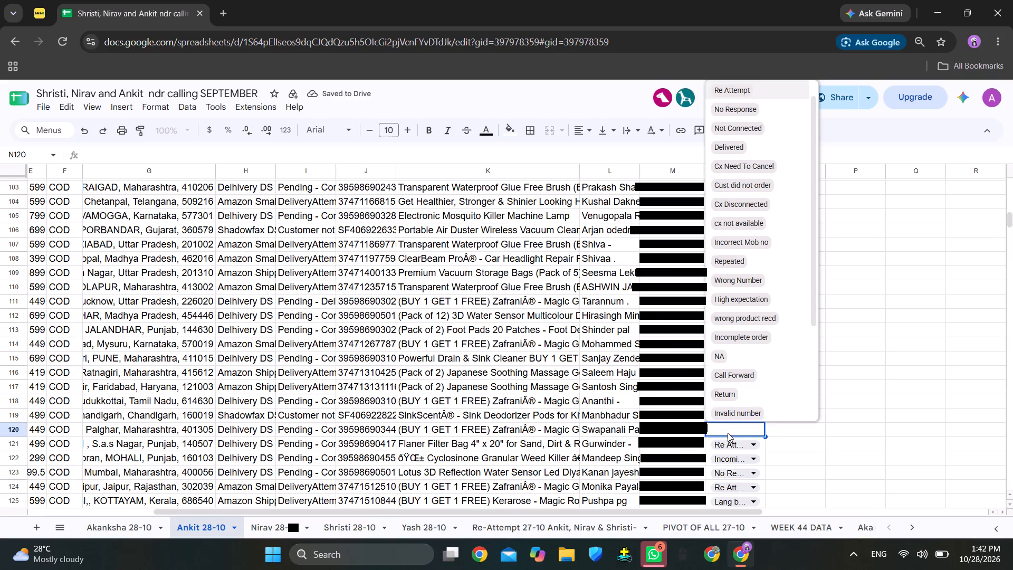
{"action": "left_click", "coordinate": [732, 85]}
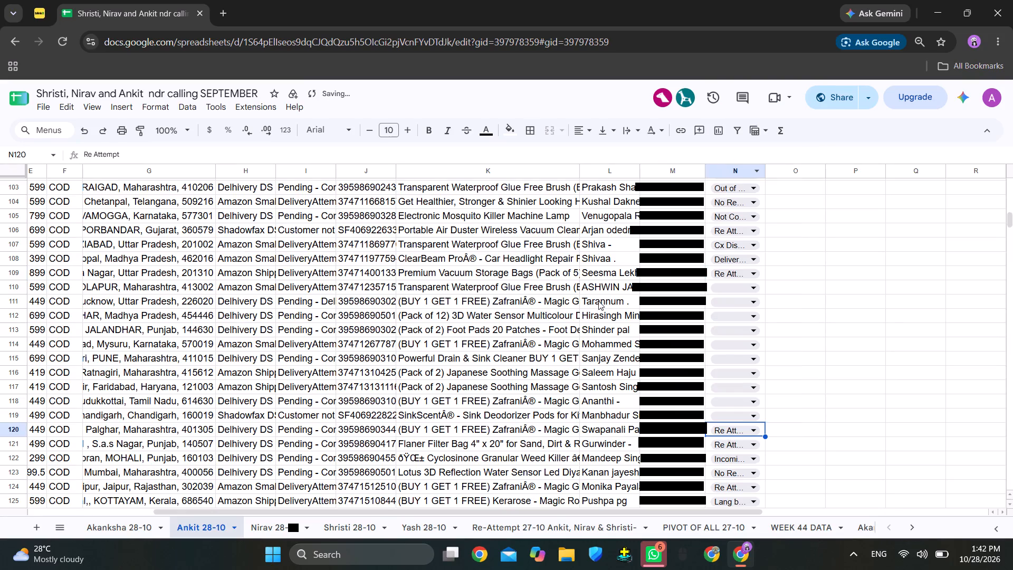
Set the Remarks dropdown in N110 of the Ankit 28-10 sheet to Busy.
{"action": "left_click", "coordinate": [739, 290]}
{"action": "scroll", "coordinate": [766, 396], "scroll_direction": "down", "scroll_amount": 5}
{"action": "left_click", "coordinate": [716, 449]}
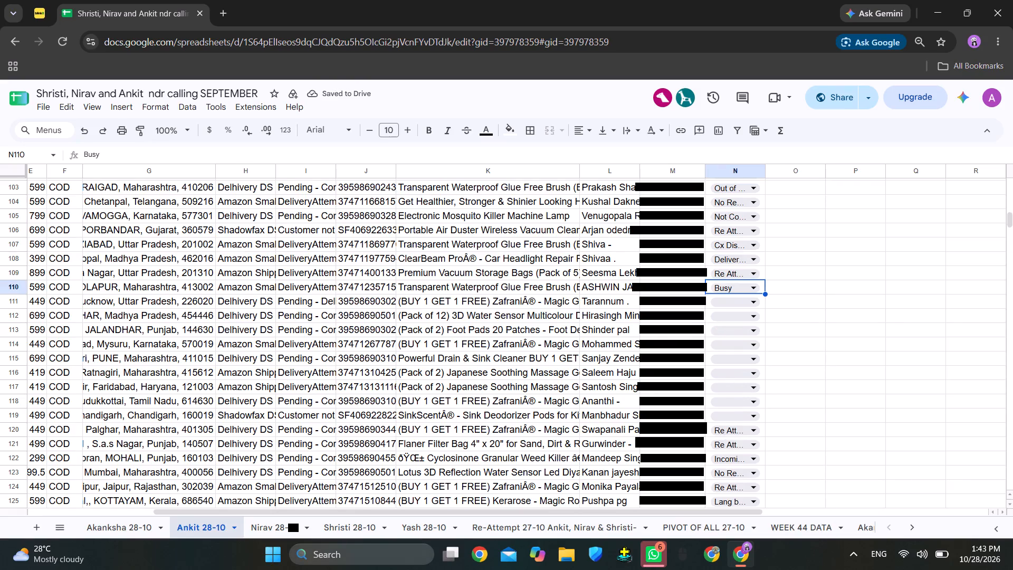
Check the Remarks progress in the Nirav 28-10 sheet, and return to the Ankit 28-10 sheet.
{"action": "left_click", "coordinate": [289, 530]}
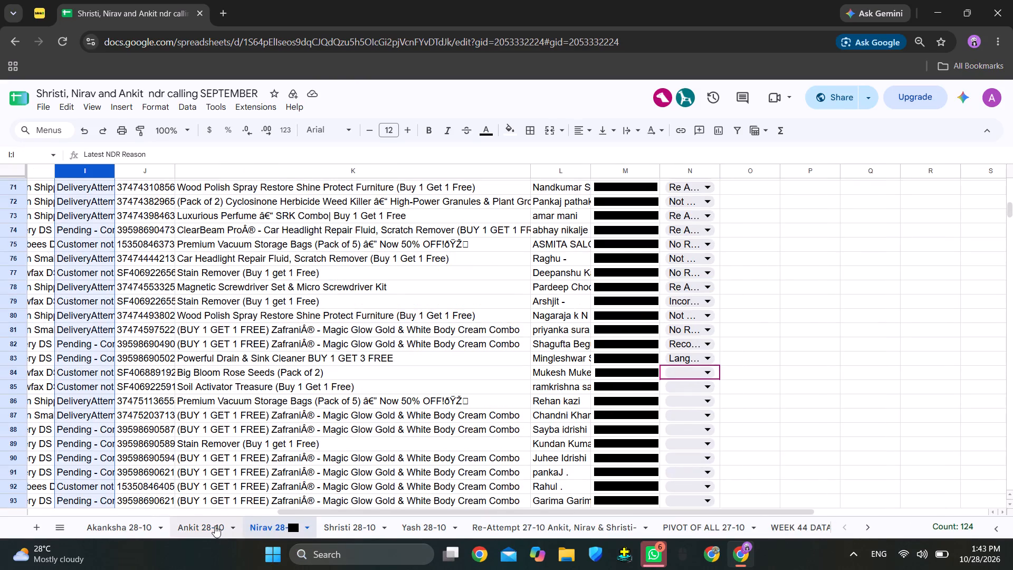
{"action": "left_click", "coordinate": [215, 525]}
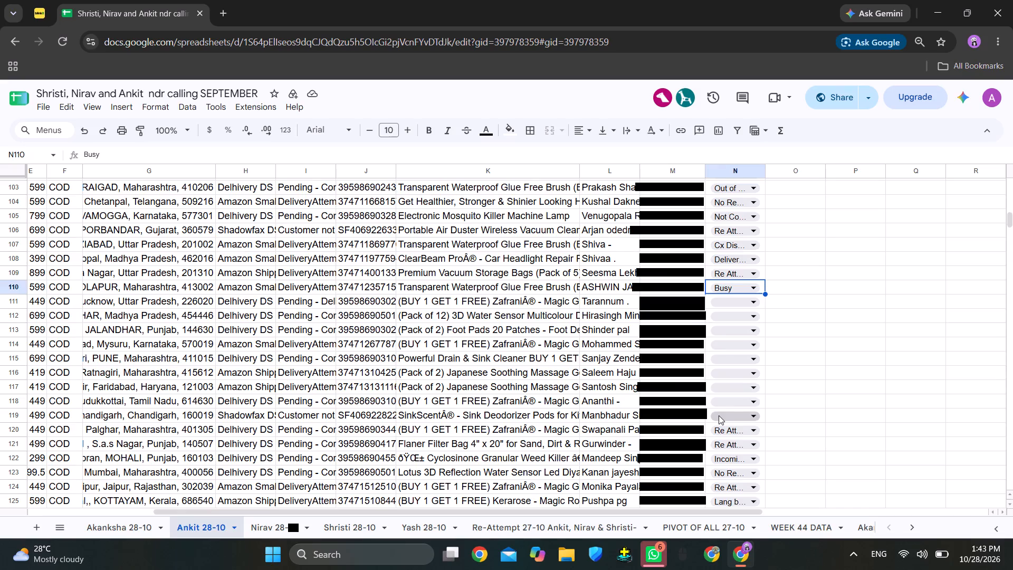
Set the Remarks dropdown in N119 of the Ankit 28-10 sheet to Cx Need To Cancel.
{"action": "left_click", "coordinate": [719, 415]}
{"action": "left_click", "coordinate": [762, 506]}
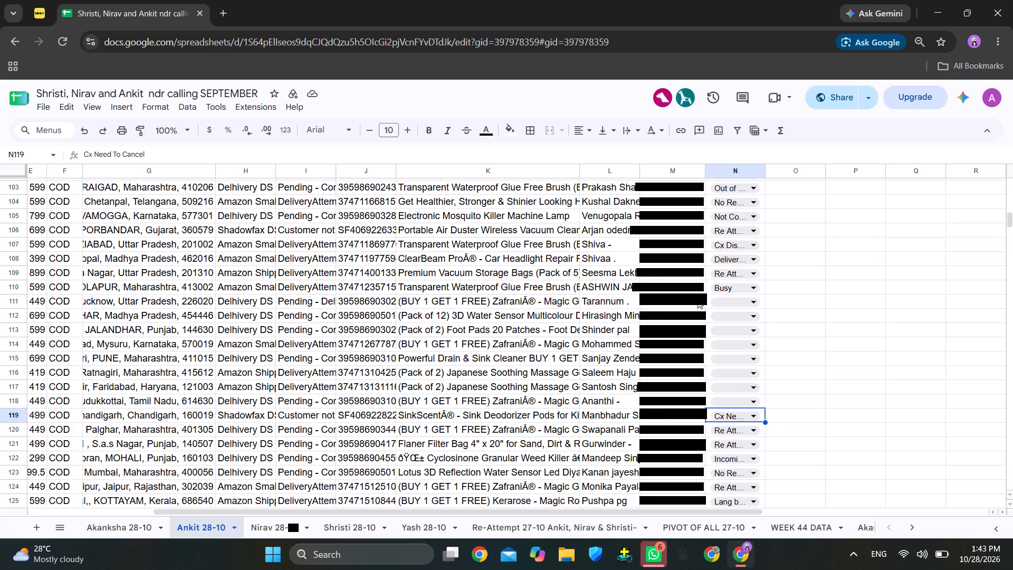
Set the Remarks dropdown in N111 of the Ankit 28-10 sheet to Re Attempt.
{"action": "left_click", "coordinate": [719, 302]}
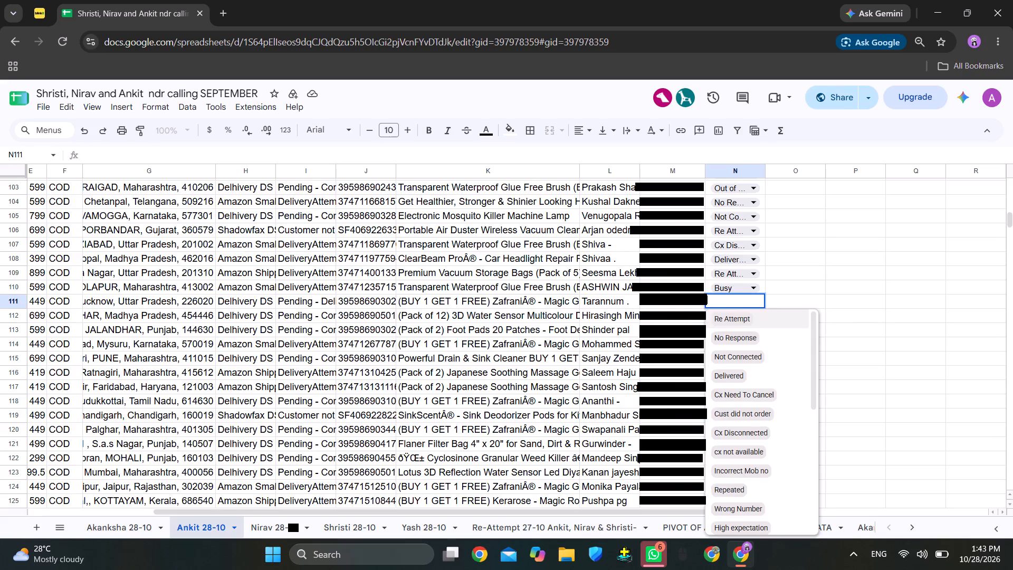
{"action": "left_click", "coordinate": [734, 319]}
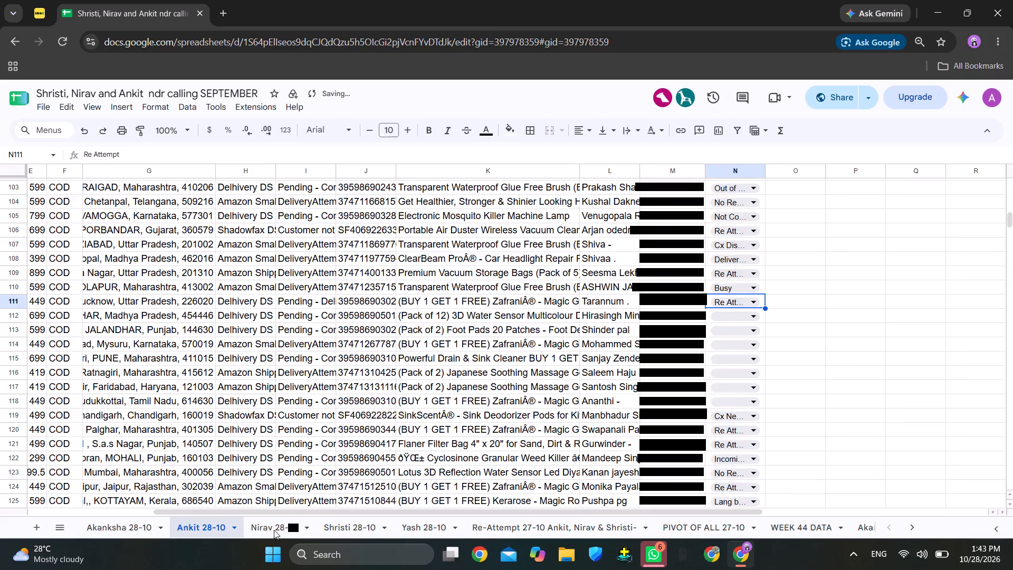
Check the Nirav 28-10 sheet's Remarks progress, and return to the customer phone cell M112 in the Ankit 28-10 sheet.
{"action": "left_click", "coordinate": [274, 530]}
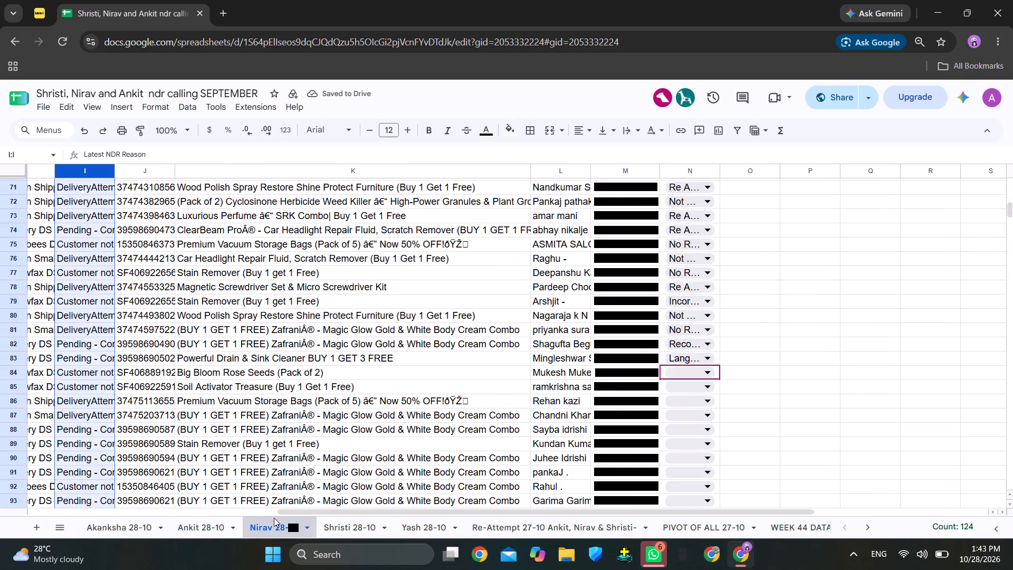
{"action": "left_click", "coordinate": [204, 524]}
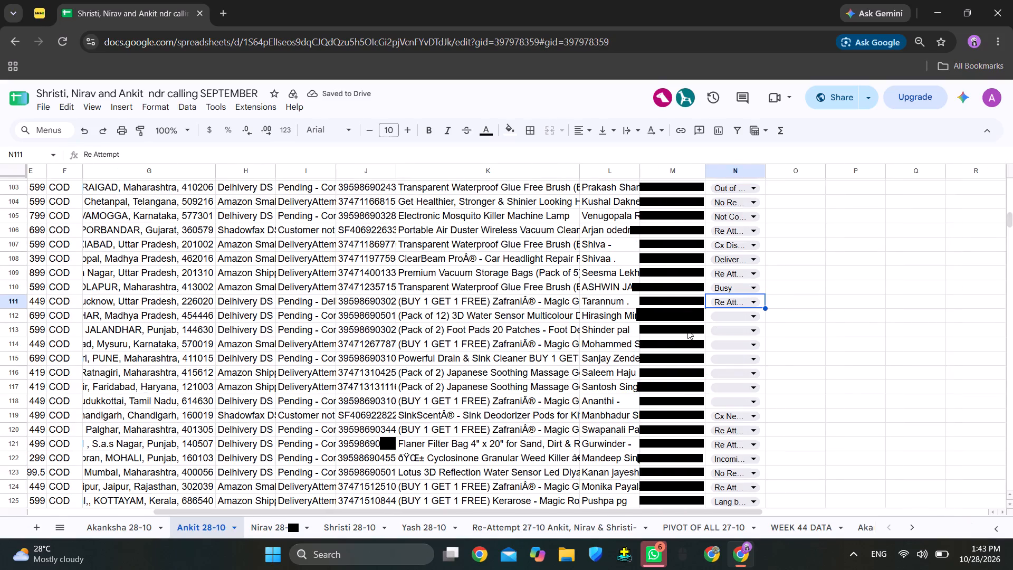
{"action": "left_click", "coordinate": [682, 317]}
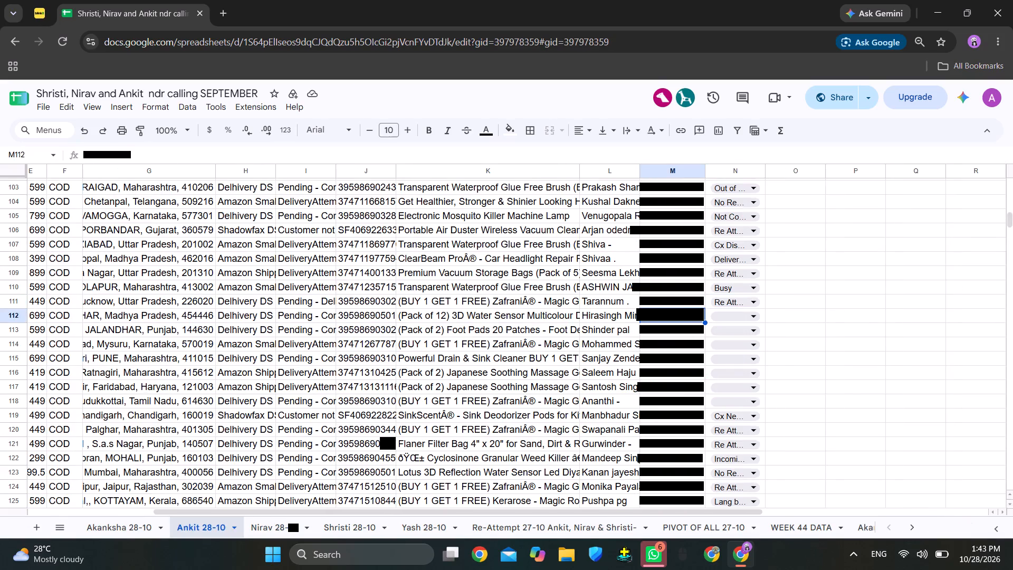
Set the Remarks dropdown in N105 of the Shristi 28-10 sheet to No Response.
{"action": "left_click", "coordinate": [342, 536]}
{"action": "scroll", "coordinate": [759, 337], "scroll_direction": "down", "scroll_amount": 6}
{"action": "scroll", "coordinate": [995, 330], "scroll_direction": "down", "scroll_amount": 2}
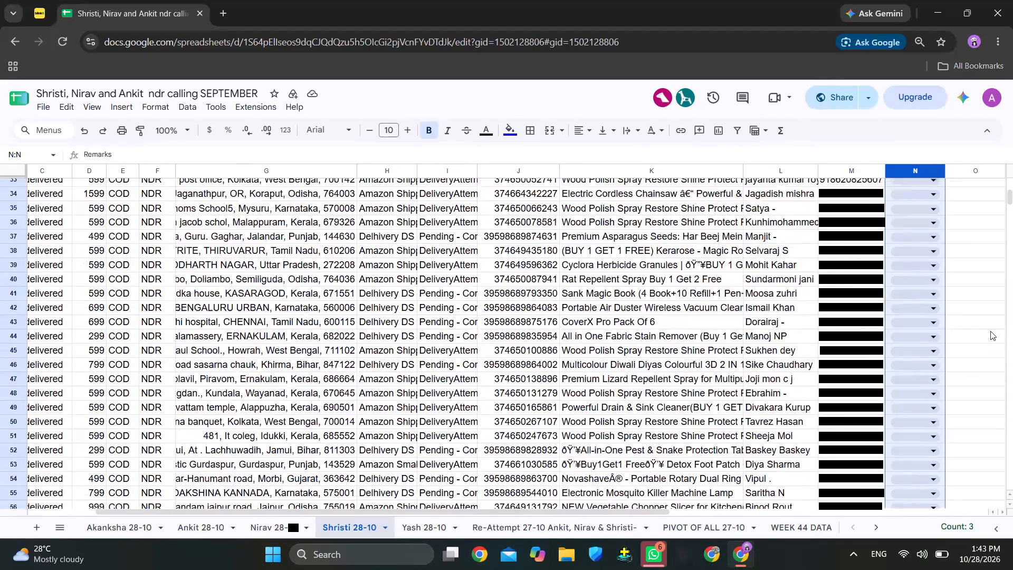
{"action": "scroll", "coordinate": [990, 331], "scroll_direction": "down", "scroll_amount": 7}
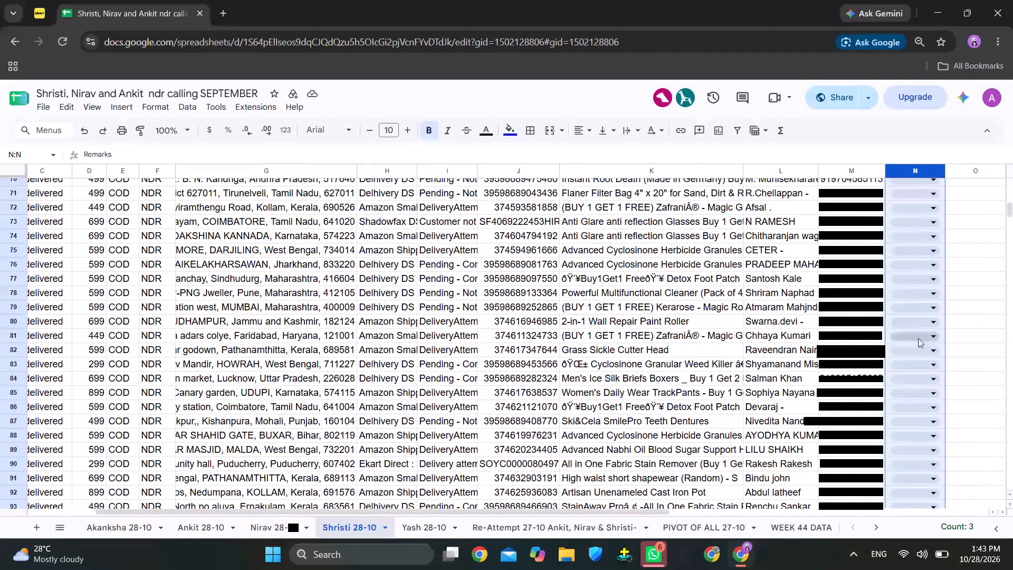
{"action": "scroll", "coordinate": [815, 366], "scroll_direction": "down", "scroll_amount": 1}
{"action": "scroll", "coordinate": [743, 319], "scroll_direction": "down", "scroll_amount": 1}
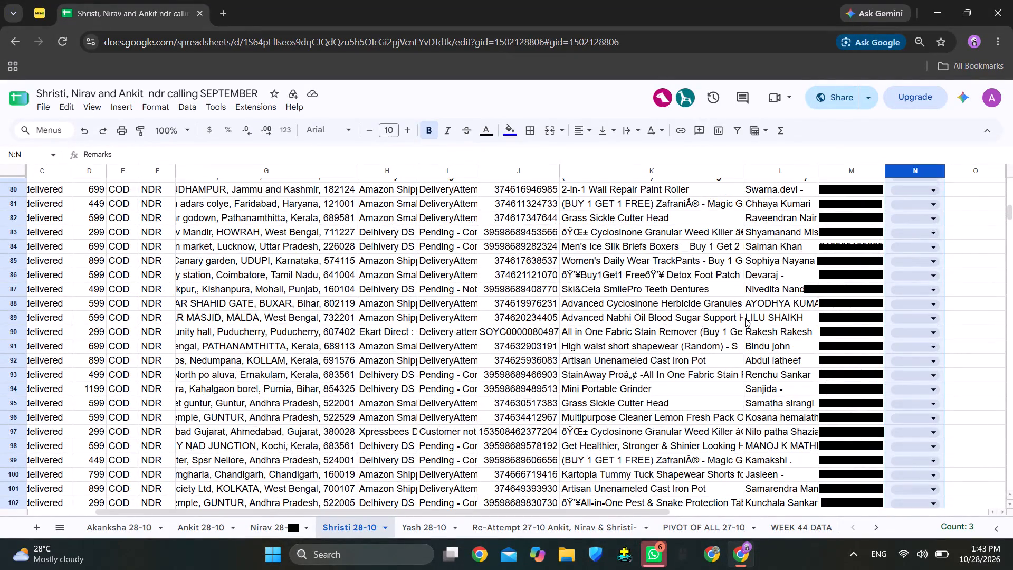
{"action": "scroll", "coordinate": [718, 329], "scroll_direction": "down", "scroll_amount": 1}
{"action": "scroll", "coordinate": [498, 367], "scroll_direction": "down", "scroll_amount": 1}
{"action": "scroll", "coordinate": [418, 379], "scroll_direction": "down", "scroll_amount": 1}
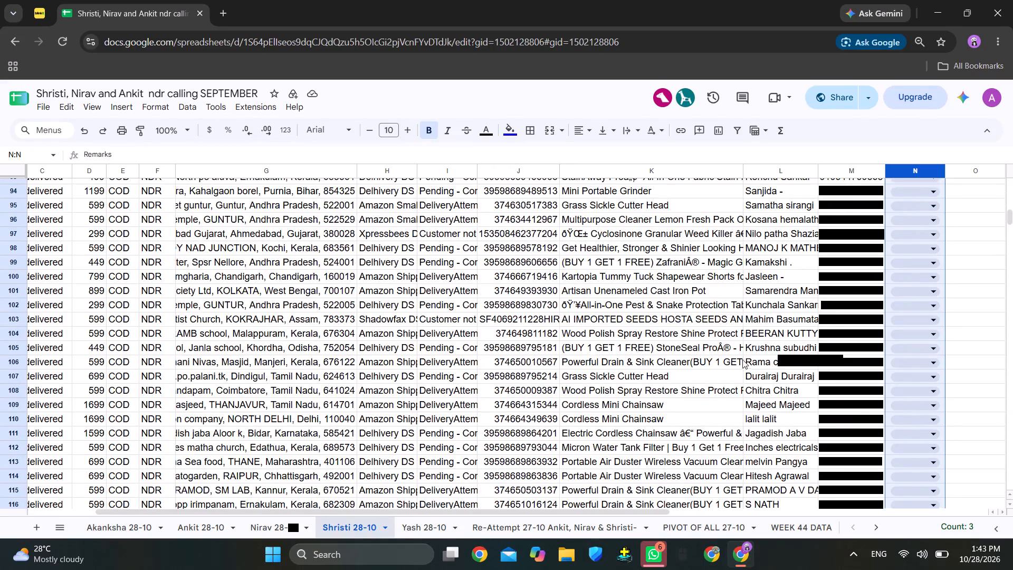
{"action": "scroll", "coordinate": [745, 360], "scroll_direction": "down", "scroll_amount": 1}
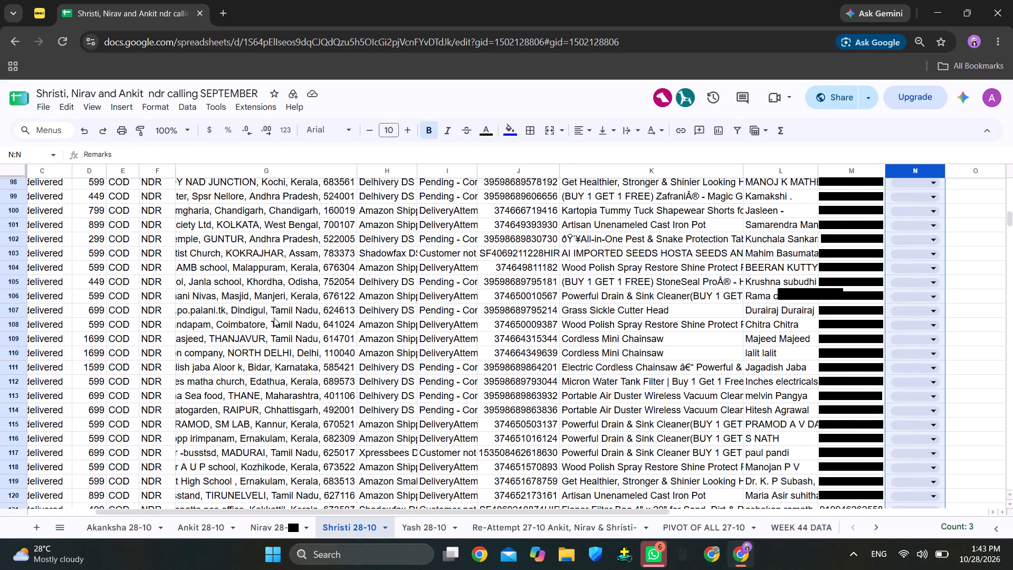
{"action": "scroll", "coordinate": [425, 339], "scroll_direction": "left", "scroll_amount": 1}
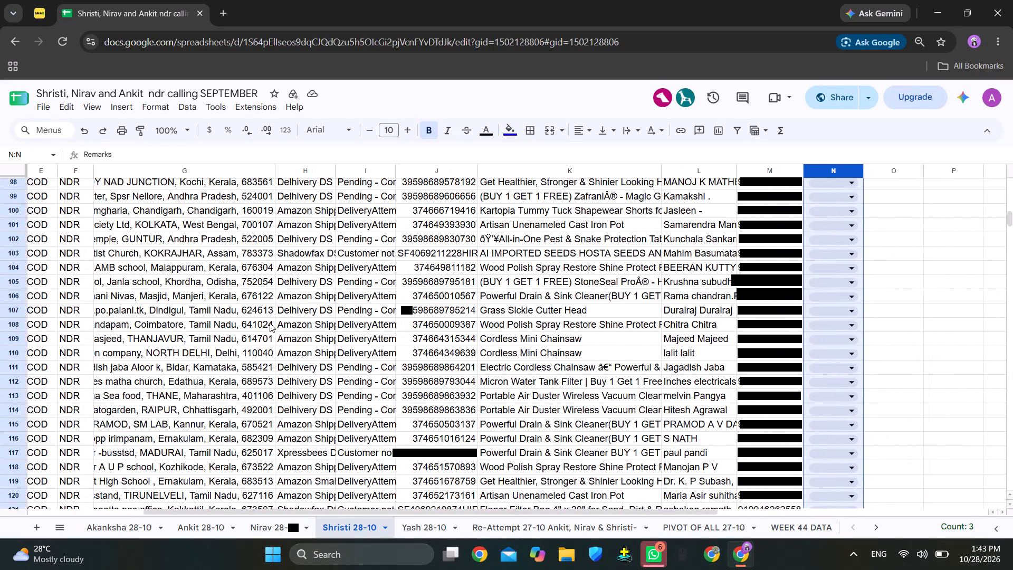
{"action": "scroll", "coordinate": [270, 323], "scroll_direction": "left", "scroll_amount": 1}
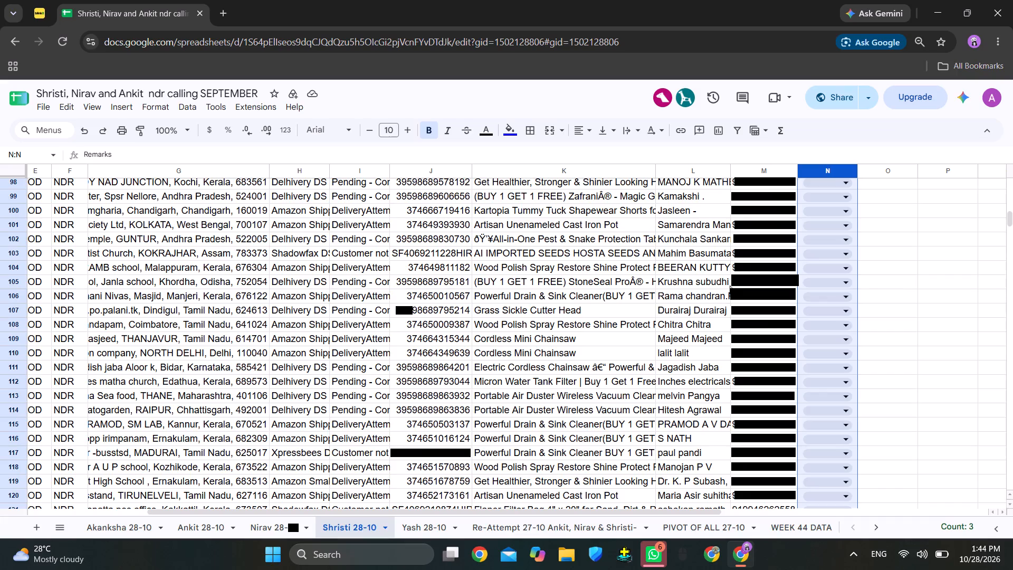
{"action": "left_click", "coordinate": [825, 283]}
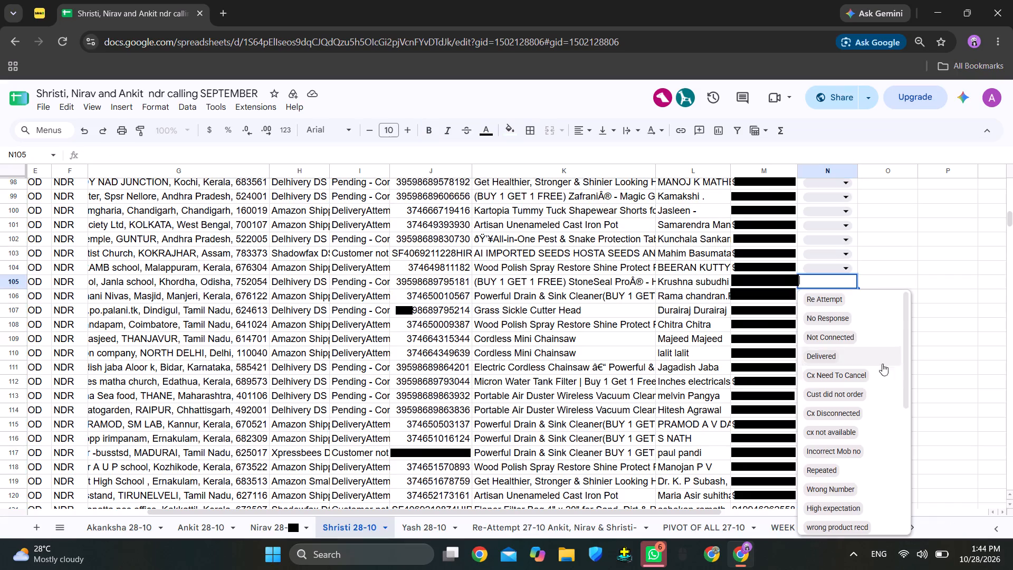
{"action": "left_click", "coordinate": [833, 318]}
Set the Remarks dropdown in N112 of the Ankit 28-10 sheet to No Response.
{"action": "left_click_drag", "start_coordinate": [185, 528], "coordinate": [192, 528]}
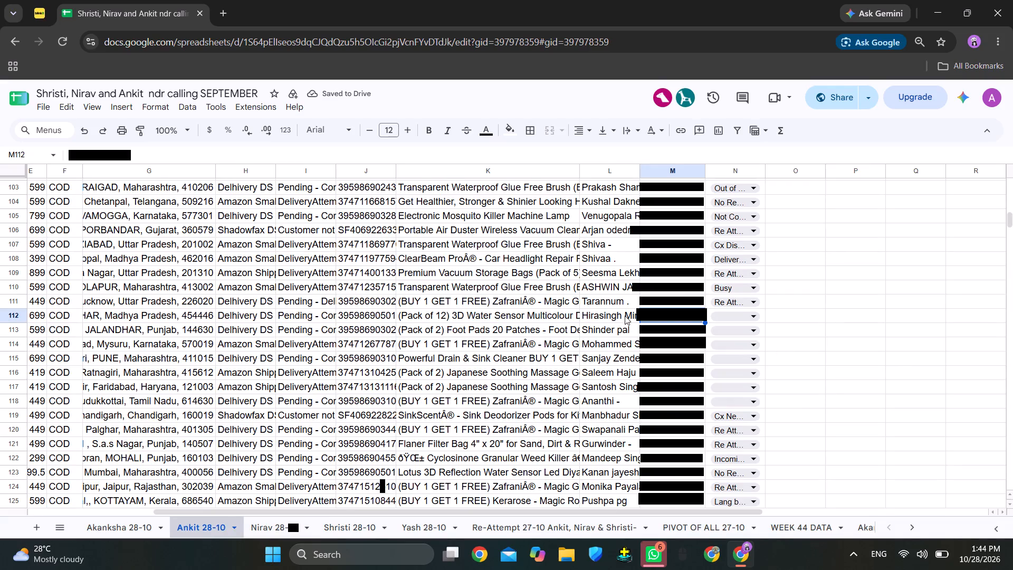
{"action": "left_click", "coordinate": [729, 319]}
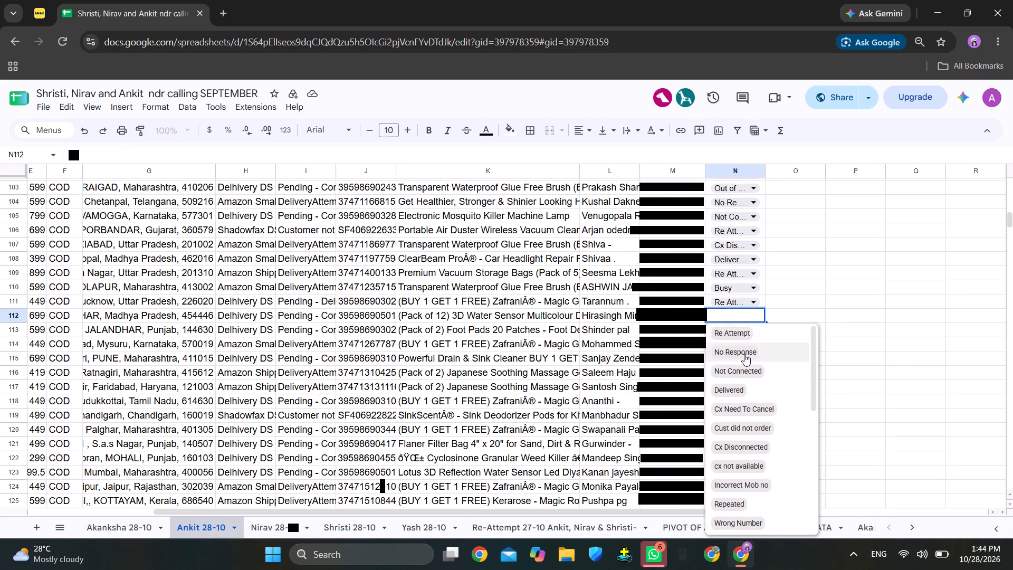
{"action": "left_click", "coordinate": [745, 355]}
Select customer phone cell M113 in the Ankit 28-10 sheet, and set the N106 Remarks in the Shristi 28-10 sheet to Lang barrier.
{"action": "left_click", "coordinate": [686, 330]}
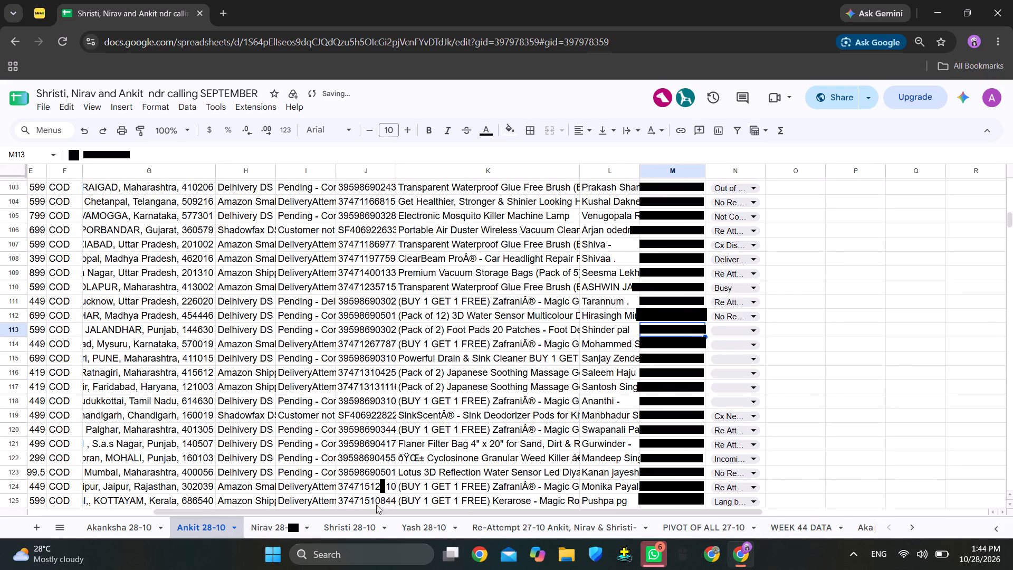
{"action": "left_click", "coordinate": [285, 528]}
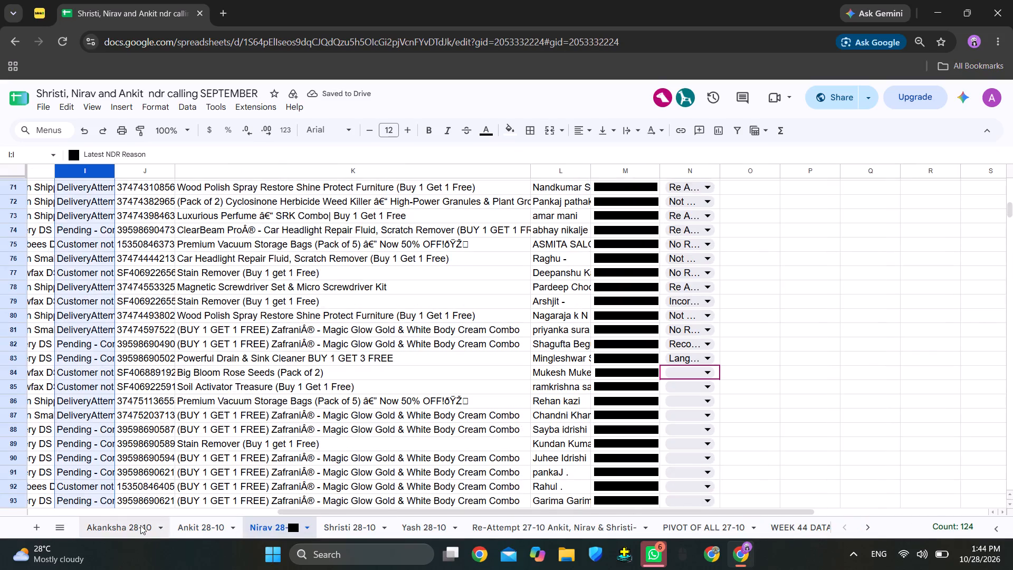
{"action": "left_click", "coordinate": [352, 529]}
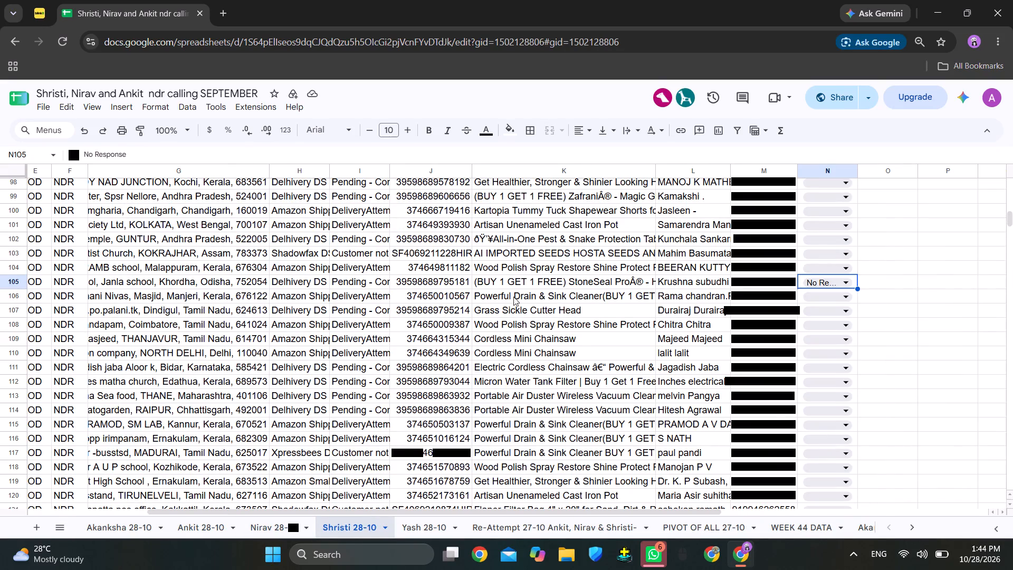
{"action": "left_click", "coordinate": [812, 297]}
{"action": "scroll", "coordinate": [823, 391], "scroll_direction": "down", "scroll_amount": 6}
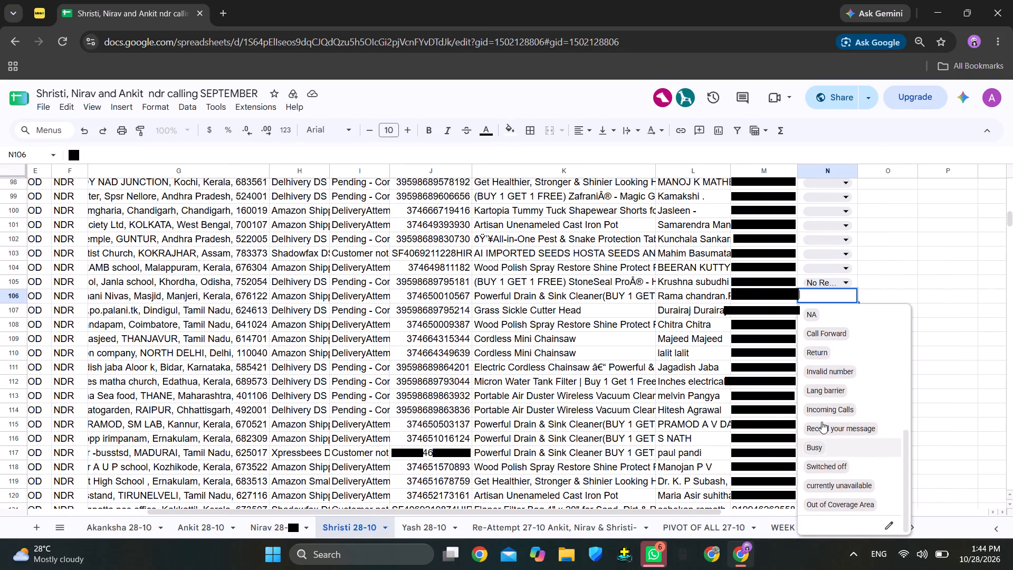
{"action": "left_click", "coordinate": [840, 391]}
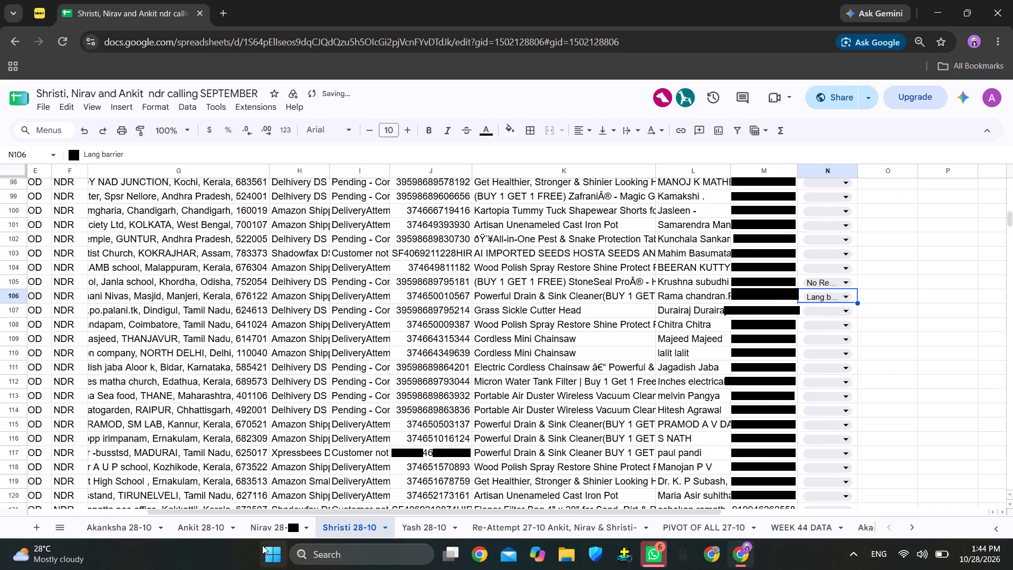
Select customer name cell L113 in the Ankit 28-10 sheet, and set the N107 Remarks in the Shristi 28-10 sheet to Not Connected.
{"action": "left_click", "coordinate": [211, 531]}
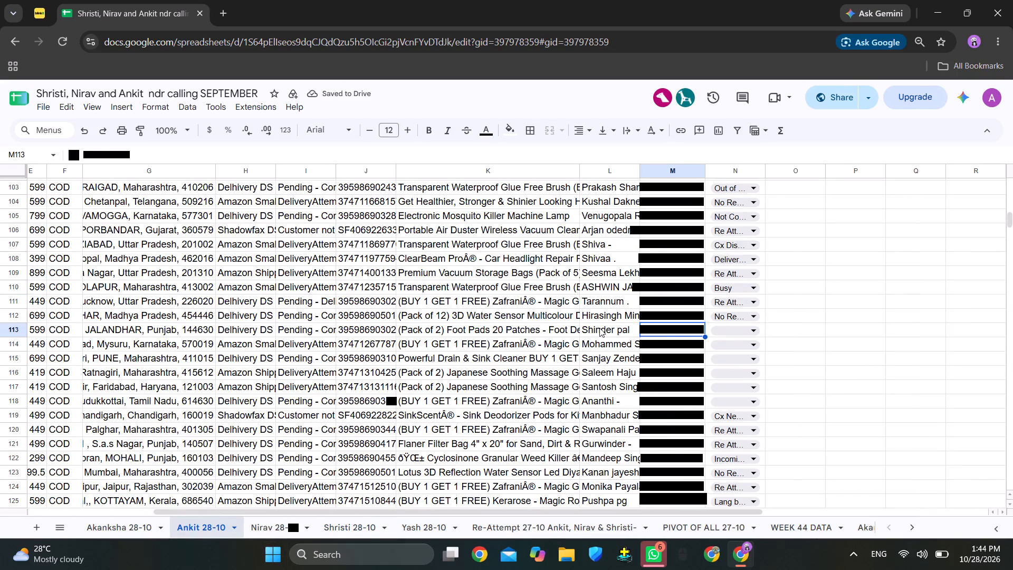
{"action": "left_click", "coordinate": [600, 328]}
{"action": "left_click", "coordinate": [337, 523]}
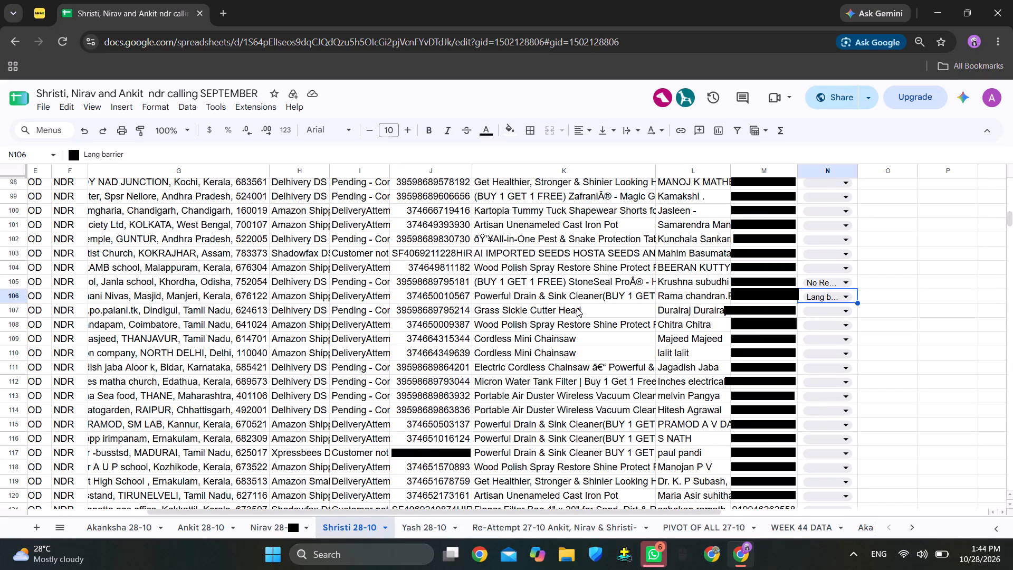
{"action": "left_click", "coordinate": [820, 310]}
{"action": "left_click", "coordinate": [835, 366]}
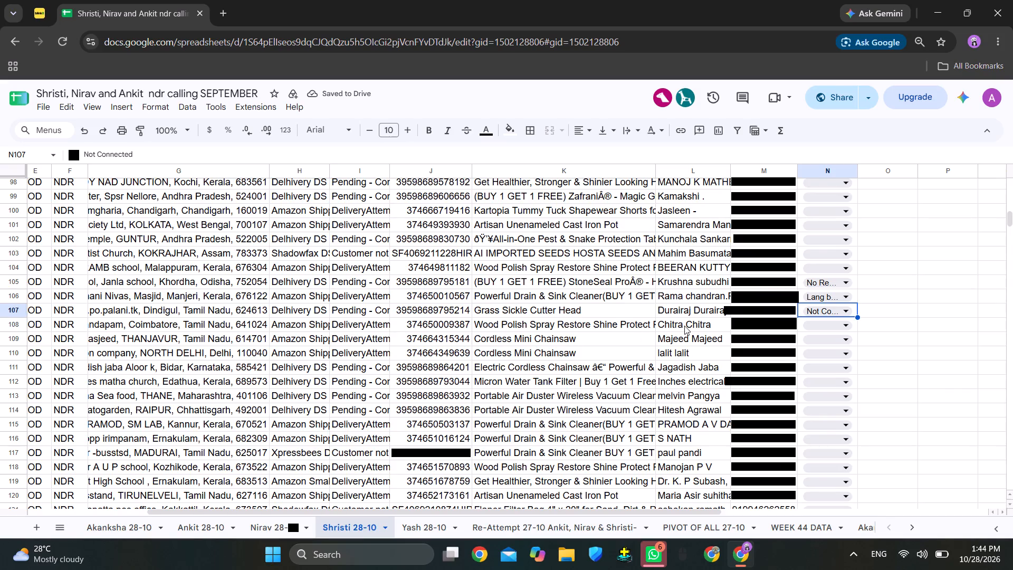
Set the Remarks dropdown in N108 of the Shristi 28-10 sheet to Re Attempt.
{"action": "left_click", "coordinate": [841, 329]}
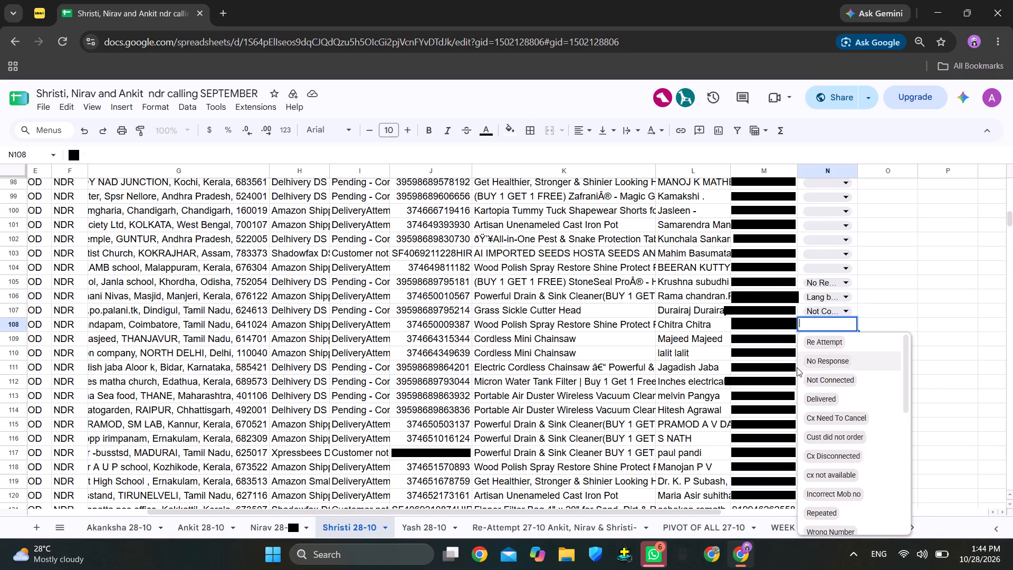
{"action": "left_click", "coordinate": [835, 344]}
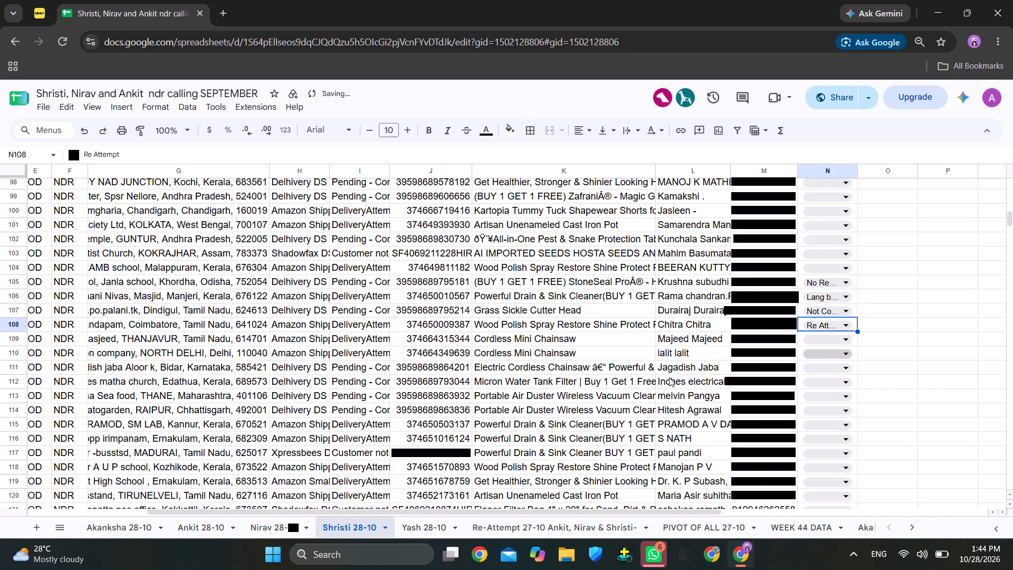
Set the Remarks dropdown in N113 of the Ankit 28-10 sheet to Re Attempt, and select the customer phone cell M114.
{"action": "left_click", "coordinate": [274, 533]}
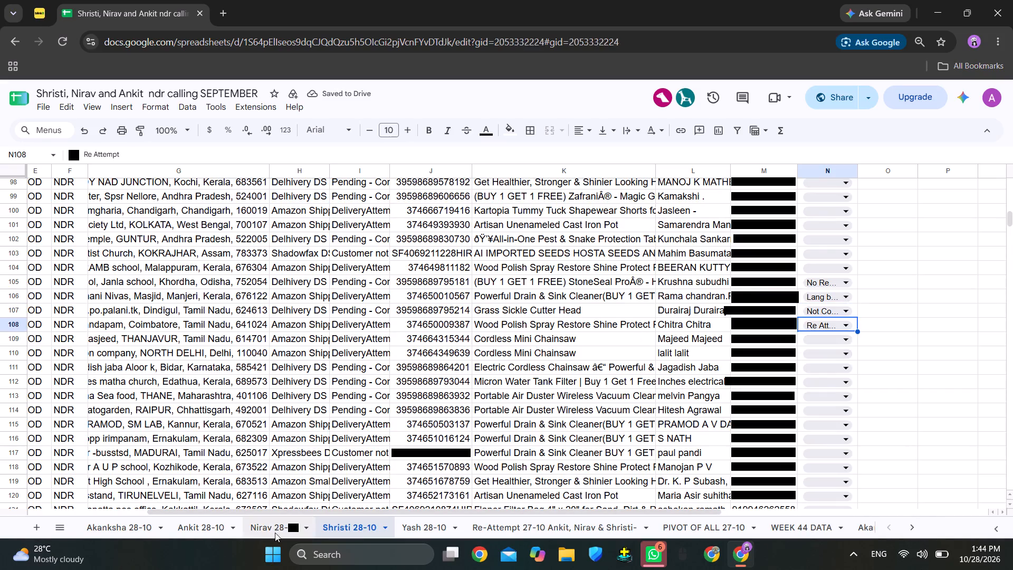
{"action": "left_click", "coordinate": [198, 530]}
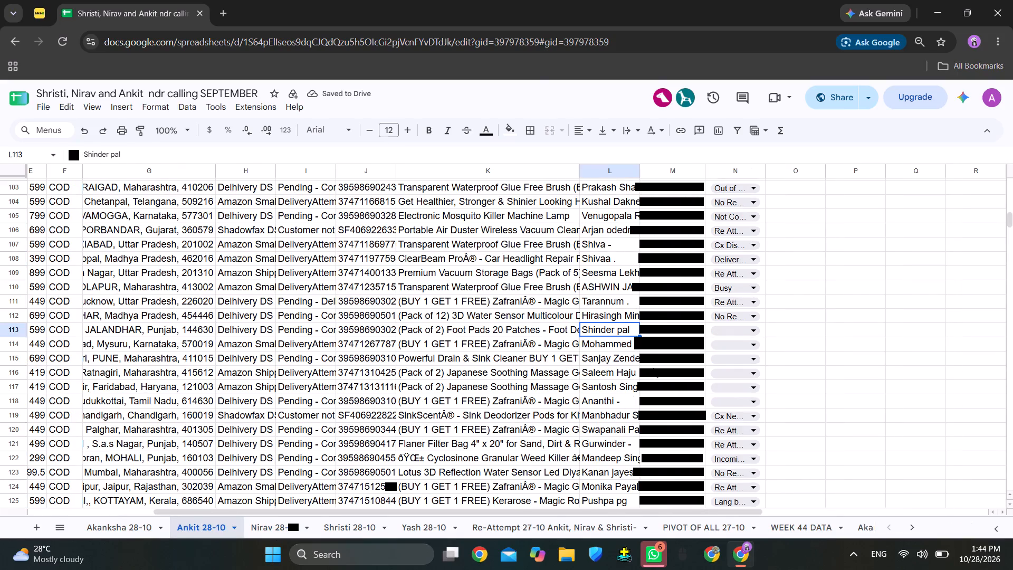
{"action": "left_click", "coordinate": [736, 332]}
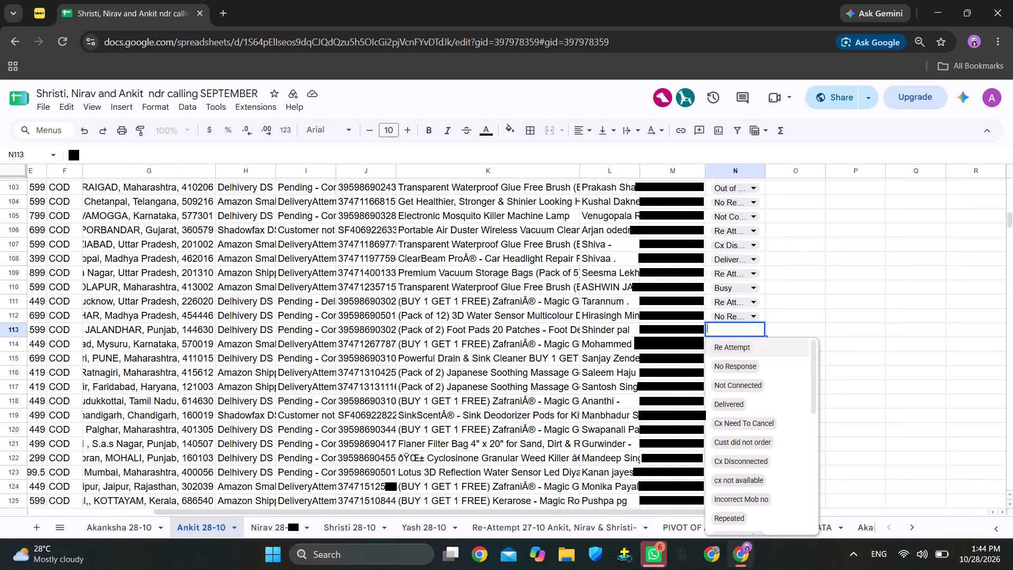
{"action": "left_click", "coordinate": [739, 346]}
{"action": "left_click", "coordinate": [687, 343]}
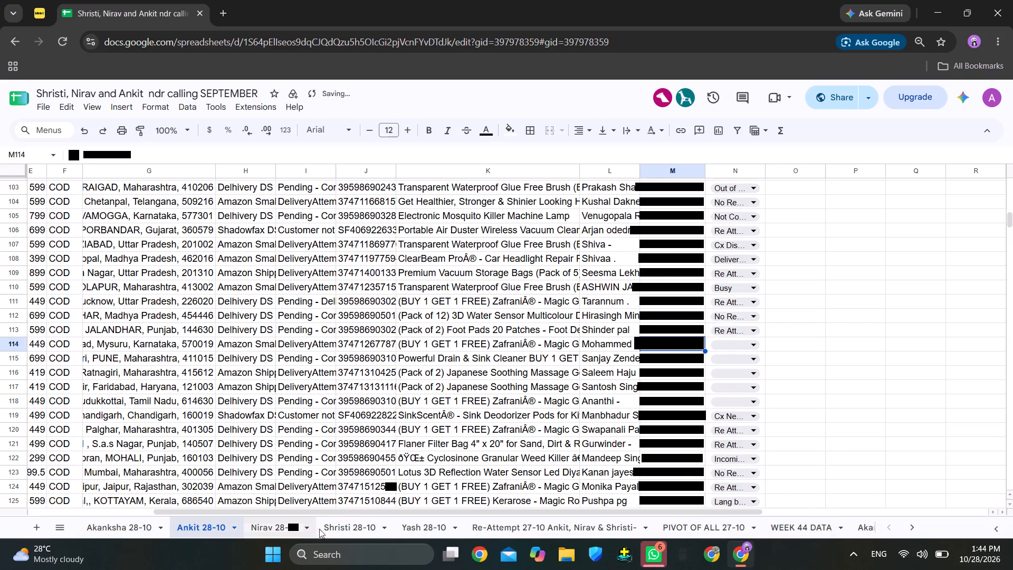
Set the Remarks dropdown in N109 of the Shristi 28-10 sheet to Out of Coverage Area.
{"action": "left_click", "coordinate": [349, 529]}
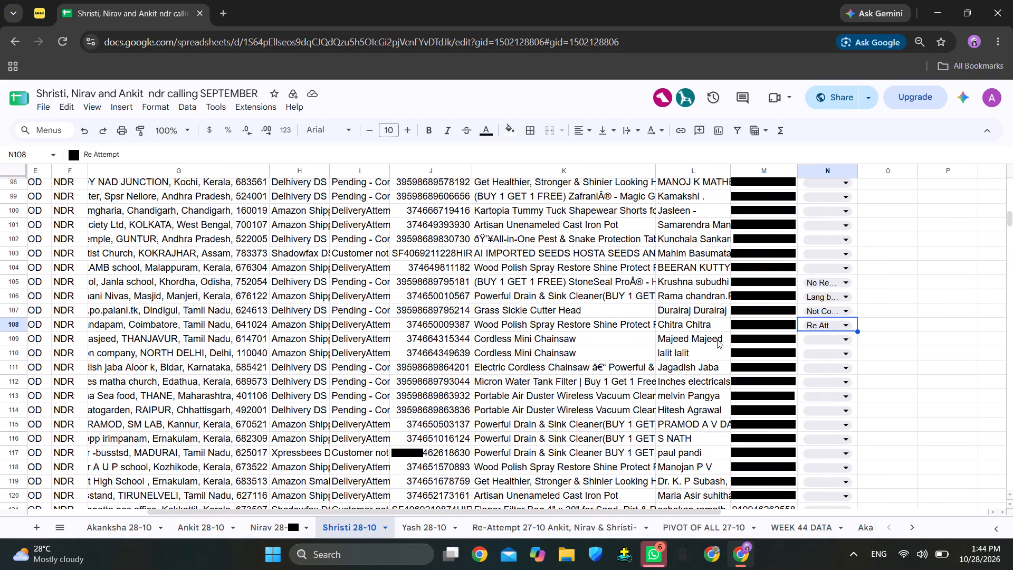
{"action": "left_click", "coordinate": [824, 343]}
{"action": "scroll", "coordinate": [843, 411], "scroll_direction": "down", "scroll_amount": 9}
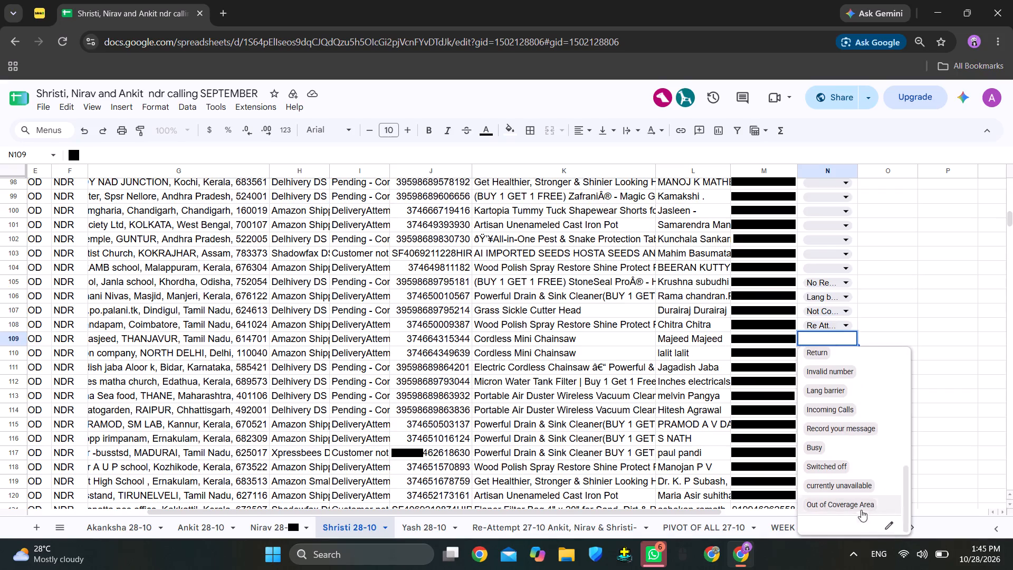
{"action": "left_click", "coordinate": [859, 505]}
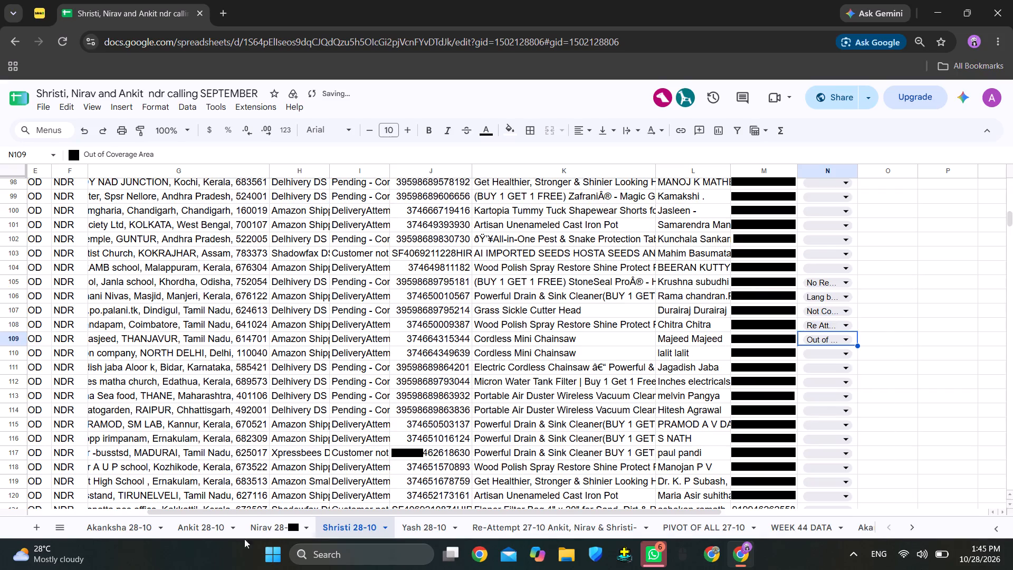
Select customer name cell L114 in the Ankit 28-10 sheet, and set the N110 Remarks in the Shristi 28-10 sheet to Cx Disconnected.
{"action": "left_click", "coordinate": [195, 530]}
{"action": "left_click", "coordinate": [611, 344]}
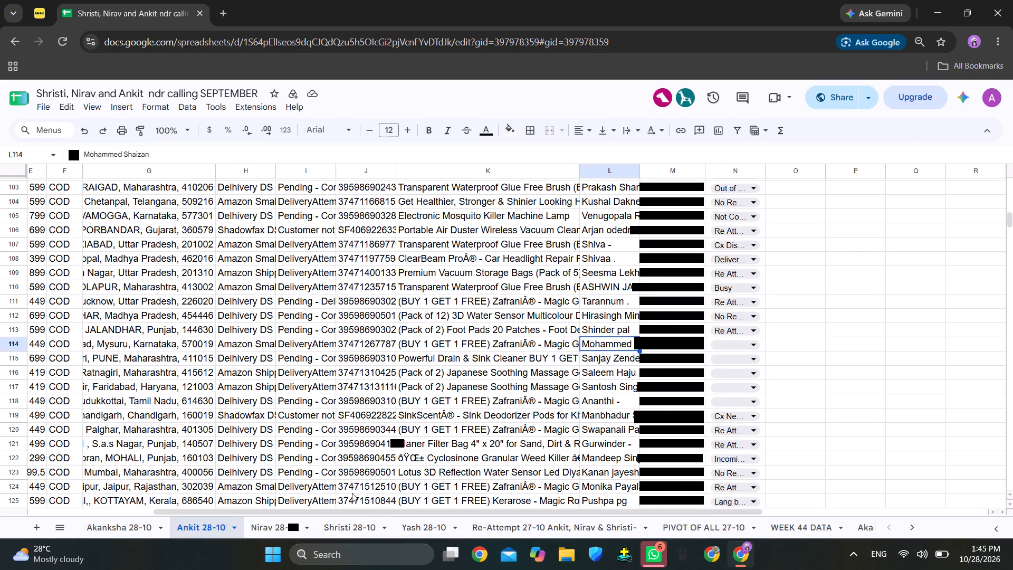
{"action": "left_click", "coordinate": [358, 528]}
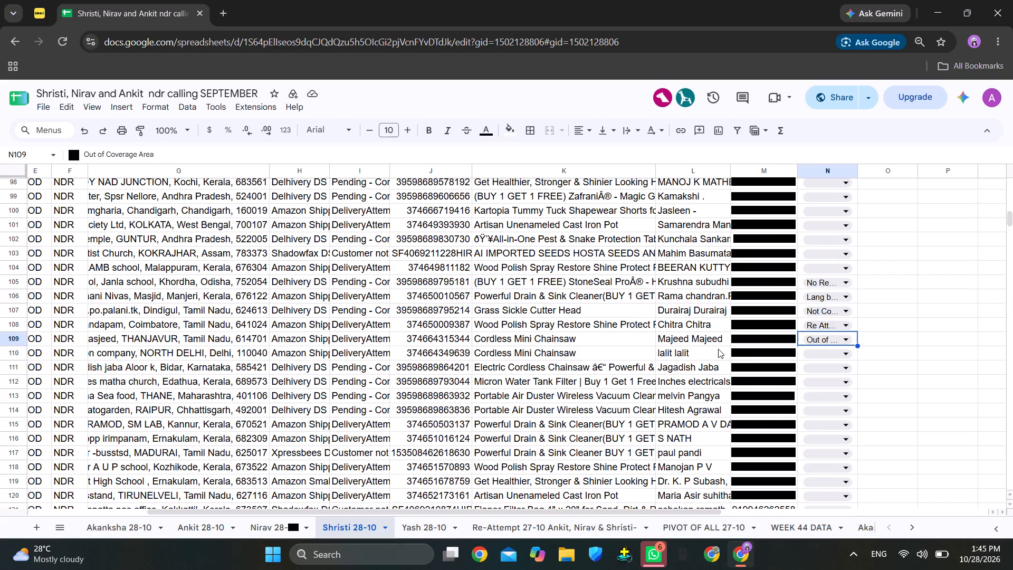
{"action": "left_click", "coordinate": [819, 355]}
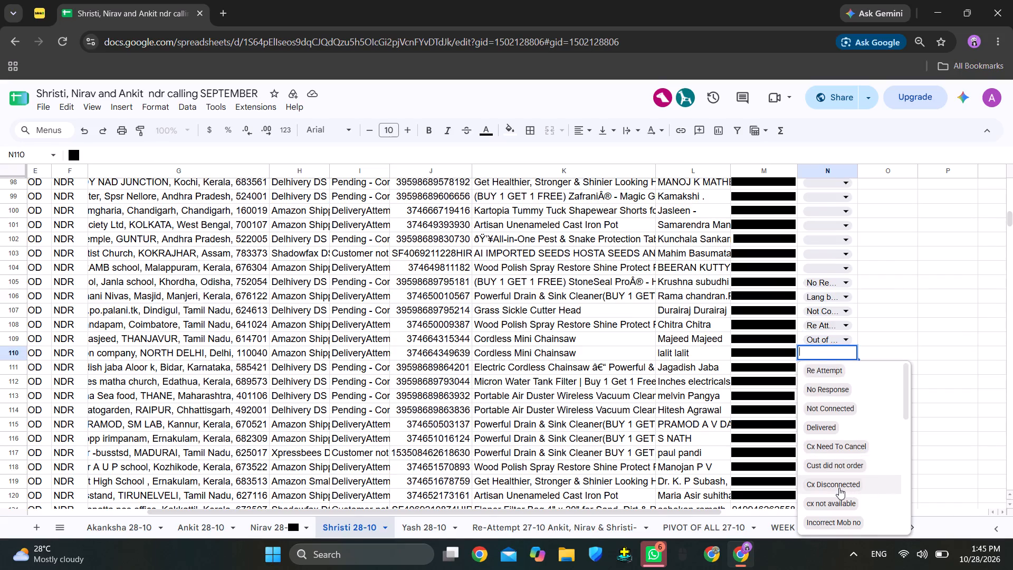
{"action": "left_click", "coordinate": [842, 486]}
Set the Remarks dropdown in N114 of the Ankit 28-10 sheet to Not Connected, and select the customer phone cell M115.
{"action": "left_click", "coordinate": [266, 529]}
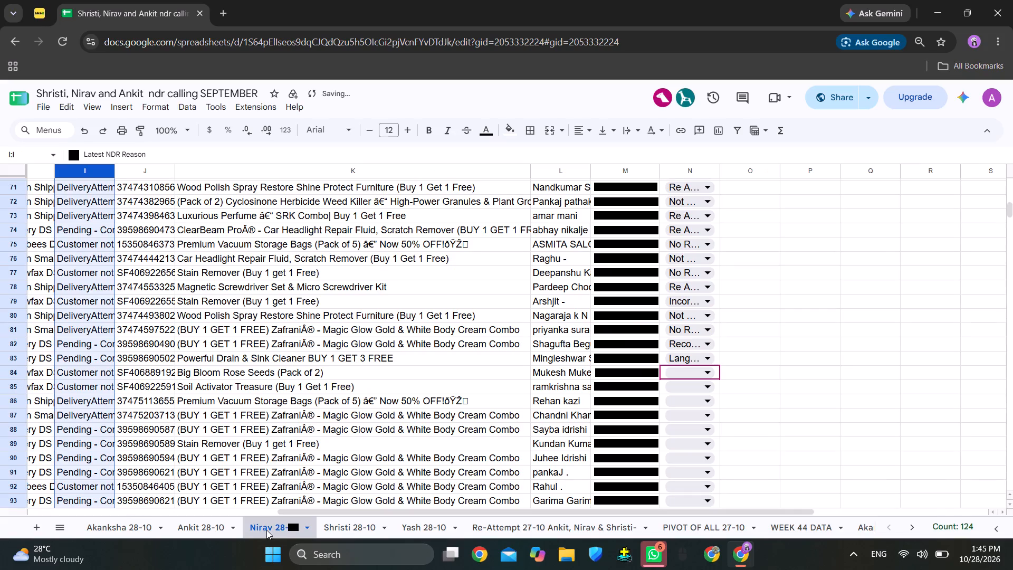
{"action": "left_click", "coordinate": [196, 524]}
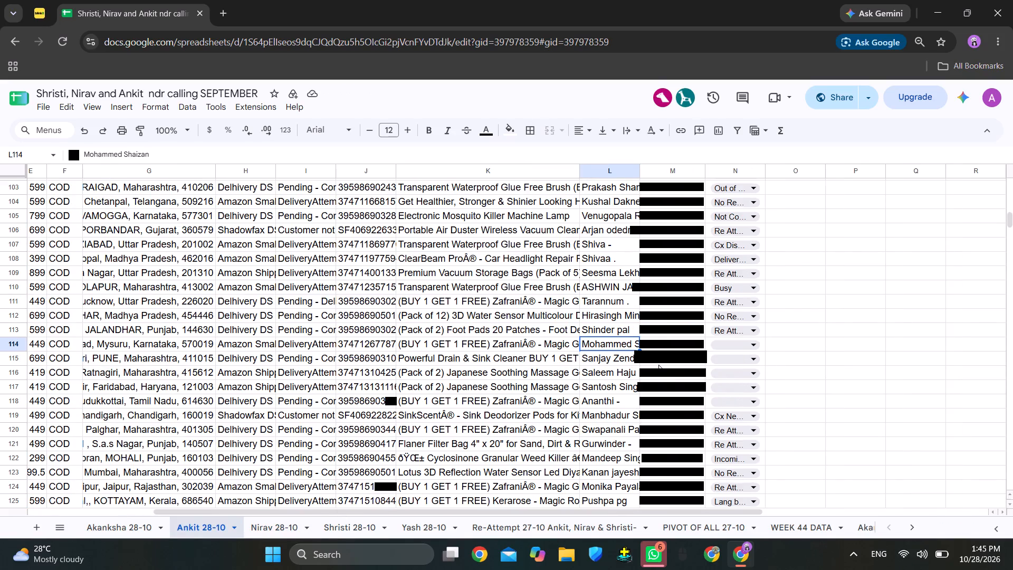
{"action": "left_click", "coordinate": [733, 344]}
{"action": "left_click", "coordinate": [737, 398]}
{"action": "left_click", "coordinate": [685, 358]}
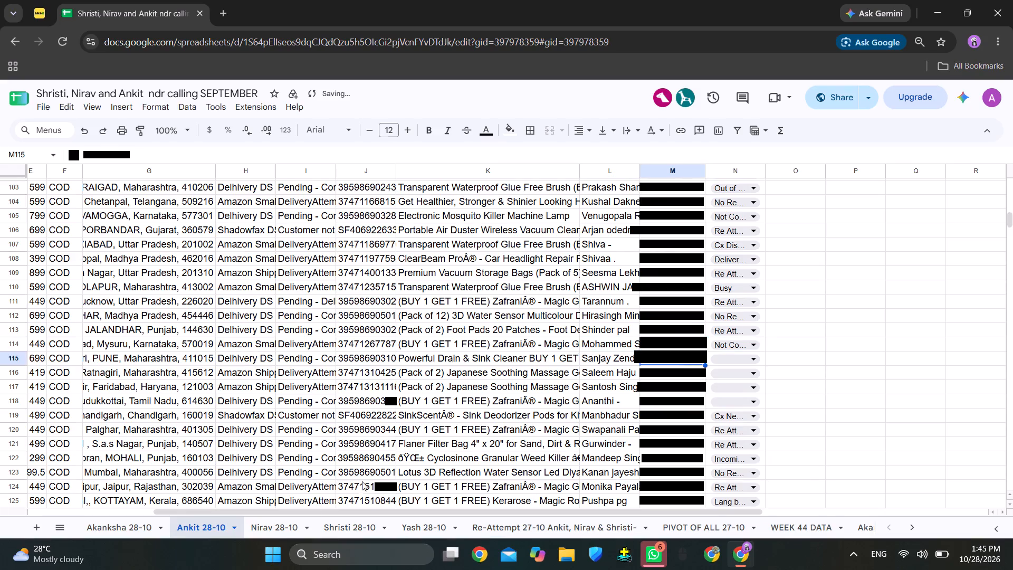
Set the Remarks dropdown in N111 of the Shristi 28-10 sheet to No Response.
{"action": "left_click", "coordinate": [339, 530]}
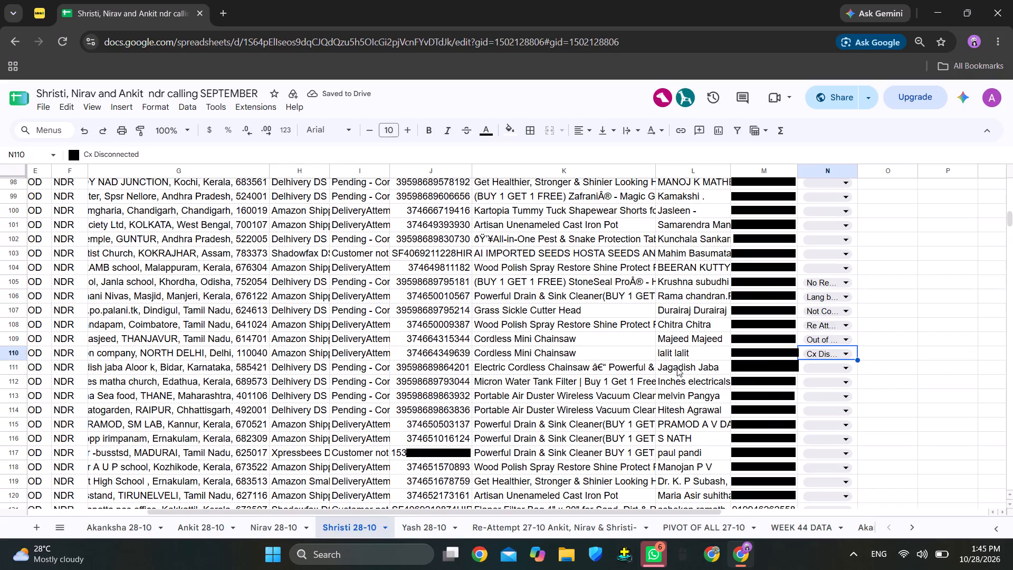
{"action": "left_click", "coordinate": [815, 370]}
{"action": "left_click", "coordinate": [834, 403]}
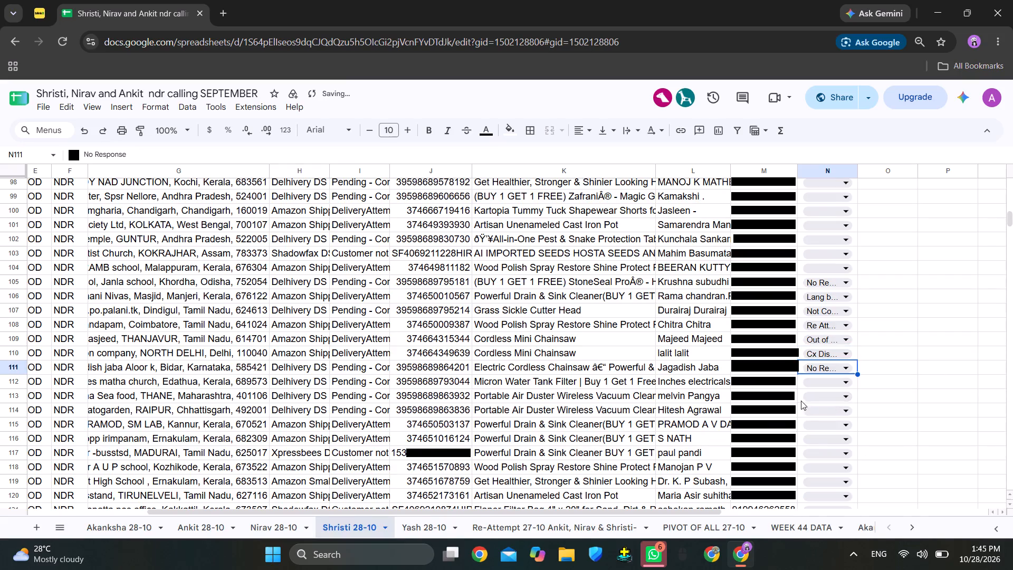
Select customer name cell L115 in the Ankit 28-10 sheet, and set the N112 Remarks in the Shristi 28-10 sheet to currently unavailable.
{"action": "left_click", "coordinate": [197, 528]}
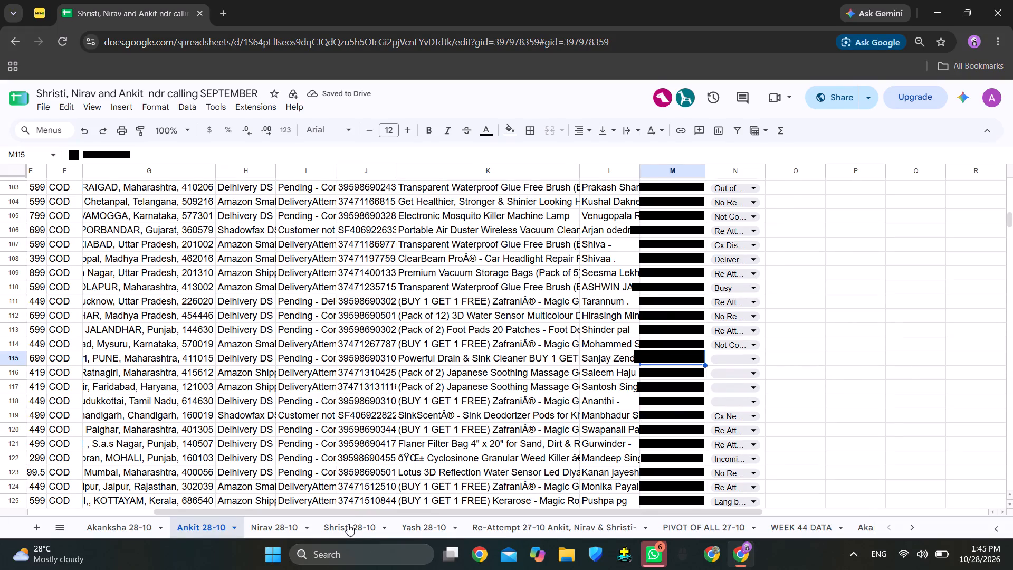
{"action": "left_click", "coordinate": [348, 524]}
{"action": "left_click", "coordinate": [204, 517]}
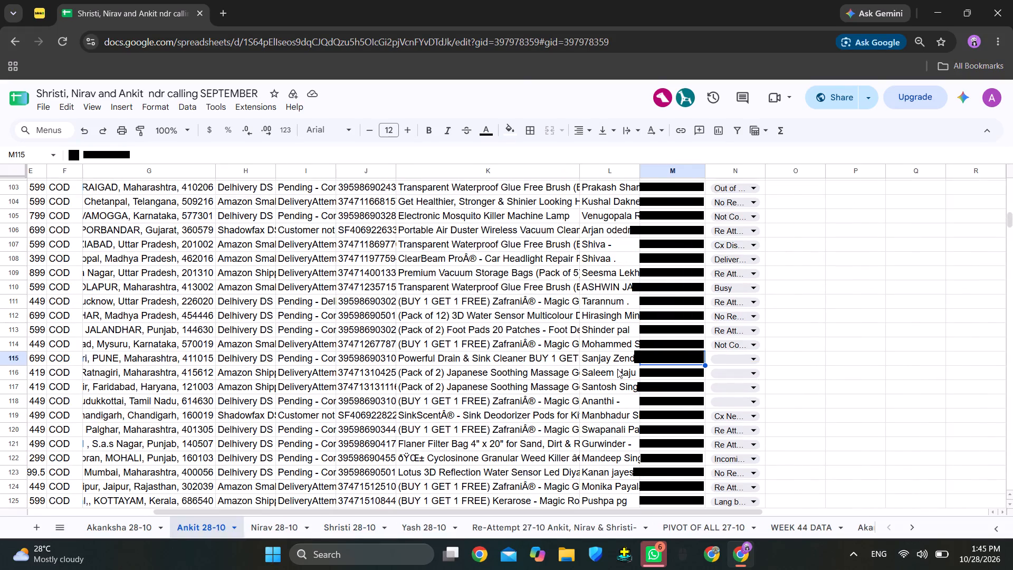
{"action": "left_click", "coordinate": [617, 359]}
{"action": "left_click", "coordinate": [333, 522]}
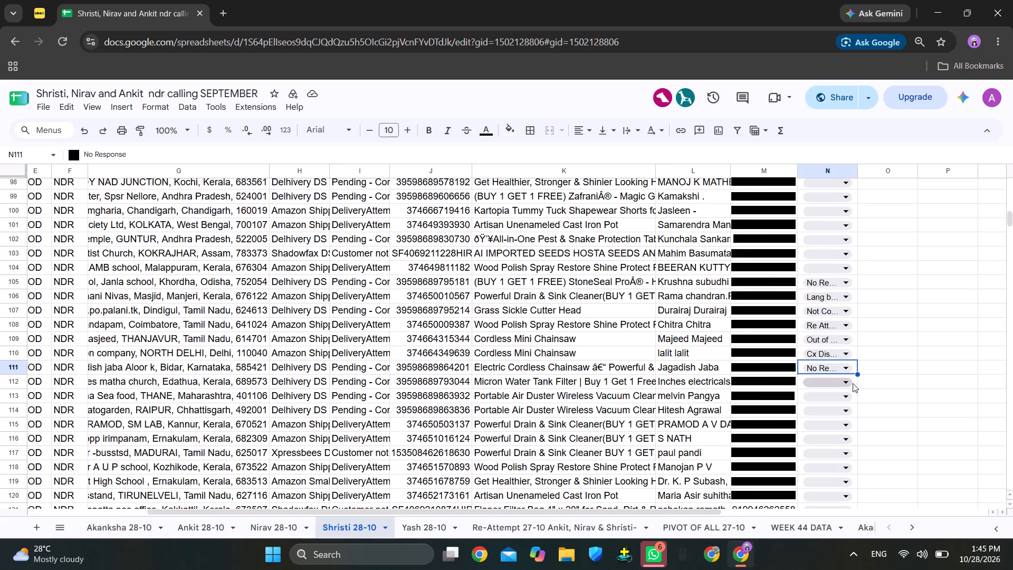
{"action": "scroll", "coordinate": [807, 368], "scroll_direction": "down", "scroll_amount": 2}
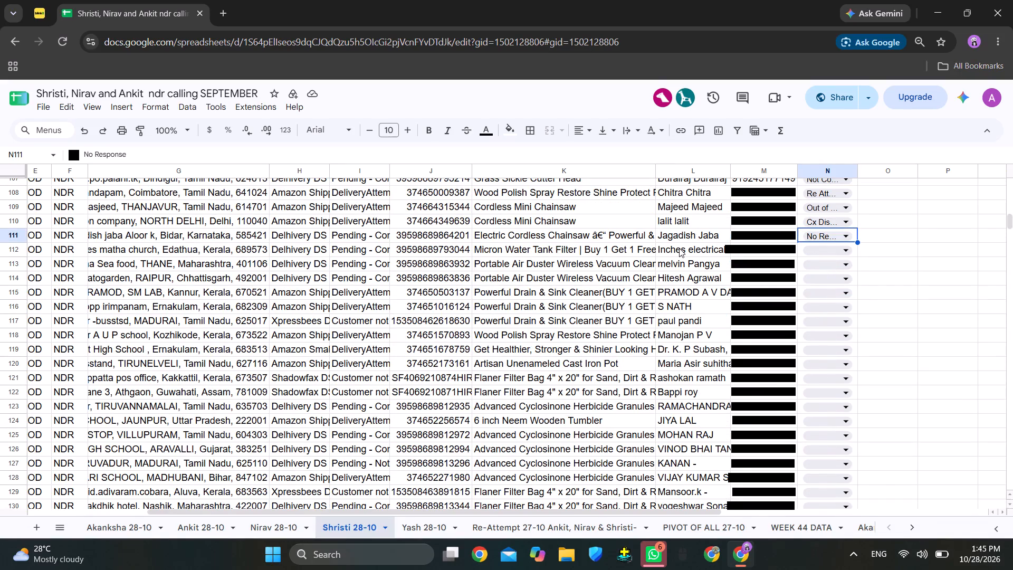
{"action": "left_click", "coordinate": [843, 251]}
{"action": "scroll", "coordinate": [847, 455], "scroll_direction": "down", "scroll_amount": 3}
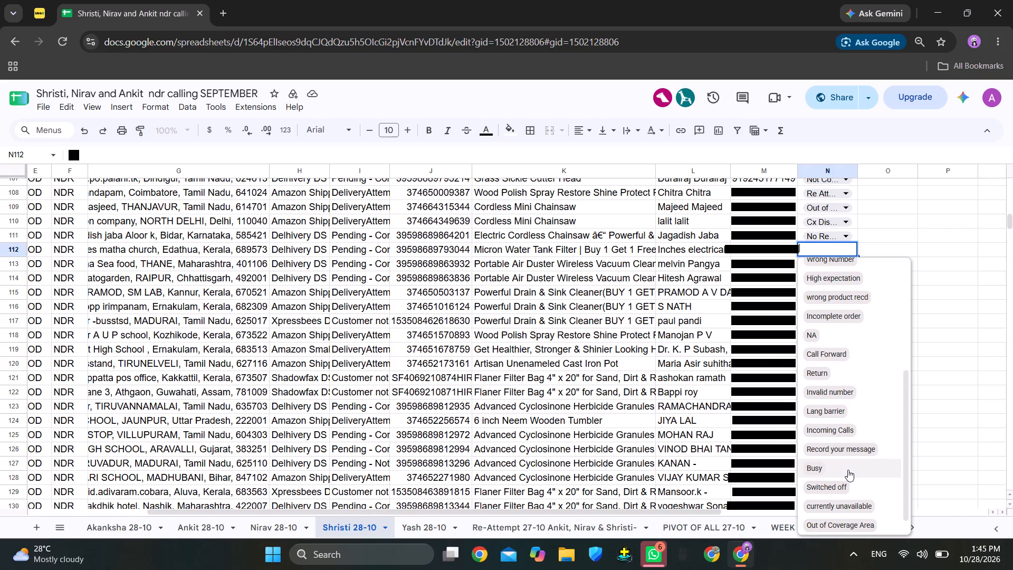
{"action": "scroll", "coordinate": [865, 401], "scroll_direction": "down", "scroll_amount": 3}
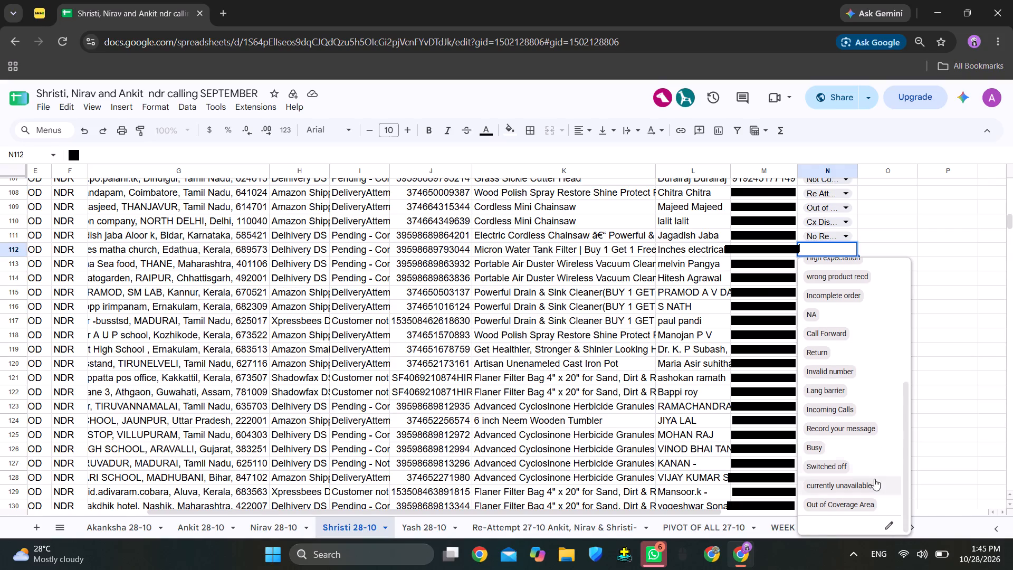
{"action": "left_click", "coordinate": [858, 487]}
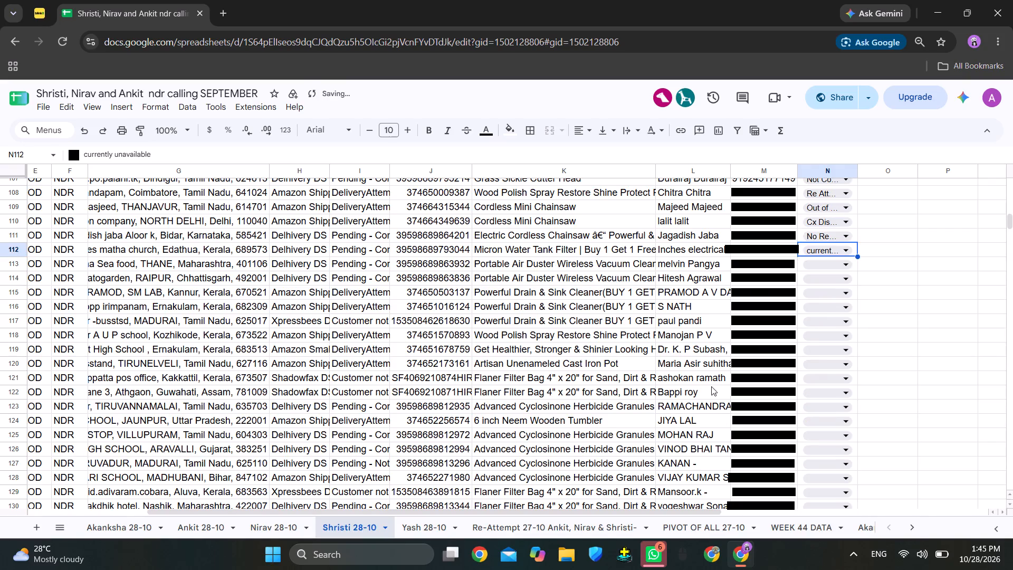
Set the Remarks dropdown in N115 of the Ankit 28-10 sheet to Record your message.
{"action": "left_click", "coordinate": [213, 529]}
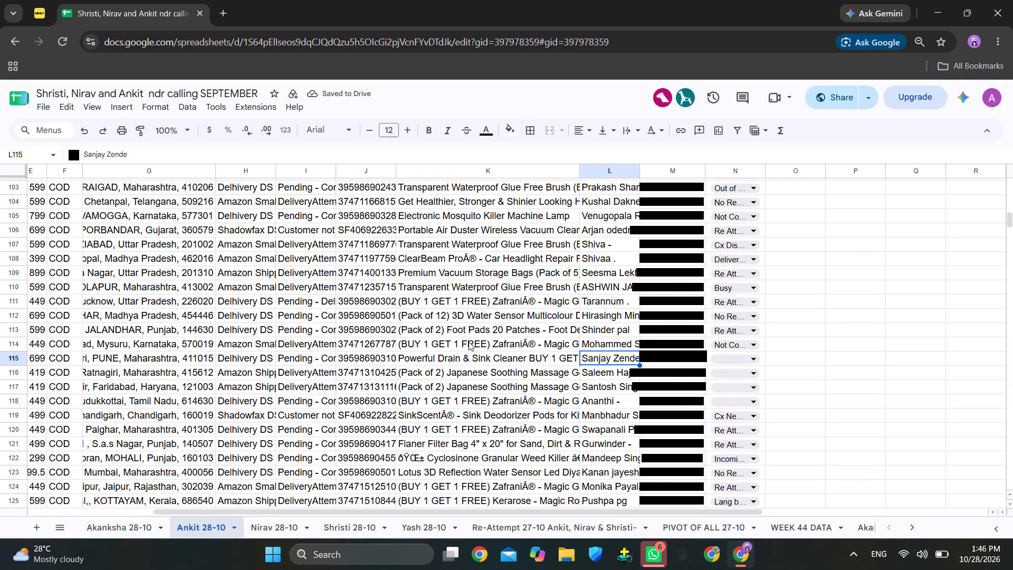
{"action": "left_click", "coordinate": [731, 358]}
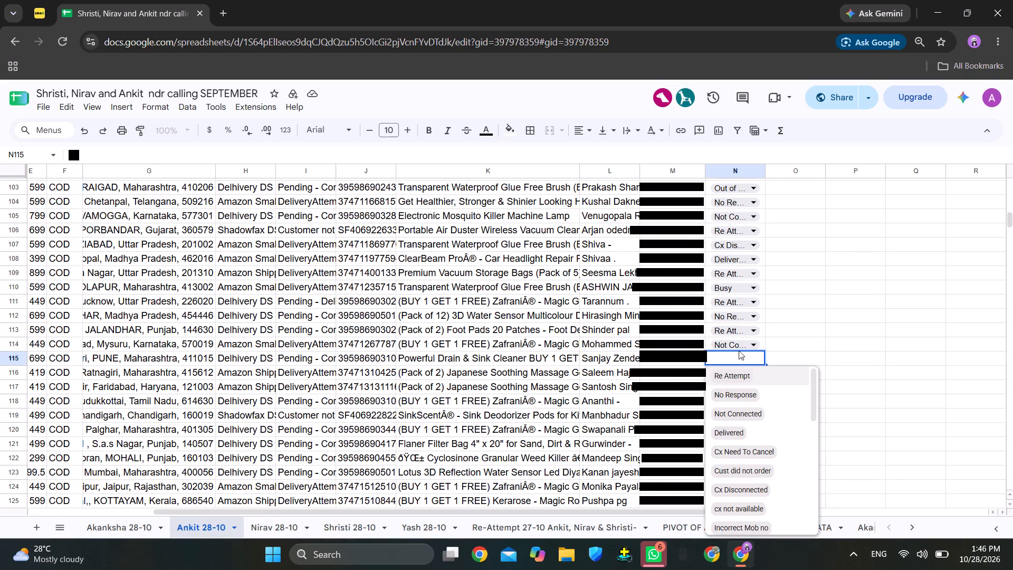
{"action": "scroll", "coordinate": [772, 419], "scroll_direction": "down", "scroll_amount": 5}
{"action": "left_click", "coordinate": [773, 432]}
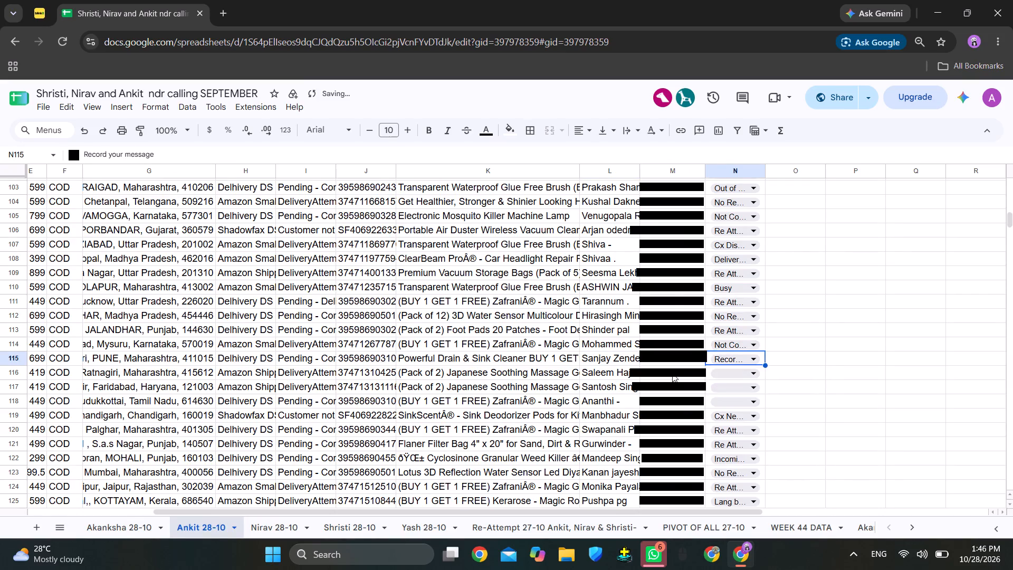
Select phone cell M116 in the Ankit 28-10 sheet, and set the Shristi 28-10 Remarks in N113 to Re Attempt and N114 to Busy.
{"action": "left_click", "coordinate": [672, 373]}
{"action": "left_click", "coordinate": [366, 531]}
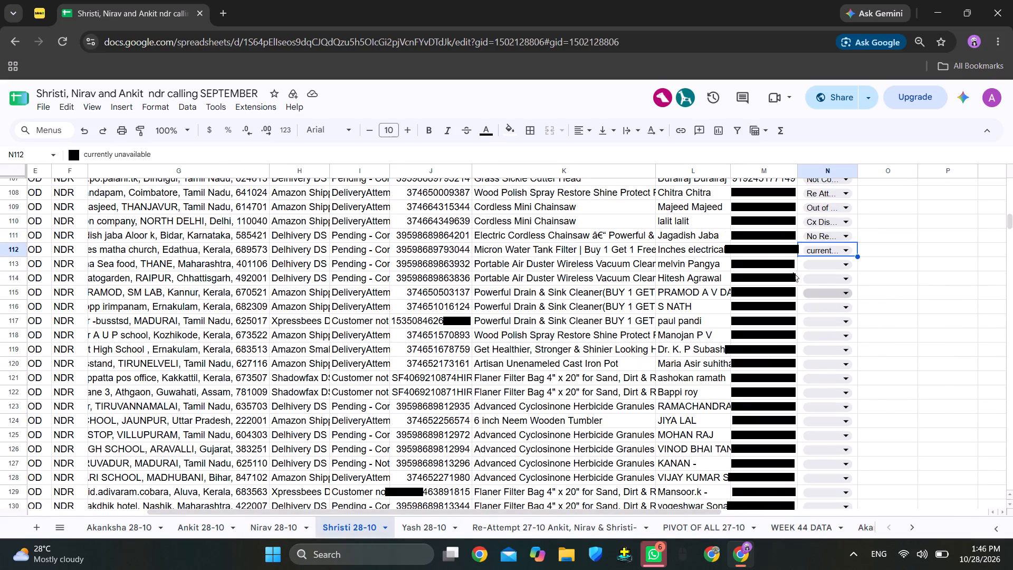
{"action": "left_click", "coordinate": [838, 267]}
{"action": "left_click", "coordinate": [833, 282]}
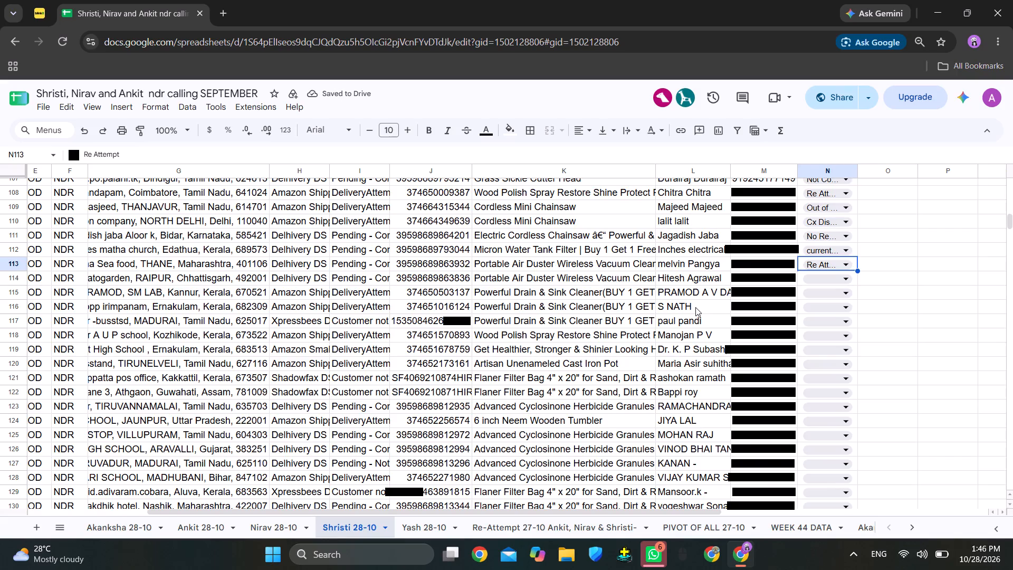
{"action": "left_click", "coordinate": [830, 279]}
{"action": "scroll", "coordinate": [871, 406], "scroll_direction": "down", "scroll_amount": 6}
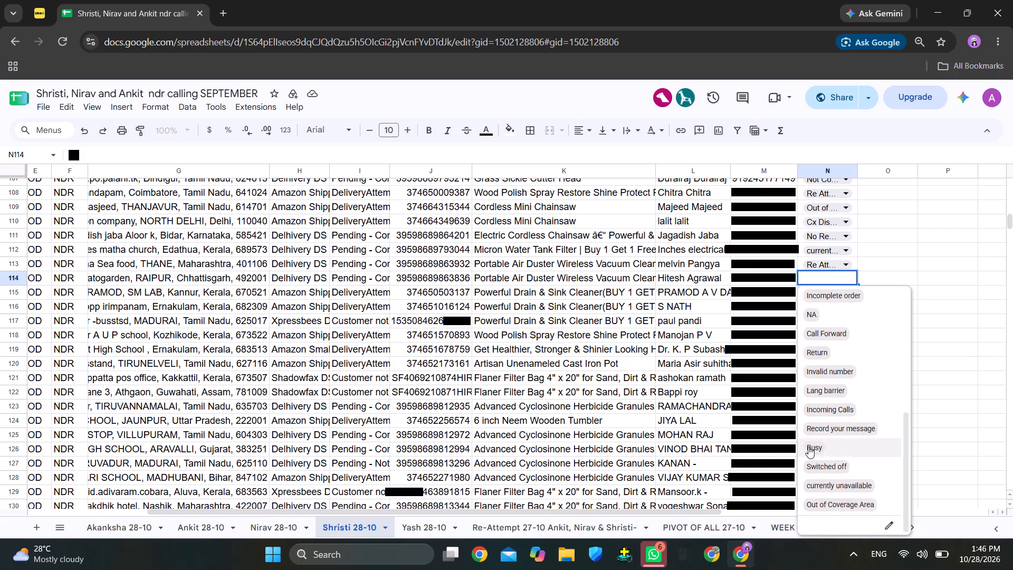
{"action": "left_click", "coordinate": [808, 450]}
Select customer name cell L116 in Ankit 28-10, and set the Shristi 28-10 Remarks in N115 to No Response and N116 to Cx Disconnected.
{"action": "left_click", "coordinate": [196, 526]}
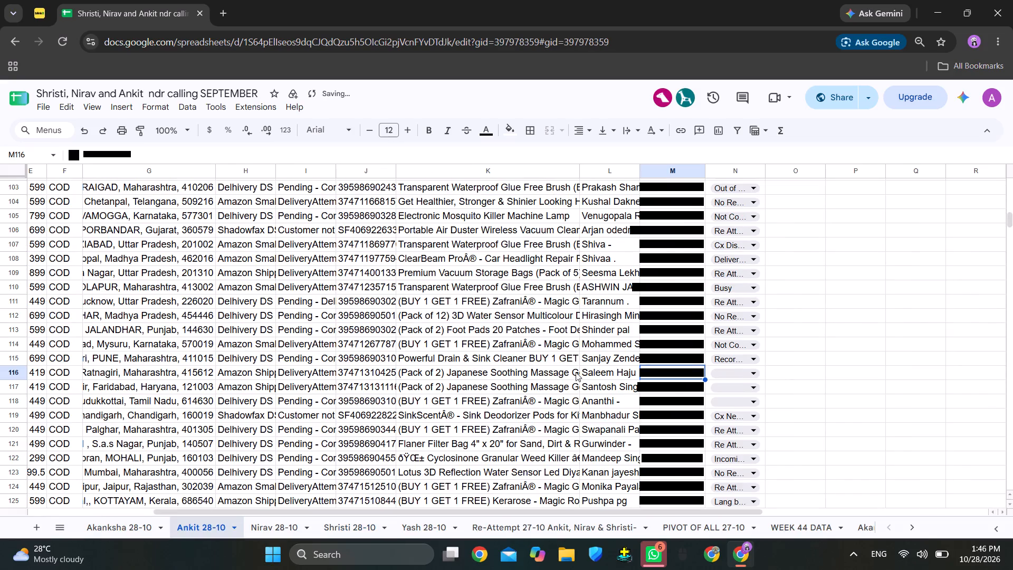
{"action": "left_click", "coordinate": [594, 374]}
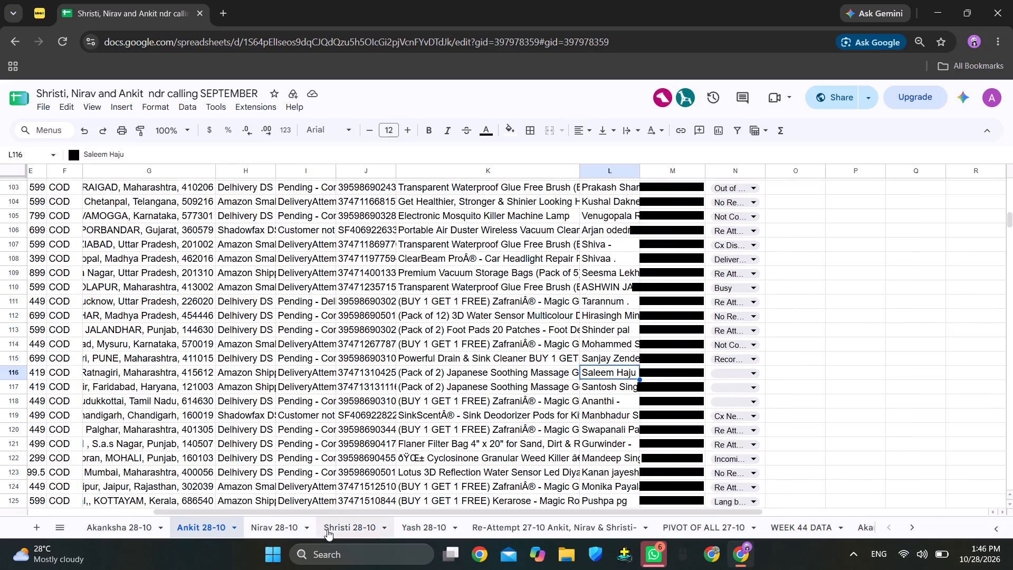
{"action": "left_click", "coordinate": [346, 532]}
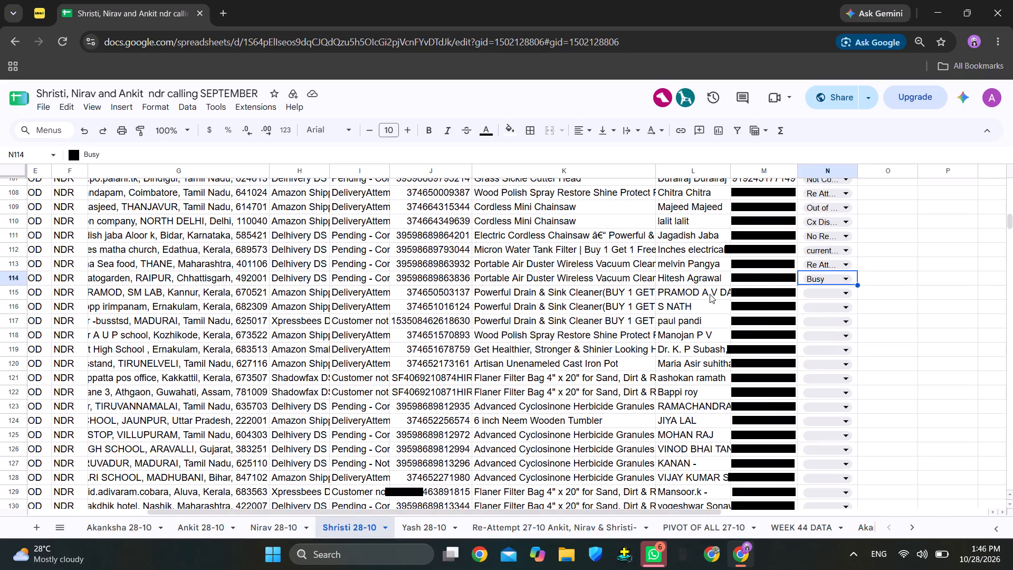
{"action": "left_click", "coordinate": [820, 293]}
{"action": "left_click", "coordinate": [830, 325]}
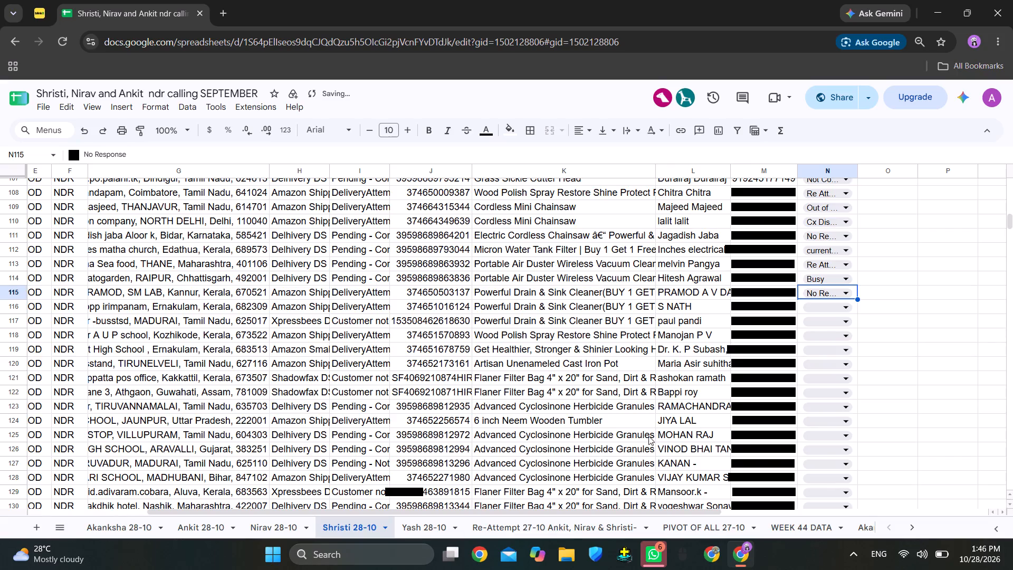
{"action": "left_click", "coordinate": [839, 310]}
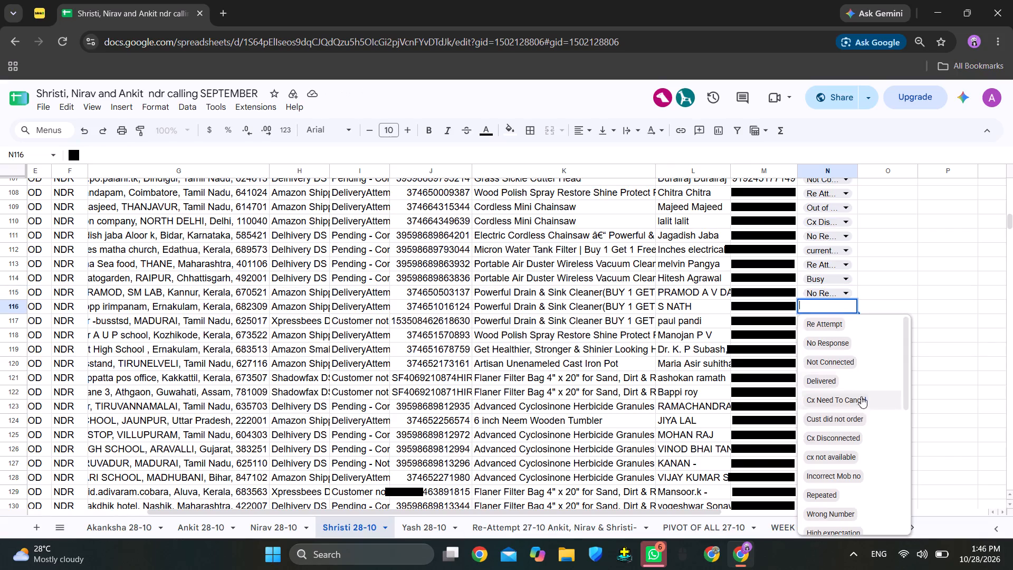
{"action": "left_click", "coordinate": [843, 436]}
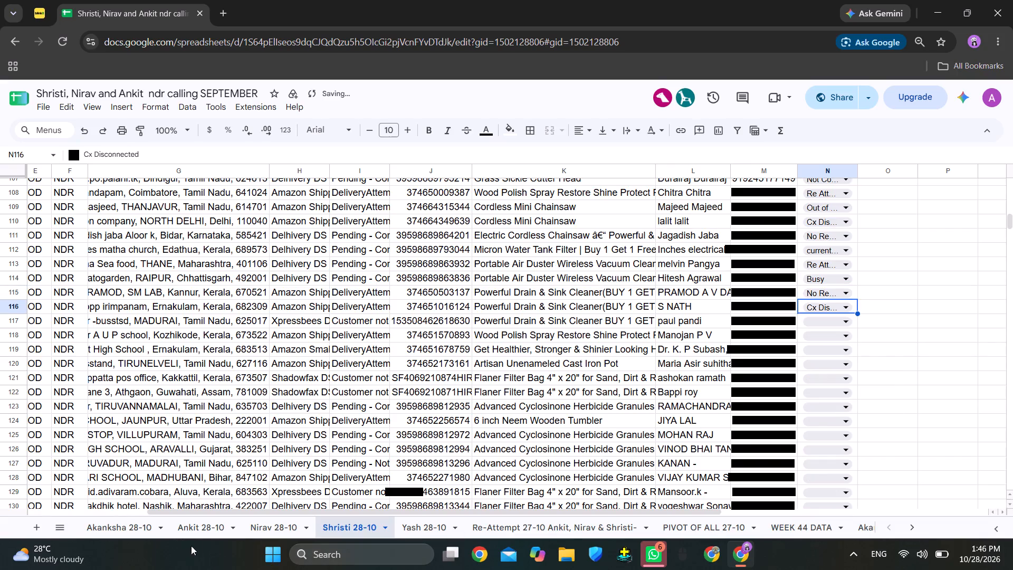
Set the Remarks dropdown in N116 of the Ankit 28-10 sheet to Cx Disconnected, and select the customer phone cell M117.
{"action": "left_click", "coordinate": [212, 529]}
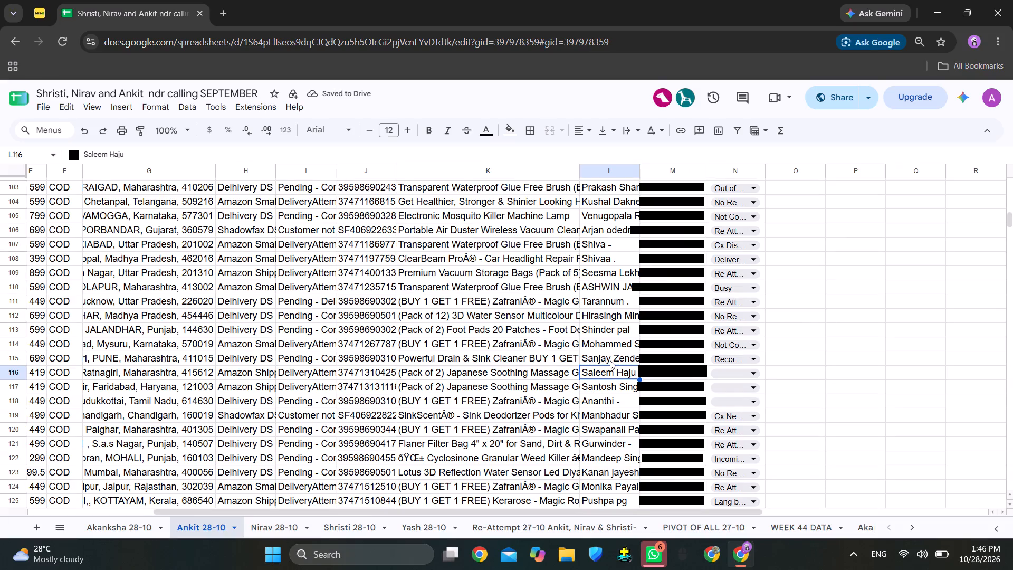
{"action": "left_click", "coordinate": [744, 373]}
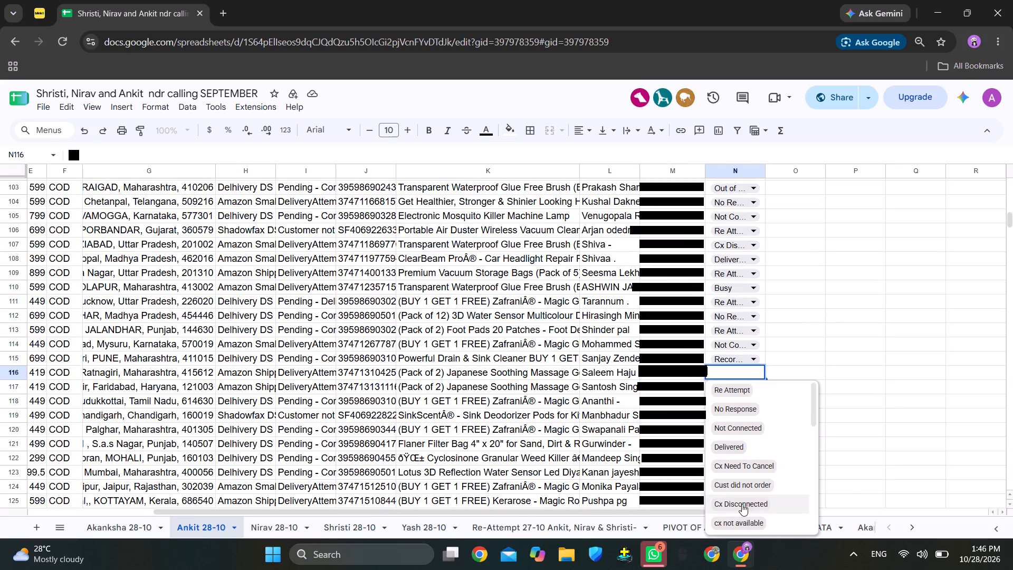
{"action": "left_click", "coordinate": [742, 504]}
{"action": "left_click", "coordinate": [672, 387]}
{"action": "scroll", "coordinate": [780, 351], "scroll_direction": "down", "scroll_amount": 1}
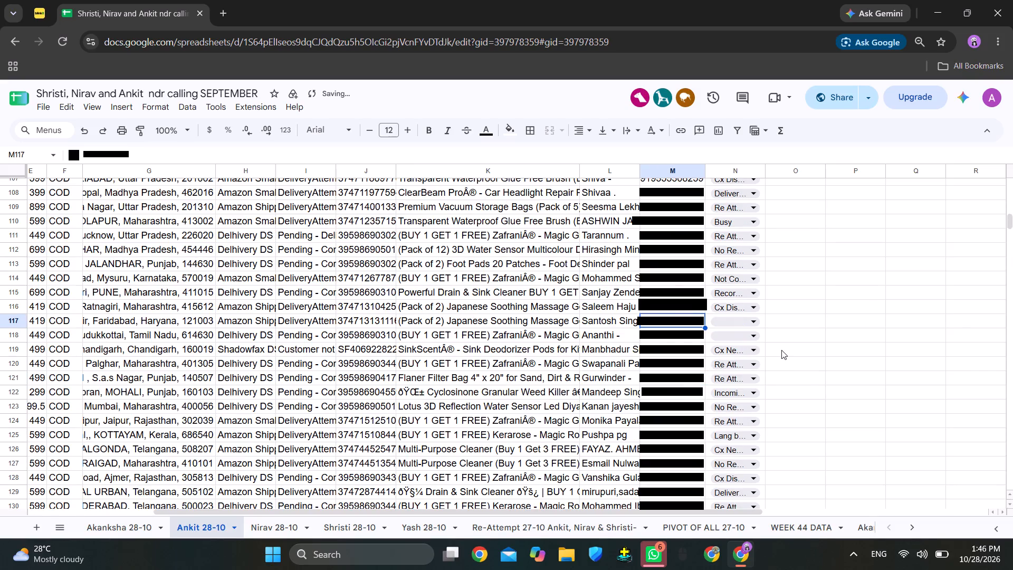
Check the Remarks progress in the Akanksha, Yash and Nirav 28-10 sheets, and select customer name cell L117 in Ankit 28-10.
{"action": "left_click", "coordinate": [135, 537]}
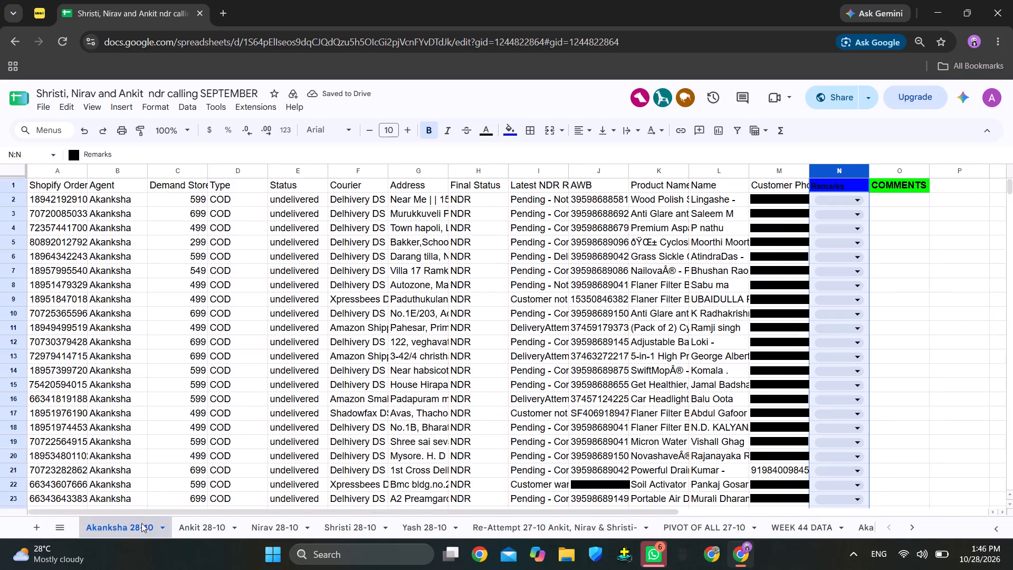
{"action": "left_click", "coordinate": [434, 532]}
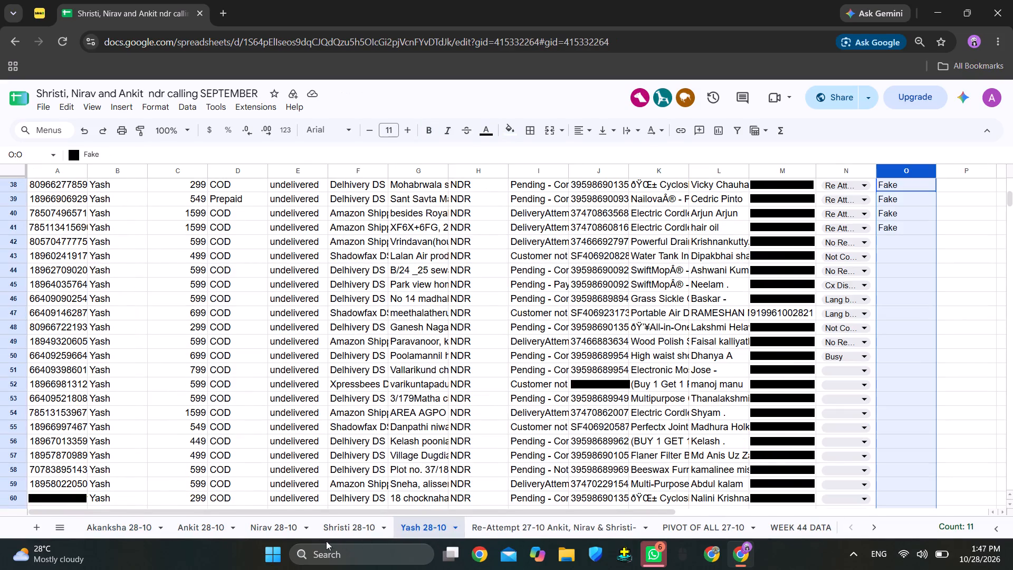
{"action": "left_click", "coordinate": [270, 530]}
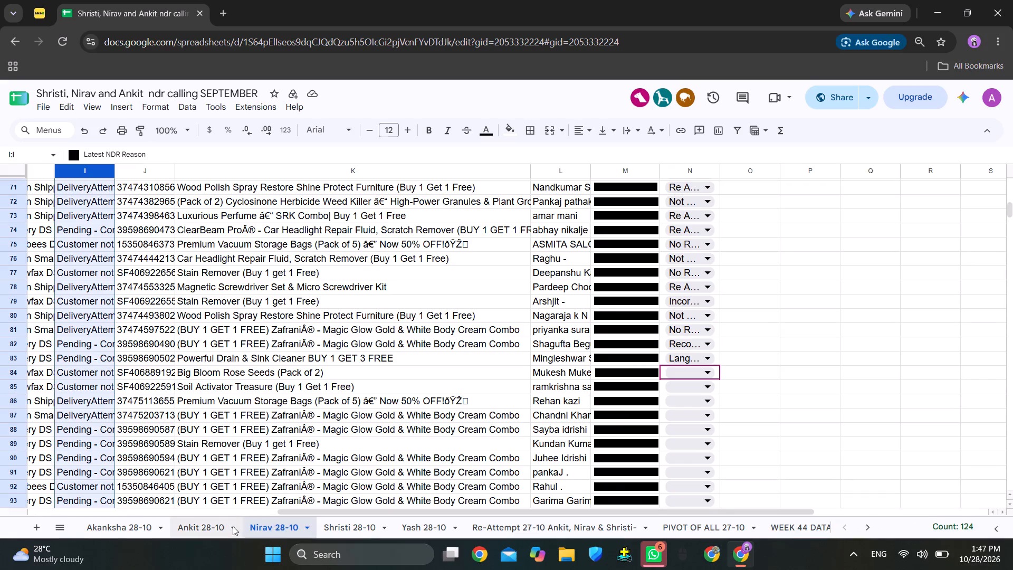
{"action": "left_click", "coordinate": [226, 525]}
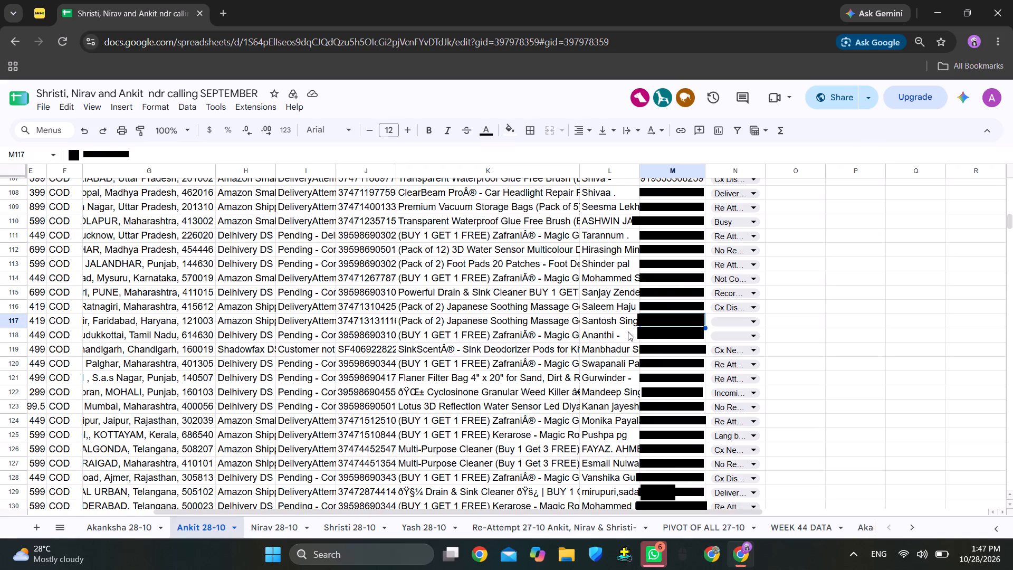
{"action": "left_click", "coordinate": [610, 325]}
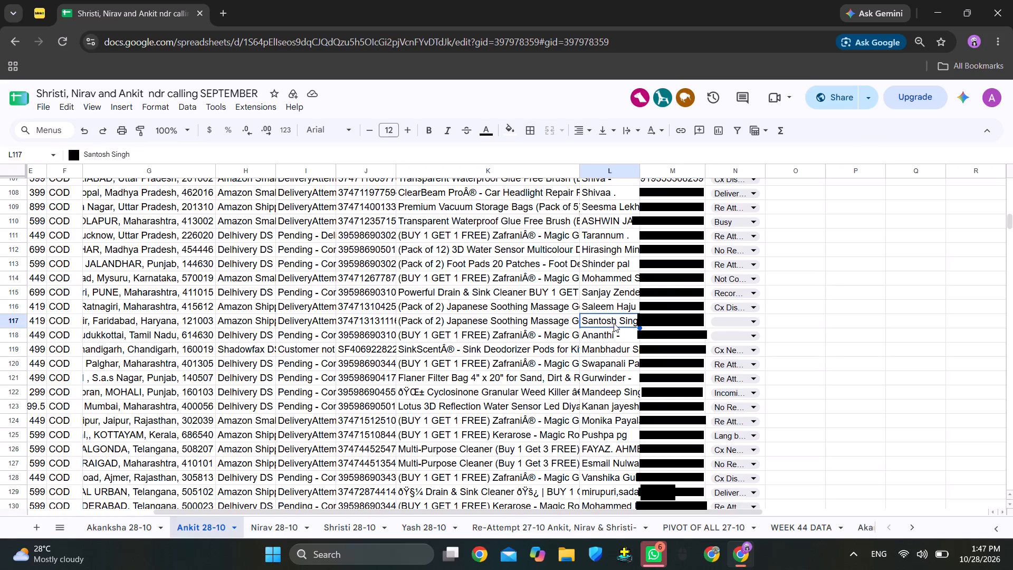
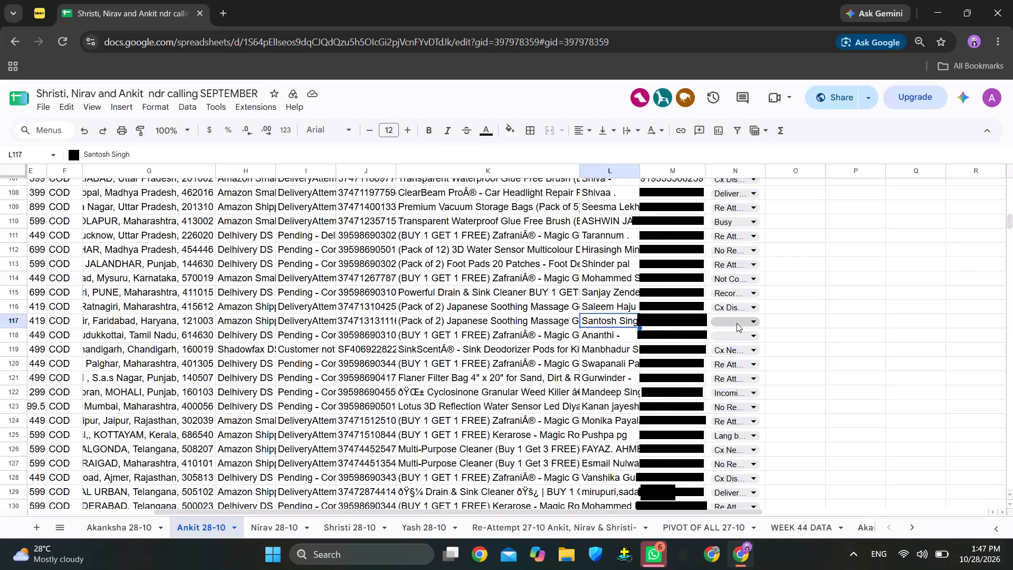
Set the Remarks dropdown in N117 of the Ankit 28-10 sheet to Switched off, and select the customer phone cell M118.
{"action": "left_click", "coordinate": [737, 323]}
{"action": "scroll", "coordinate": [756, 374], "scroll_direction": "down", "scroll_amount": 7}
{"action": "scroll", "coordinate": [818, 481], "scroll_direction": "down", "scroll_amount": 1}
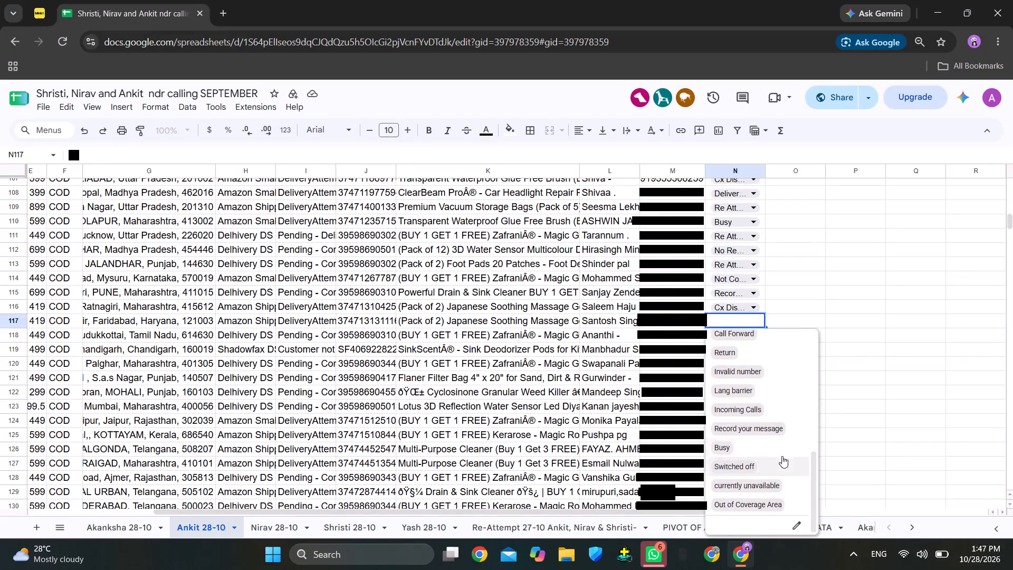
{"action": "scroll", "coordinate": [782, 456], "scroll_direction": "down", "scroll_amount": 2}
{"action": "left_click", "coordinate": [740, 469]}
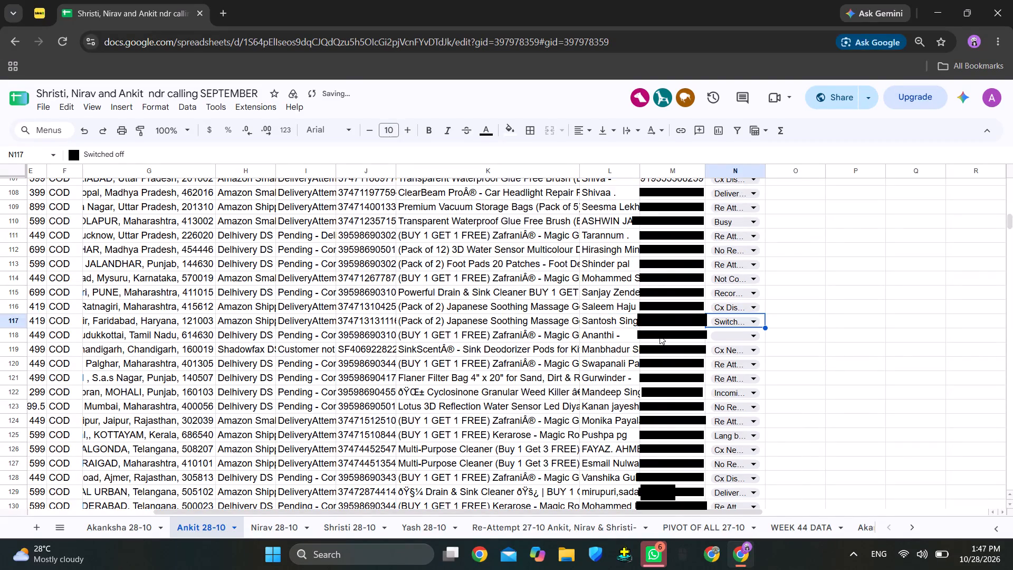
{"action": "left_click", "coordinate": [660, 335]}
Set the Shristi 28-10 Remarks in N117 to Not Connected and N118 to Delivered, and select customer name cell L118 in Ankit 28-10.
{"action": "left_click", "coordinate": [355, 528]}
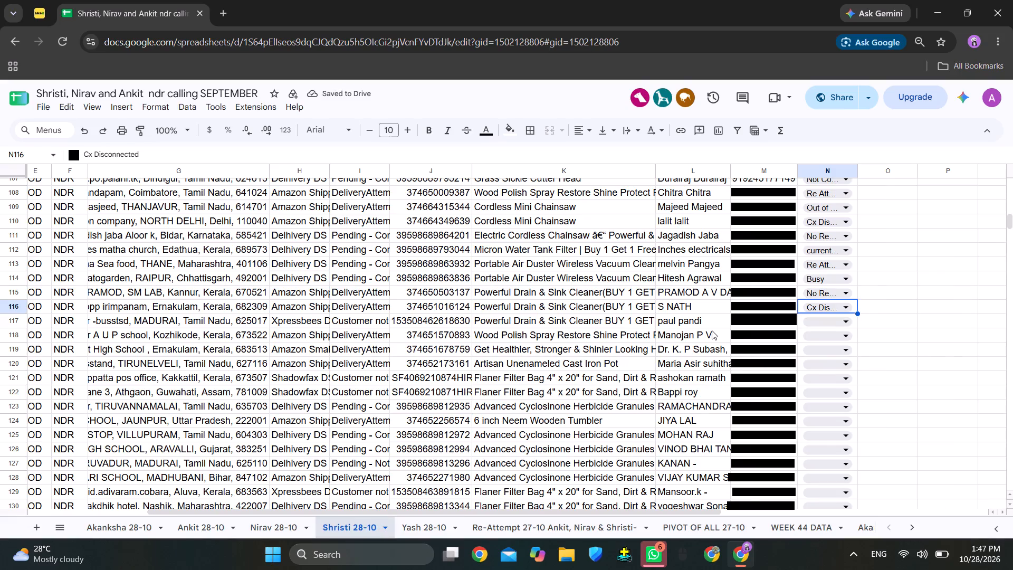
{"action": "left_click", "coordinate": [826, 322]}
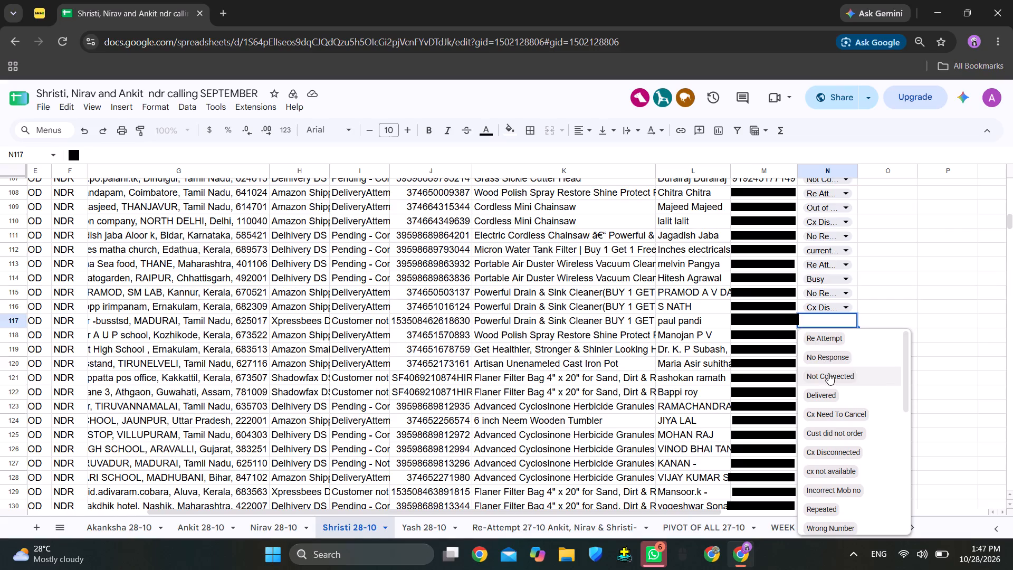
{"action": "left_click", "coordinate": [830, 377]}
{"action": "left_click", "coordinate": [186, 526]}
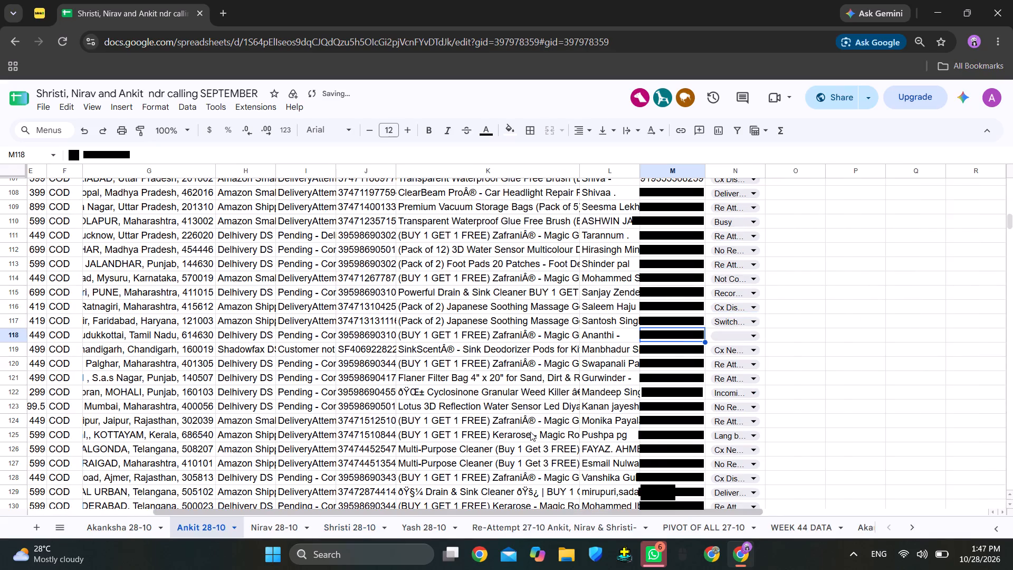
{"action": "left_click", "coordinate": [602, 335]}
{"action": "left_click", "coordinate": [328, 526]}
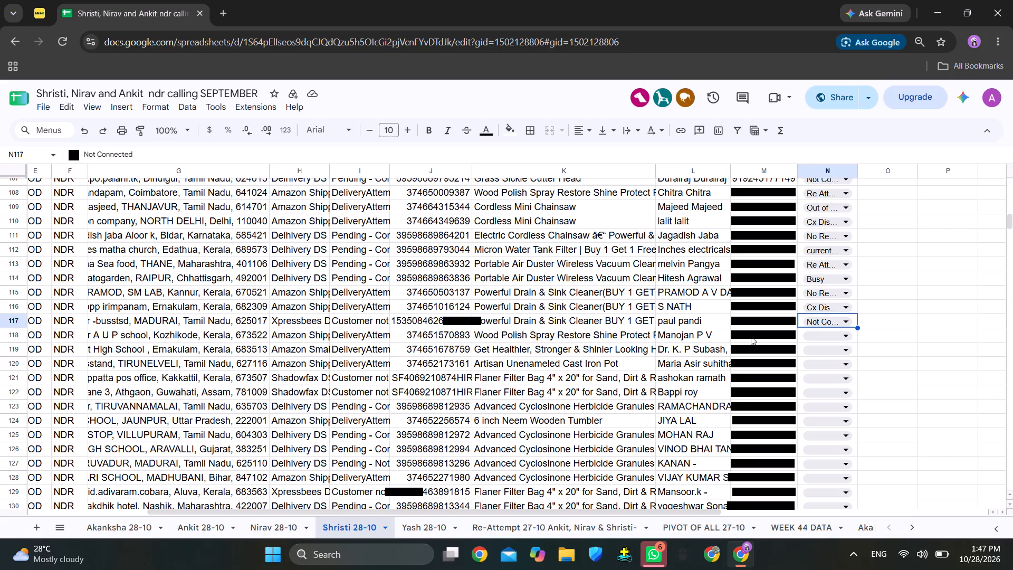
{"action": "left_click", "coordinate": [824, 338]}
{"action": "left_click", "coordinate": [827, 407]}
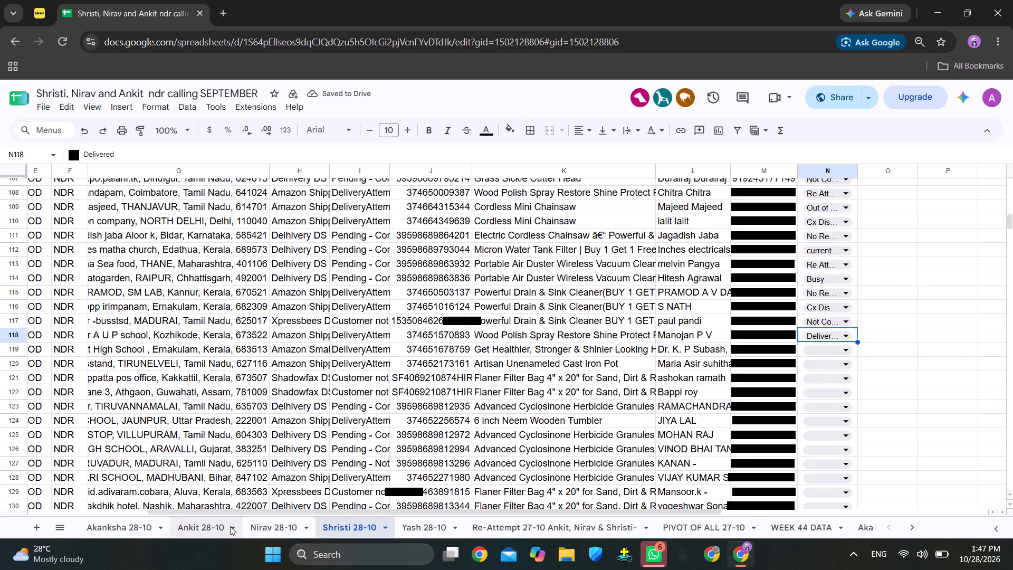
Set the Remarks dropdown in N118 of the Ankit 28-10 sheet to Lang barrier.
{"action": "left_click", "coordinate": [206, 524]}
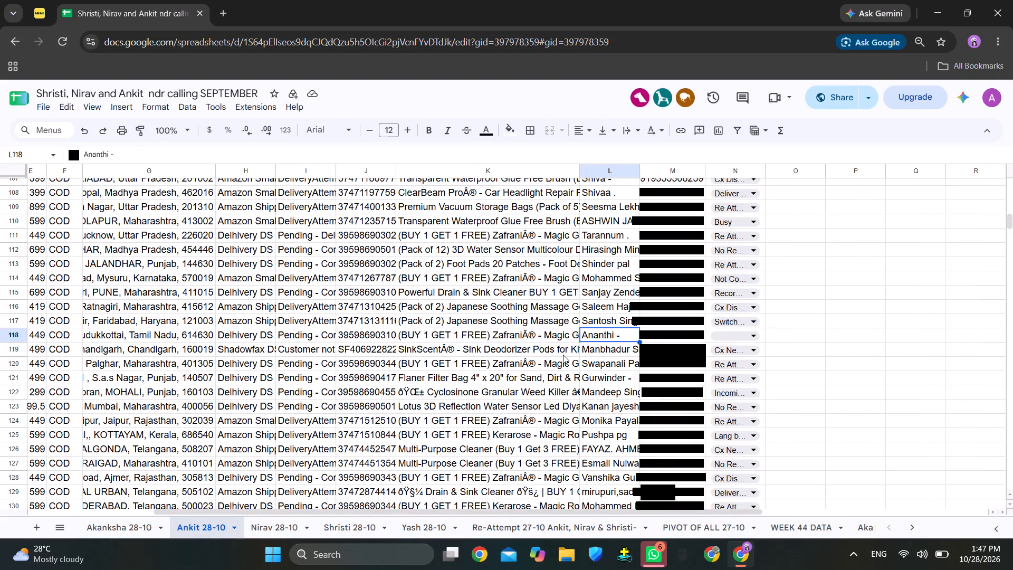
{"action": "left_click", "coordinate": [734, 334]}
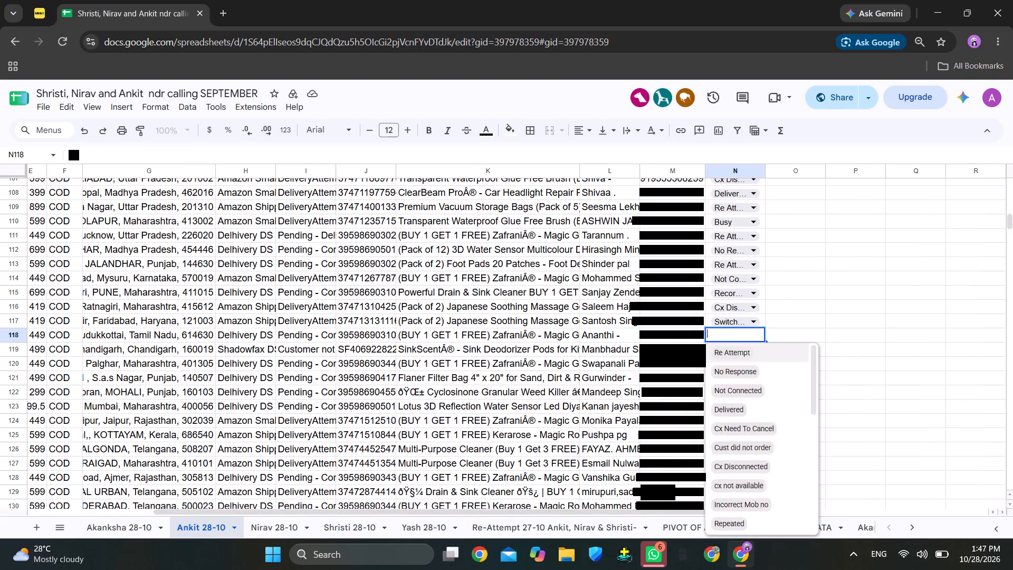
{"action": "scroll", "coordinate": [773, 422], "scroll_direction": "down", "scroll_amount": 3}
{"action": "scroll", "coordinate": [777, 431], "scroll_direction": "up", "scroll_amount": 1}
{"action": "scroll", "coordinate": [778, 432], "scroll_direction": "down", "scroll_amount": 2}
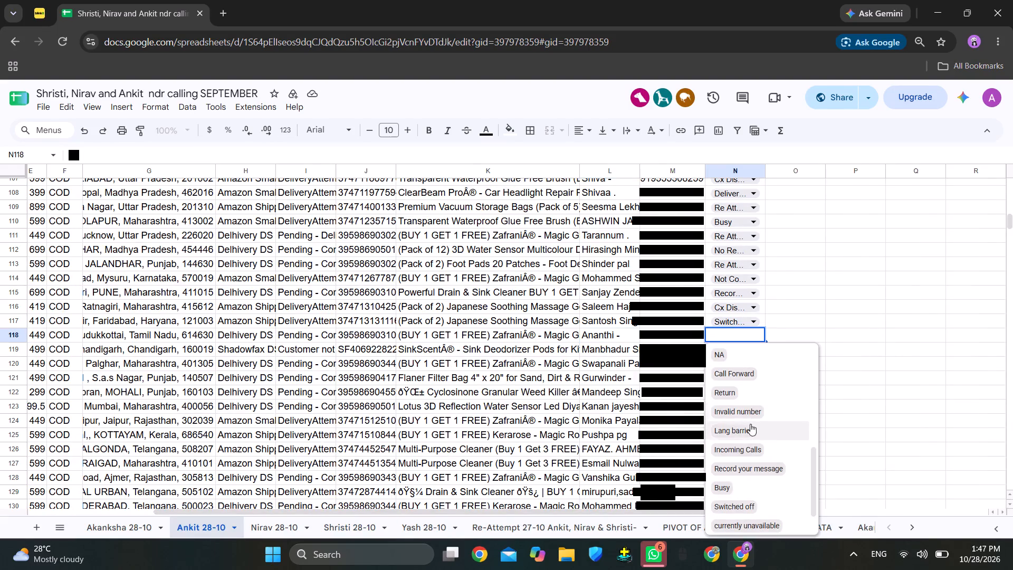
{"action": "scroll", "coordinate": [752, 425], "scroll_direction": "down", "scroll_amount": 2}
{"action": "left_click", "coordinate": [744, 390]}
Look through the whole Ankit 28-10 sheet to check which rows have Remarks filled in, ending back at the header row.
{"action": "scroll", "coordinate": [818, 364], "scroll_direction": "down", "scroll_amount": 6}
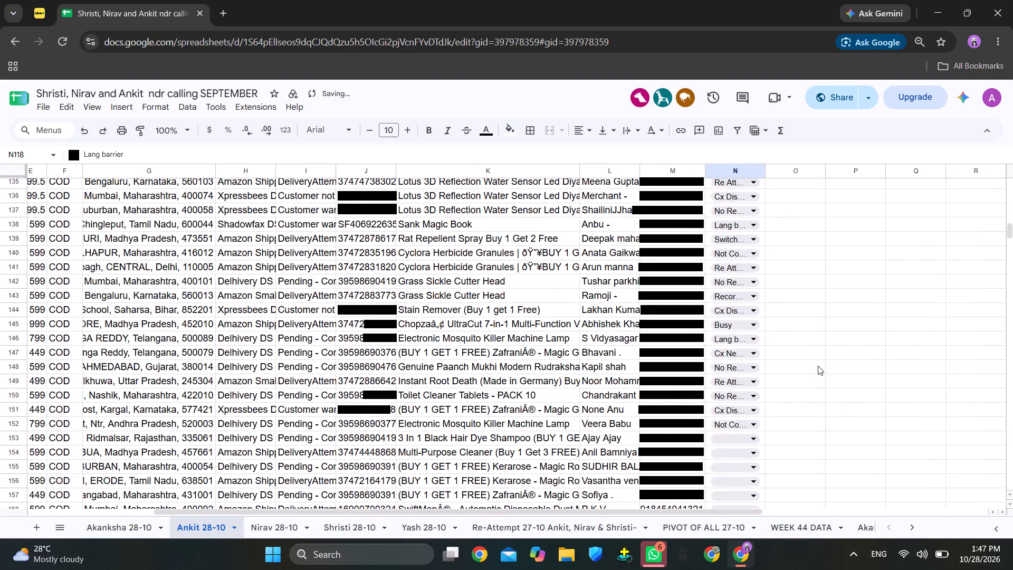
{"action": "scroll", "coordinate": [852, 353], "scroll_direction": "up", "scroll_amount": 1}
{"action": "scroll", "coordinate": [850, 353], "scroll_direction": "down", "scroll_amount": 1}
{"action": "scroll", "coordinate": [850, 353], "scroll_direction": "up", "scroll_amount": 9}
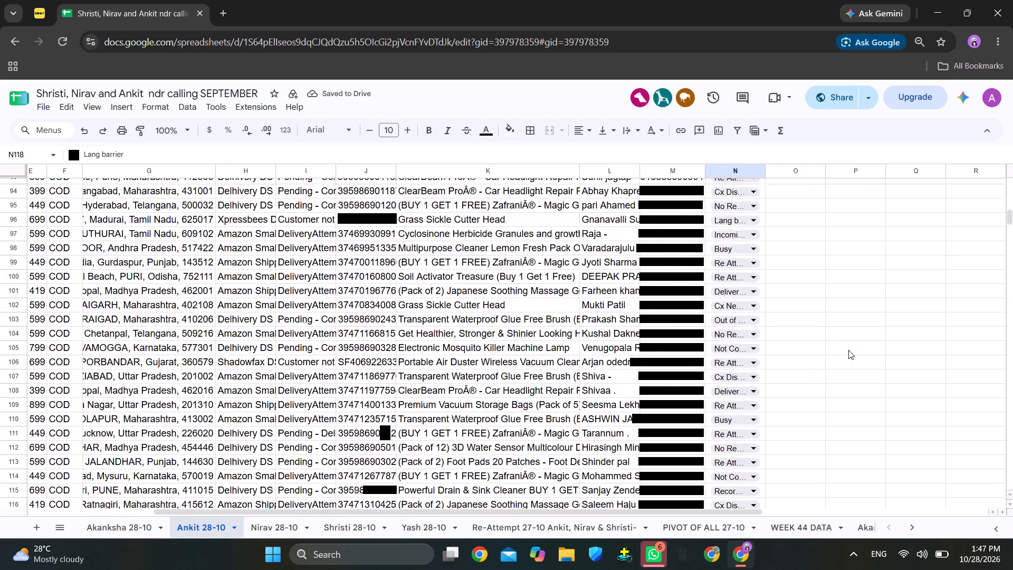
{"action": "scroll", "coordinate": [848, 350], "scroll_direction": "down", "scroll_amount": 1}
{"action": "scroll", "coordinate": [848, 350], "scroll_direction": "up", "scroll_amount": 9}
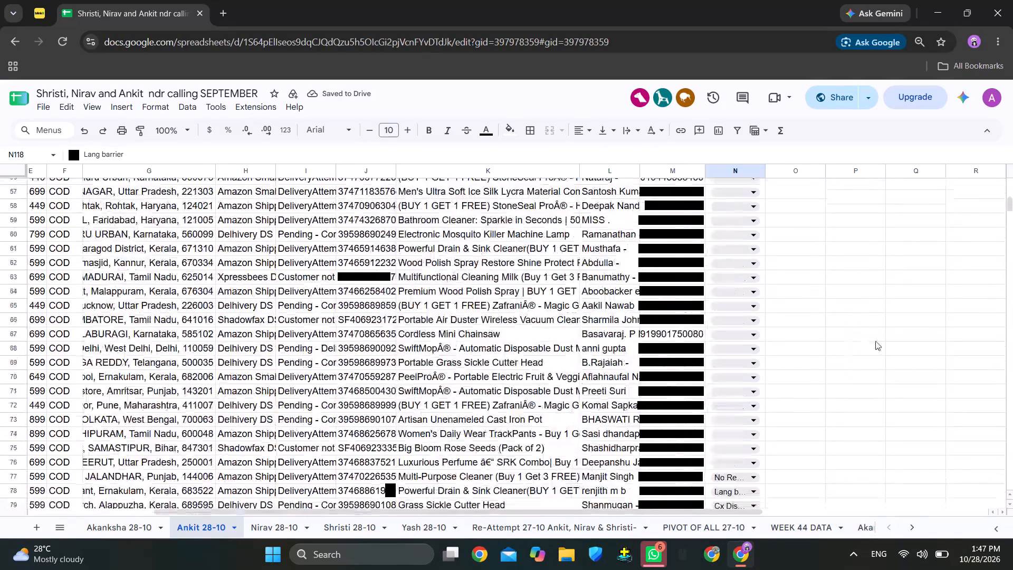
{"action": "scroll", "coordinate": [857, 343], "scroll_direction": "up", "scroll_amount": 8}
{"action": "scroll", "coordinate": [855, 343], "scroll_direction": "down", "scroll_amount": 1}
{"action": "scroll", "coordinate": [855, 343], "scroll_direction": "up", "scroll_amount": 9}
{"action": "scroll", "coordinate": [856, 342], "scroll_direction": "down", "scroll_amount": 1}
{"action": "scroll", "coordinate": [856, 342], "scroll_direction": "up", "scroll_amount": 1}
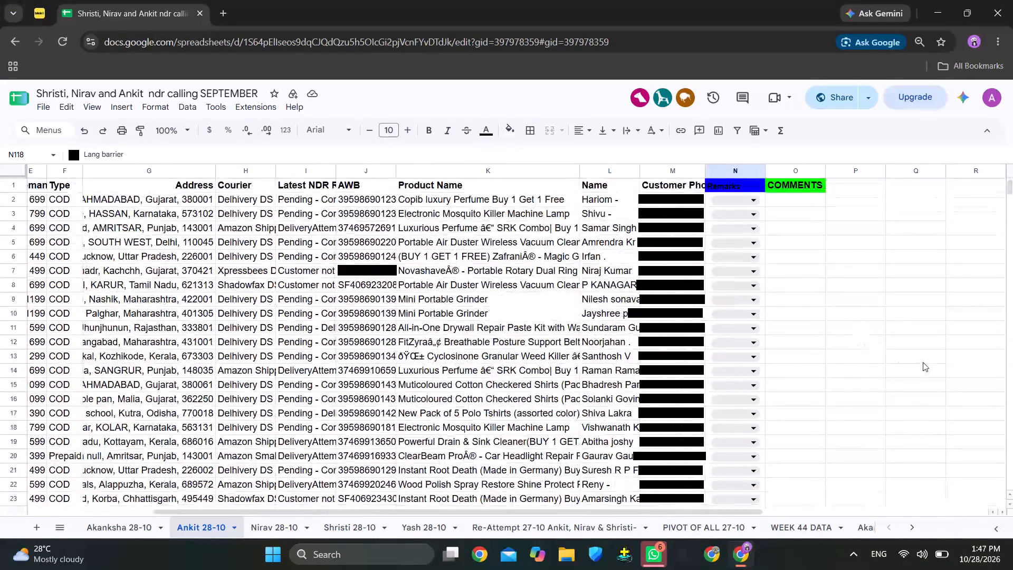
{"action": "scroll", "coordinate": [882, 411], "scroll_direction": "down", "scroll_amount": 6}
{"action": "scroll", "coordinate": [907, 438], "scroll_direction": "up", "scroll_amount": 1}
{"action": "scroll", "coordinate": [908, 439], "scroll_direction": "down", "scroll_amount": 1}
{"action": "scroll", "coordinate": [908, 439], "scroll_direction": "up", "scroll_amount": 1}
{"action": "scroll", "coordinate": [909, 439], "scroll_direction": "down", "scroll_amount": 1}
{"action": "scroll", "coordinate": [764, 384], "scroll_direction": "up", "scroll_amount": 1}
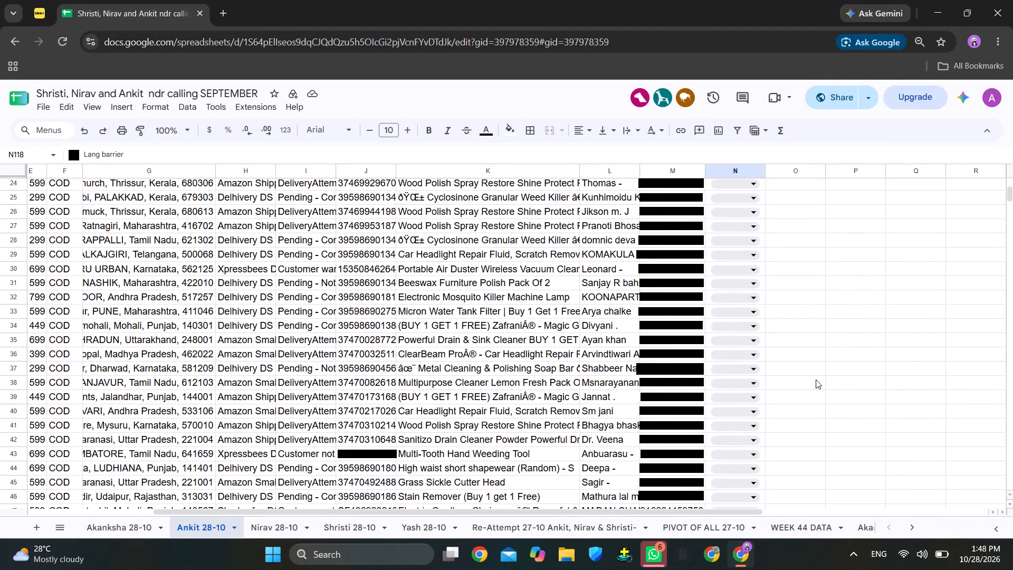
{"action": "scroll", "coordinate": [817, 381], "scroll_direction": "down", "scroll_amount": 8}
{"action": "scroll", "coordinate": [902, 401], "scroll_direction": "up", "scroll_amount": 1}
{"action": "scroll", "coordinate": [902, 401], "scroll_direction": "down", "scroll_amount": 6}
{"action": "scroll", "coordinate": [916, 399], "scroll_direction": "up", "scroll_amount": 1}
{"action": "scroll", "coordinate": [916, 399], "scroll_direction": "down", "scroll_amount": 1}
{"action": "scroll", "coordinate": [919, 397], "scroll_direction": "up", "scroll_amount": 1}
{"action": "scroll", "coordinate": [919, 397], "scroll_direction": "down", "scroll_amount": 10}
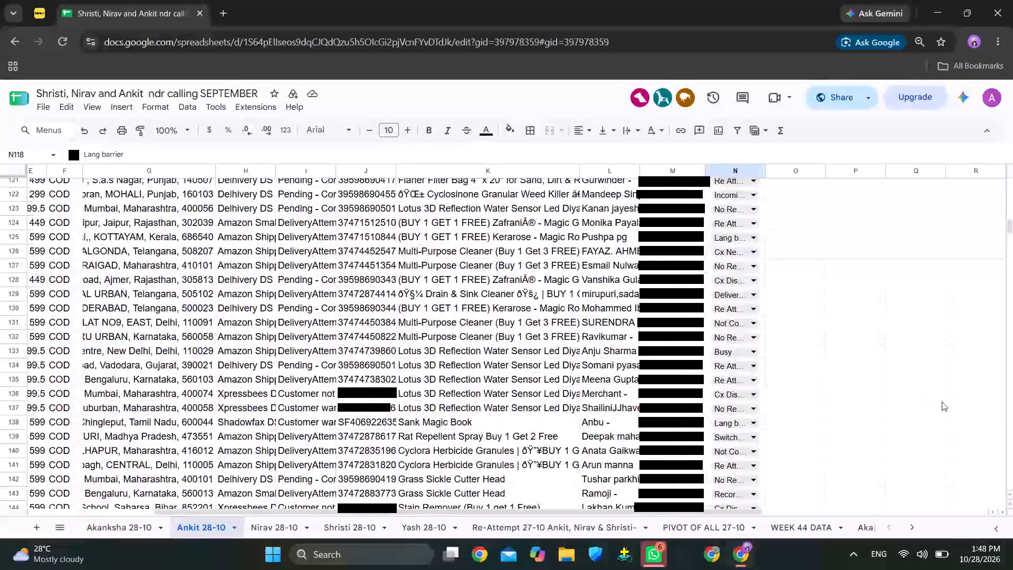
{"action": "scroll", "coordinate": [942, 402], "scroll_direction": "down", "scroll_amount": 16}
{"action": "scroll", "coordinate": [941, 431], "scroll_direction": "up", "scroll_amount": 1}
{"action": "scroll", "coordinate": [941, 431], "scroll_direction": "down", "scroll_amount": 15}
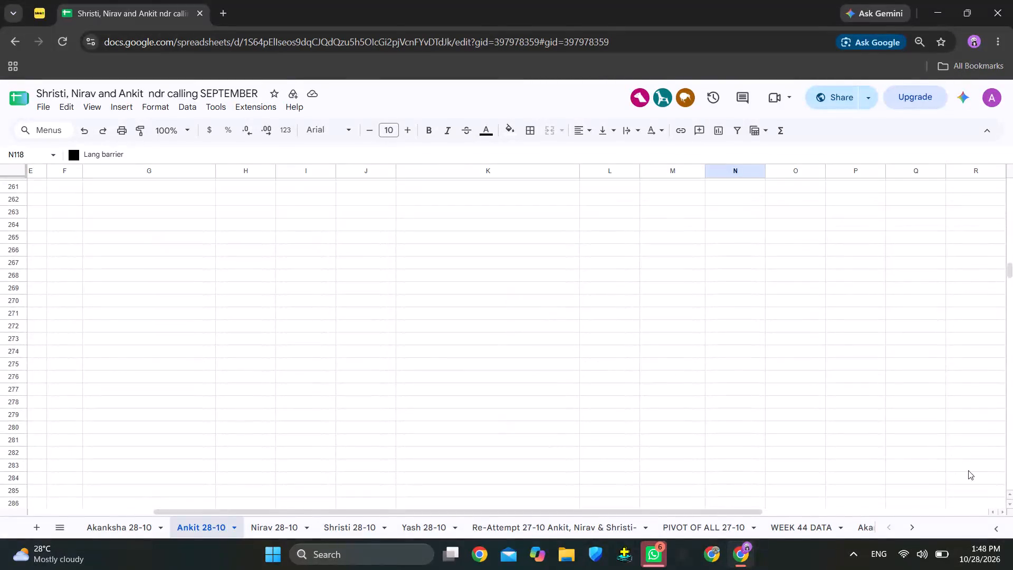
{"action": "scroll", "coordinate": [968, 470], "scroll_direction": "down", "scroll_amount": 9}
{"action": "left_click", "coordinate": [983, 499]}
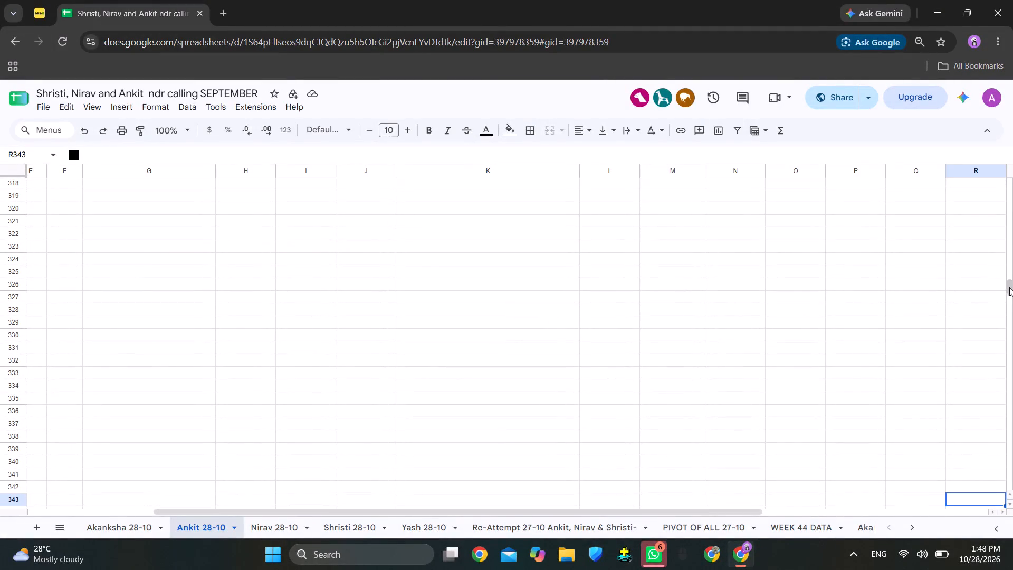
{"action": "left_click_drag", "start_coordinate": [1009, 287], "coordinate": [1002, 148]}
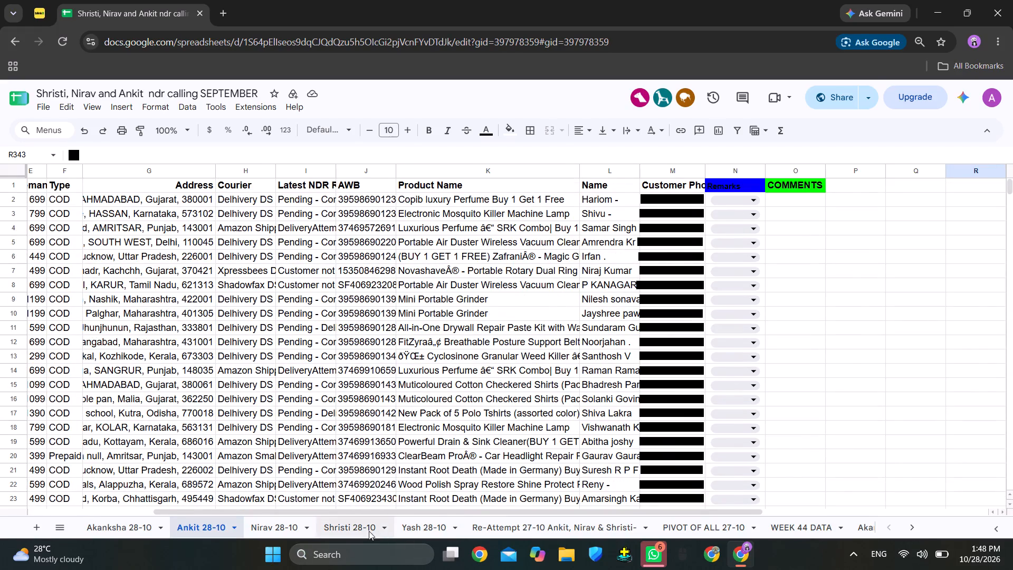
Review the Remarks column throughout the Shristi 28-10 sheet, and check the Remarks progress in the Akanksha, Nirav and Yash 28-10 sheets.
{"action": "left_click", "coordinate": [369, 531]}
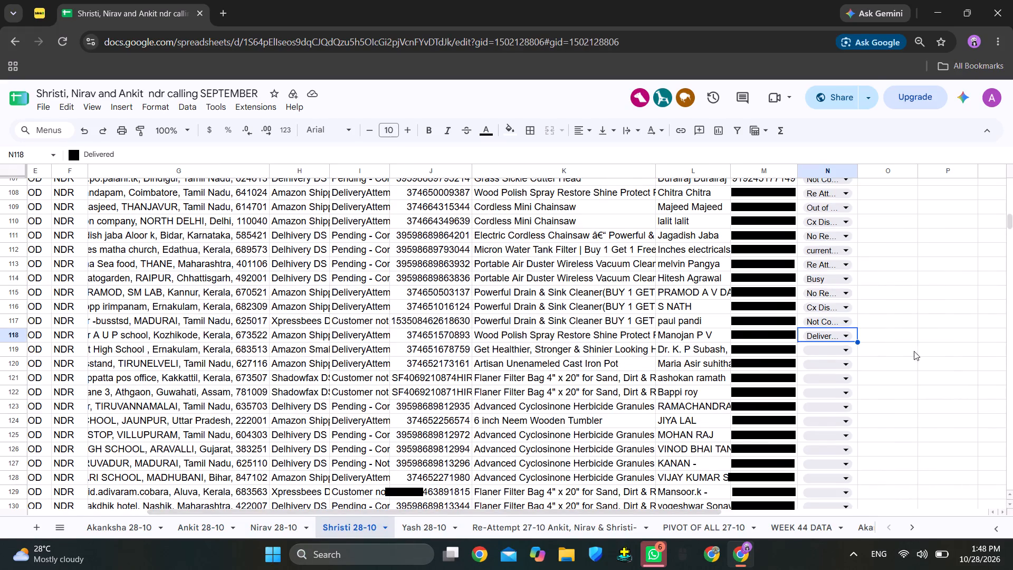
{"action": "scroll", "coordinate": [934, 353], "scroll_direction": "up", "scroll_amount": 8}
{"action": "scroll", "coordinate": [935, 349], "scroll_direction": "down", "scroll_amount": 1}
{"action": "scroll", "coordinate": [935, 348], "scroll_direction": "up", "scroll_amount": 8}
{"action": "scroll", "coordinate": [935, 345], "scroll_direction": "down", "scroll_amount": 1}
{"action": "scroll", "coordinate": [935, 345], "scroll_direction": "up", "scroll_amount": 6}
{"action": "scroll", "coordinate": [936, 345], "scroll_direction": "down", "scroll_amount": 1}
{"action": "scroll", "coordinate": [936, 345], "scroll_direction": "up", "scroll_amount": 1}
{"action": "scroll", "coordinate": [936, 345], "scroll_direction": "down", "scroll_amount": 1}
{"action": "scroll", "coordinate": [936, 345], "scroll_direction": "up", "scroll_amount": 4}
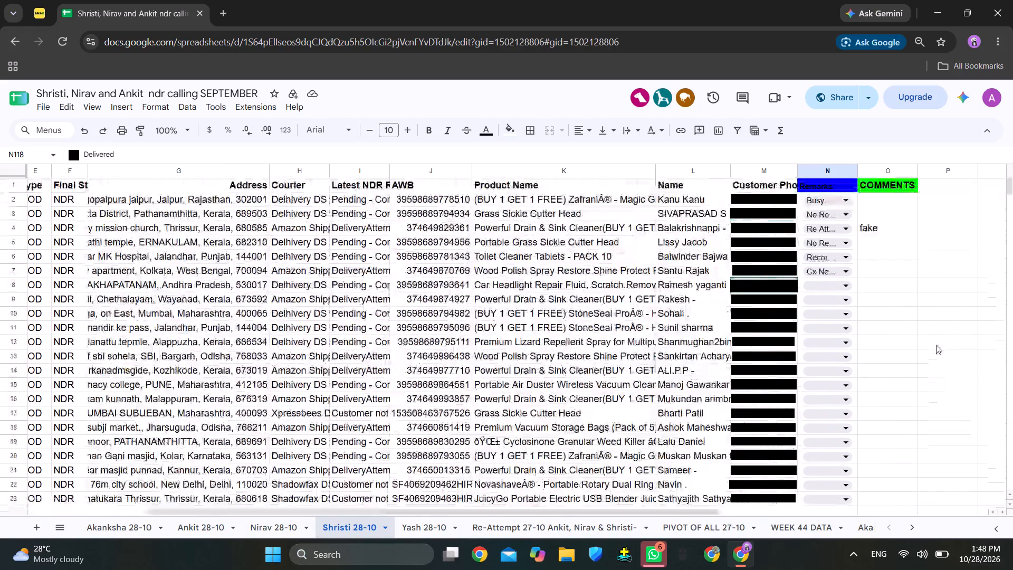
{"action": "scroll", "coordinate": [936, 345], "scroll_direction": "up", "scroll_amount": 1}
{"action": "scroll", "coordinate": [936, 345], "scroll_direction": "down", "scroll_amount": 3}
{"action": "scroll", "coordinate": [935, 346], "scroll_direction": "up", "scroll_amount": 1}
{"action": "scroll", "coordinate": [935, 346], "scroll_direction": "down", "scroll_amount": 14}
{"action": "scroll", "coordinate": [917, 380], "scroll_direction": "up", "scroll_amount": 1}
{"action": "scroll", "coordinate": [917, 380], "scroll_direction": "down", "scroll_amount": 4}
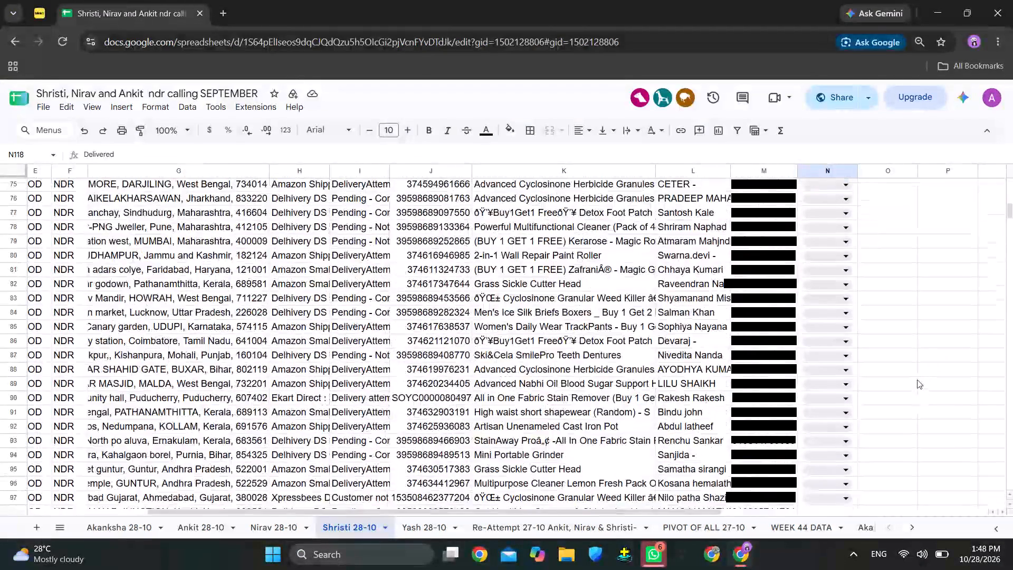
{"action": "scroll", "coordinate": [917, 379], "scroll_direction": "down", "scroll_amount": 7}
{"action": "scroll", "coordinate": [927, 358], "scroll_direction": "up", "scroll_amount": 2}
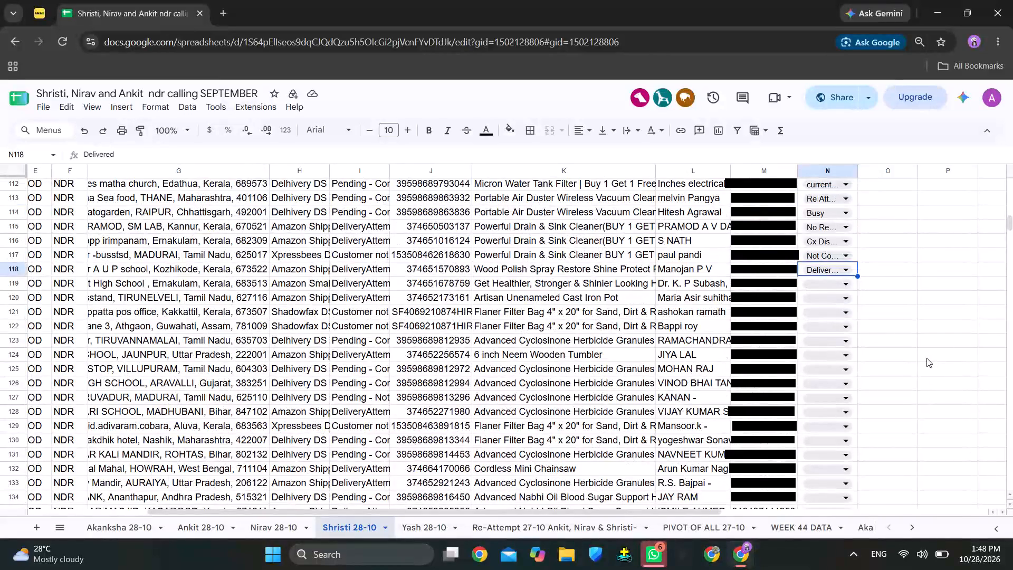
{"action": "left_click", "coordinate": [128, 532]}
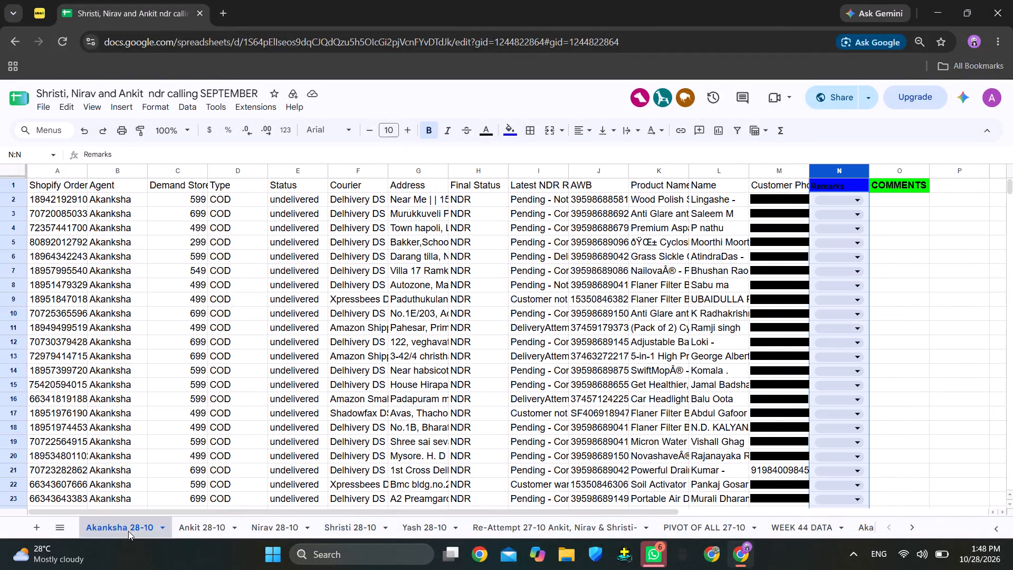
{"action": "left_click", "coordinate": [282, 532]}
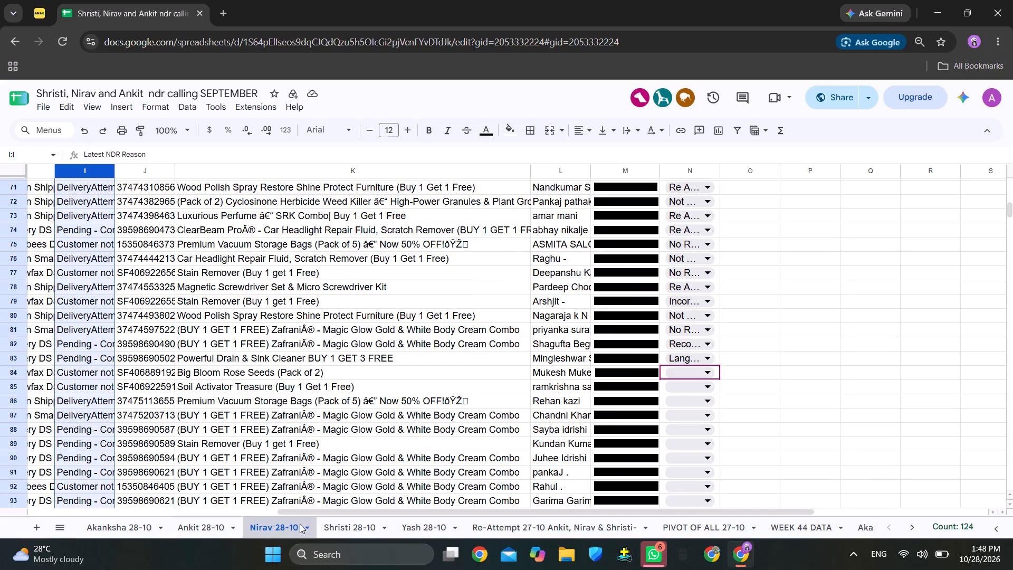
{"action": "left_click", "coordinate": [410, 529]}
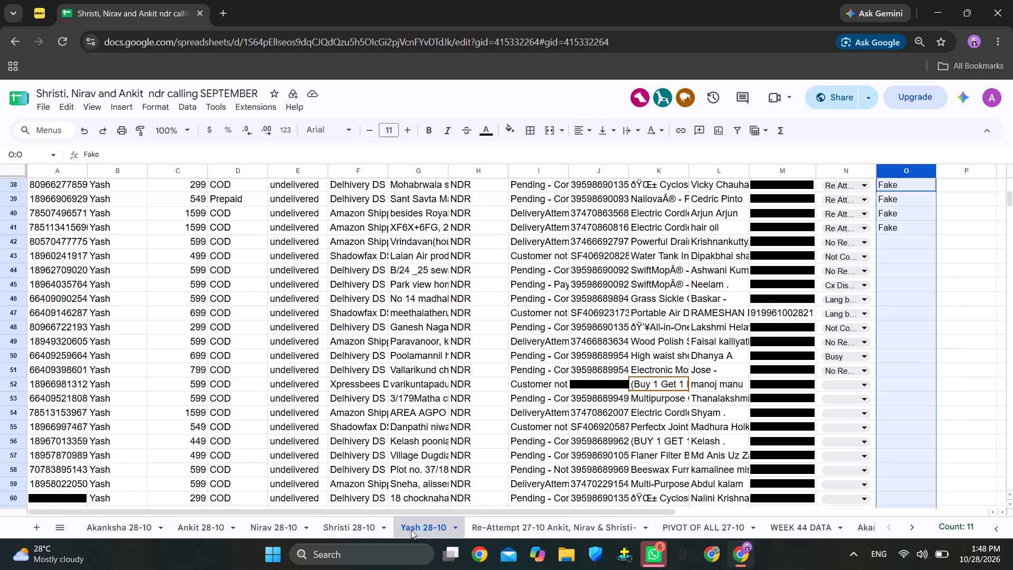
{"action": "left_click", "coordinate": [263, 527]}
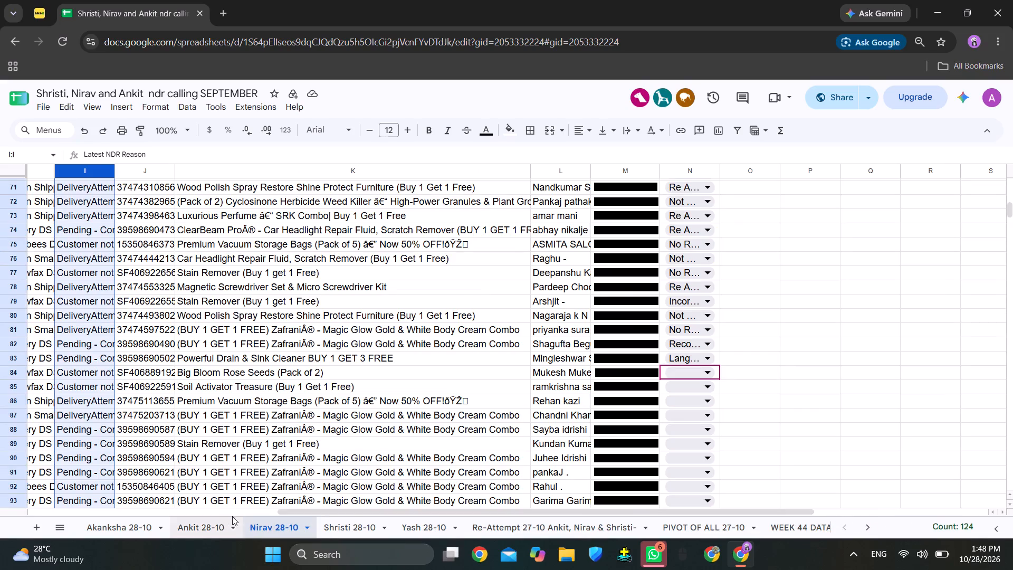
Set the Remarks in the Shristi 28-10 sheet to No Response in N119 and Incoming Calls in N120.
{"action": "left_click", "coordinate": [360, 536]}
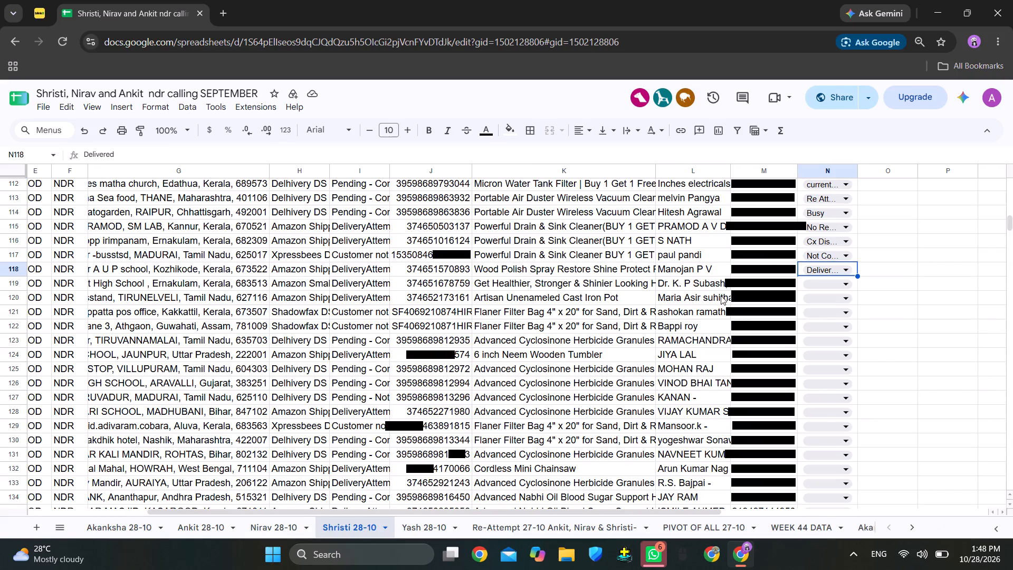
{"action": "left_click", "coordinate": [828, 284]}
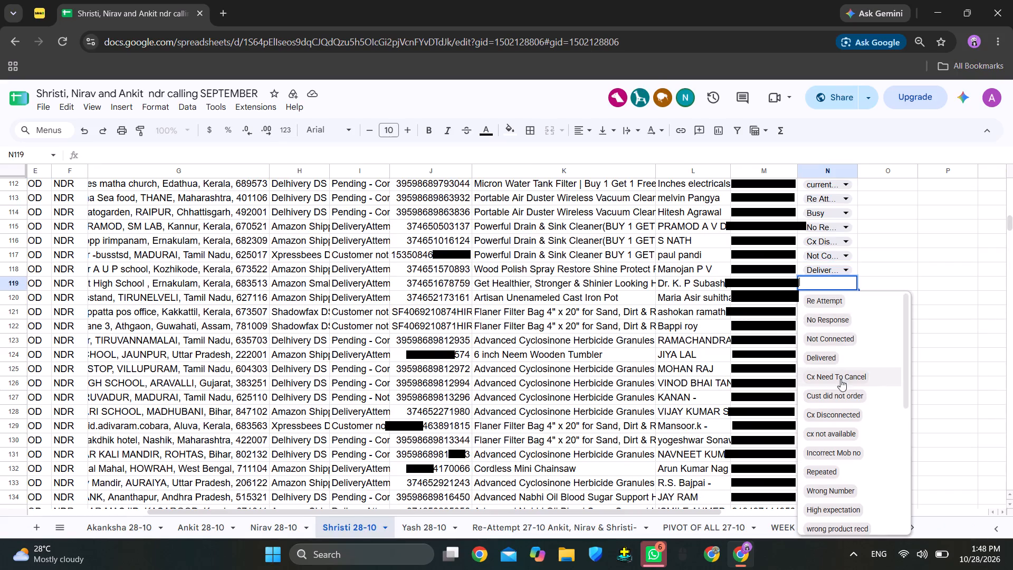
{"action": "left_click", "coordinate": [833, 319]}
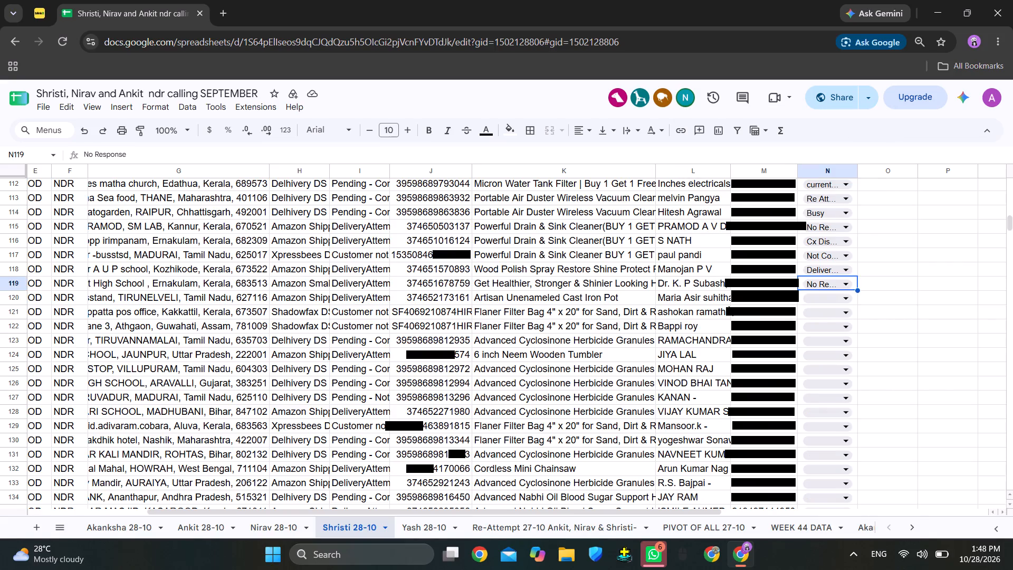
{"action": "left_click", "coordinate": [831, 299]}
{"action": "scroll", "coordinate": [839, 435], "scroll_direction": "down", "scroll_amount": 3}
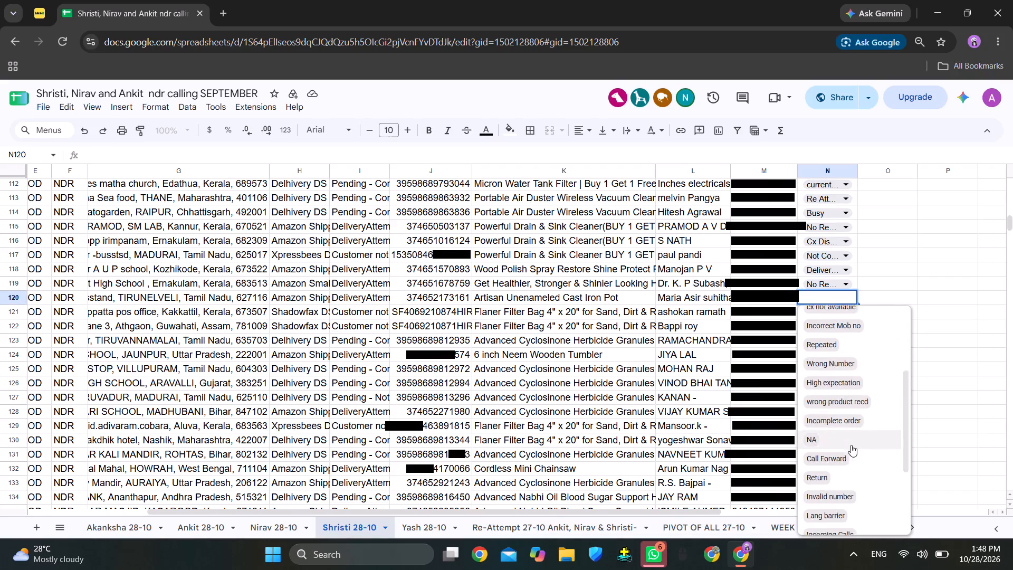
{"action": "scroll", "coordinate": [851, 445], "scroll_direction": "down", "scroll_amount": 2}
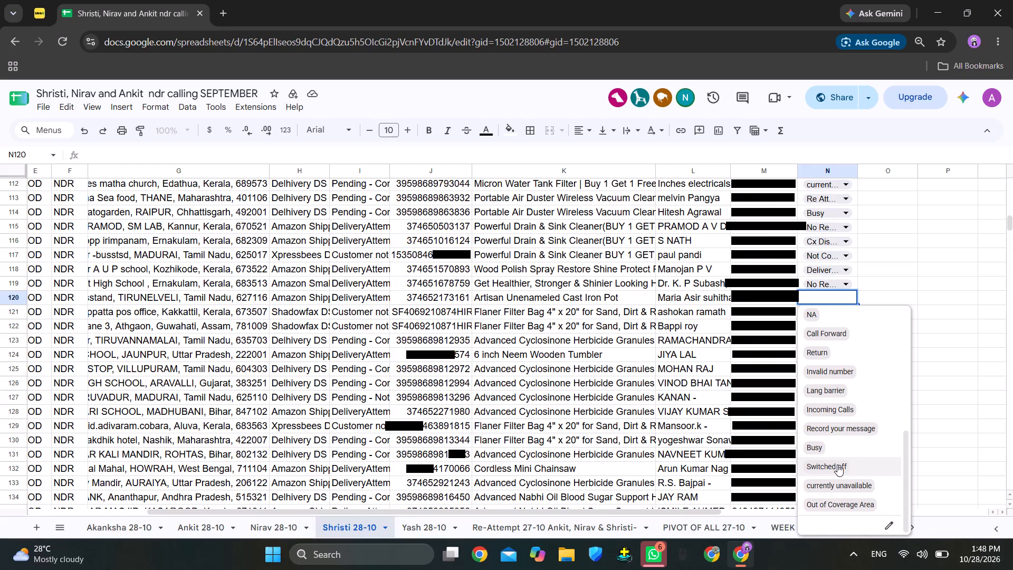
{"action": "left_click", "coordinate": [830, 410]}
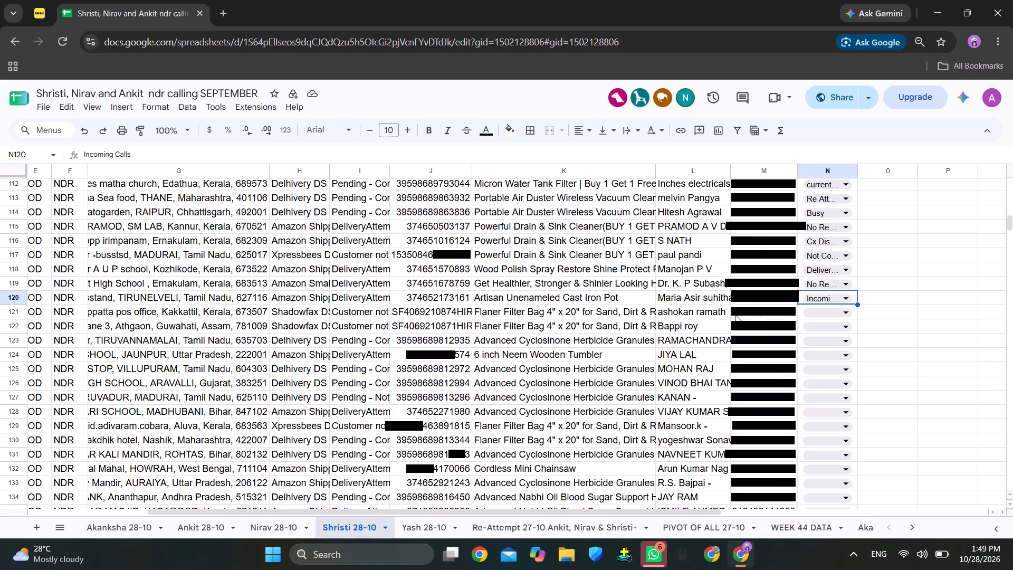
Set the Remarks dropdown in N121 of the Shristi 28-10 sheet to Lang barrier, and select the customer phone cell M122.
{"action": "left_click", "coordinate": [828, 313]}
{"action": "scroll", "coordinate": [827, 362], "scroll_direction": "down", "scroll_amount": 5}
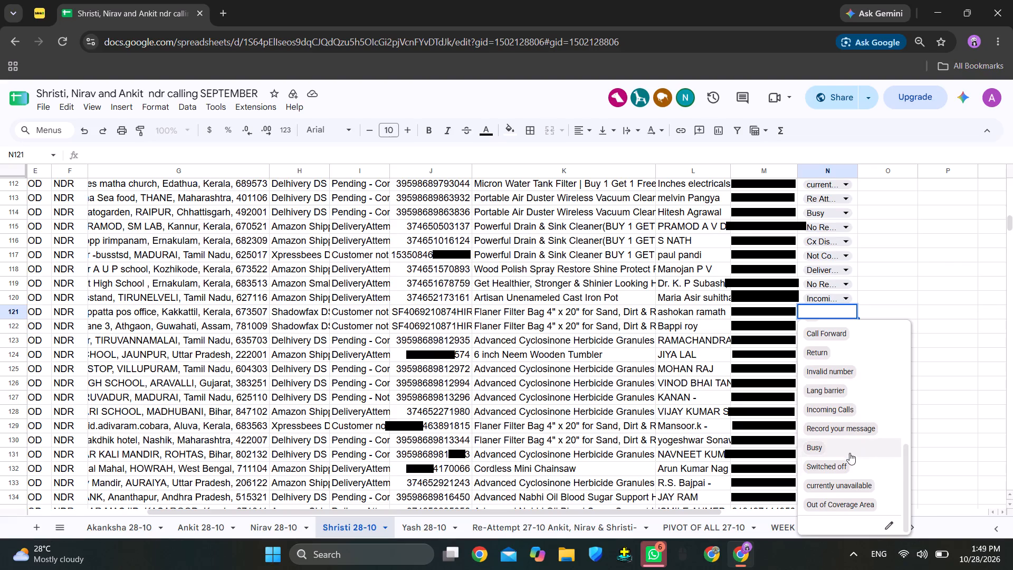
{"action": "left_click", "coordinate": [828, 390]}
{"action": "left_click", "coordinate": [781, 328]}
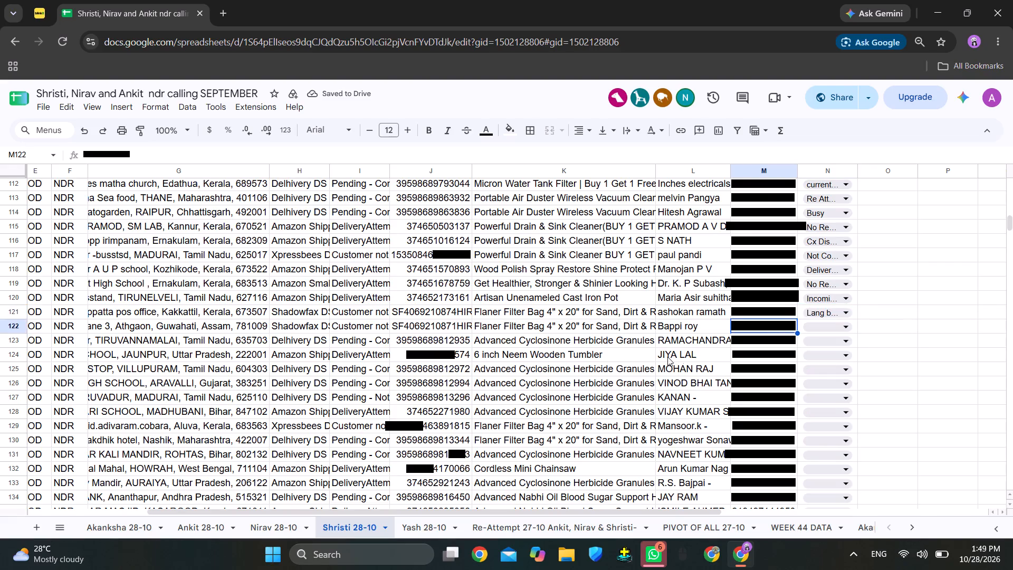
Glance at the Nirav 28-10 sheet, then set N122 in the Shristi 28-10 sheet to Re Attempt and select phone cell M123.
{"action": "left_click", "coordinate": [285, 522]}
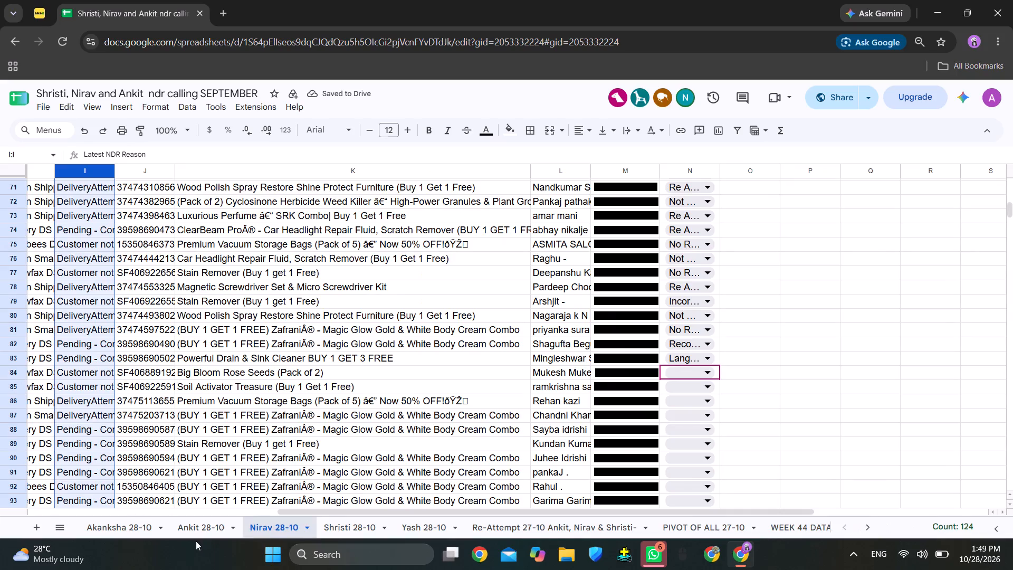
{"action": "left_click", "coordinate": [360, 522]}
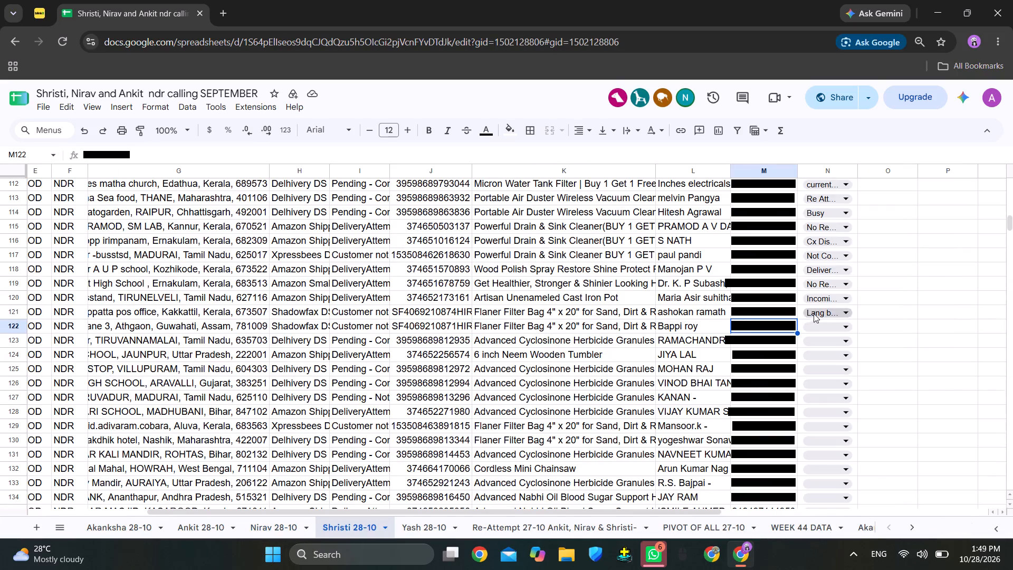
{"action": "left_click", "coordinate": [702, 324]}
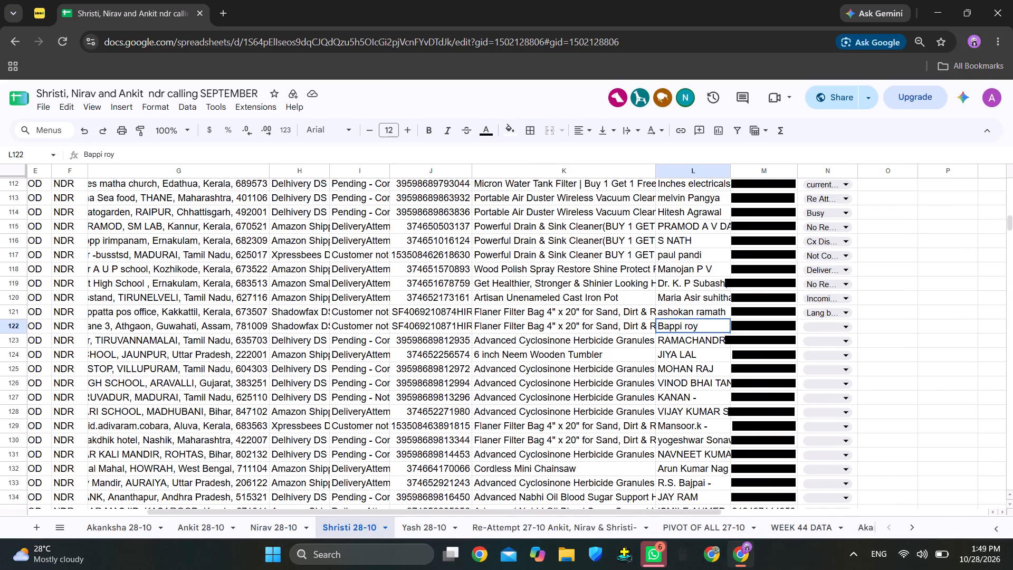
{"action": "left_click", "coordinate": [831, 327]}
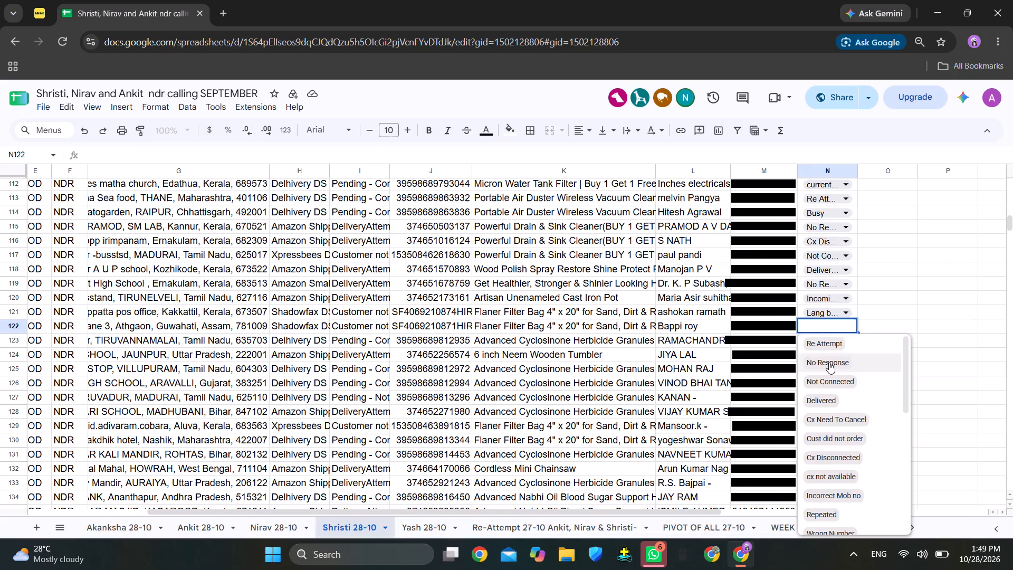
{"action": "left_click", "coordinate": [835, 346]}
{"action": "left_click", "coordinate": [781, 339]}
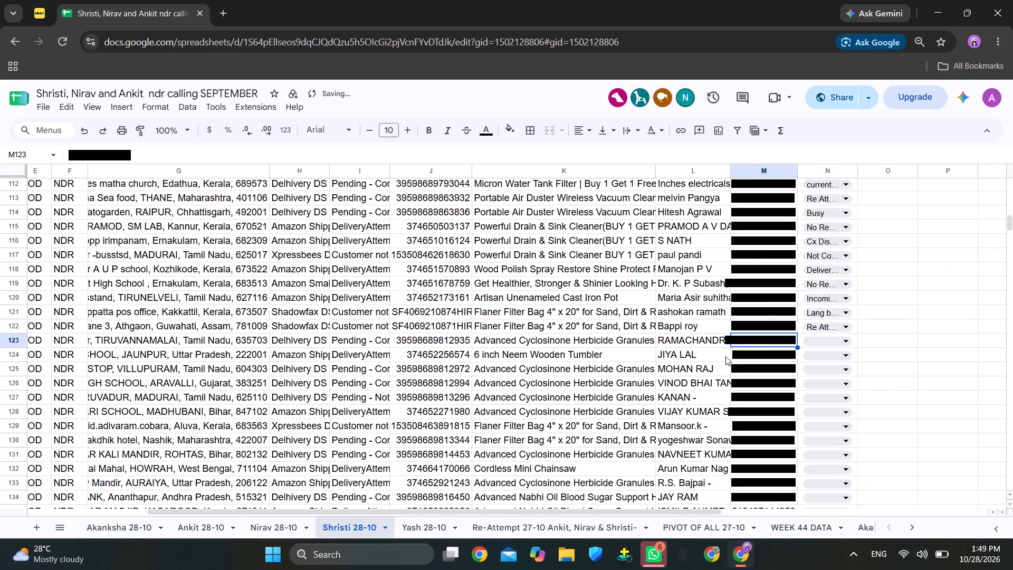
Glance at the Yash 28-10 sheet, then set N123 in the Shristi 28-10 sheet to No Response and select phone cell M124.
{"action": "left_click", "coordinate": [435, 525]}
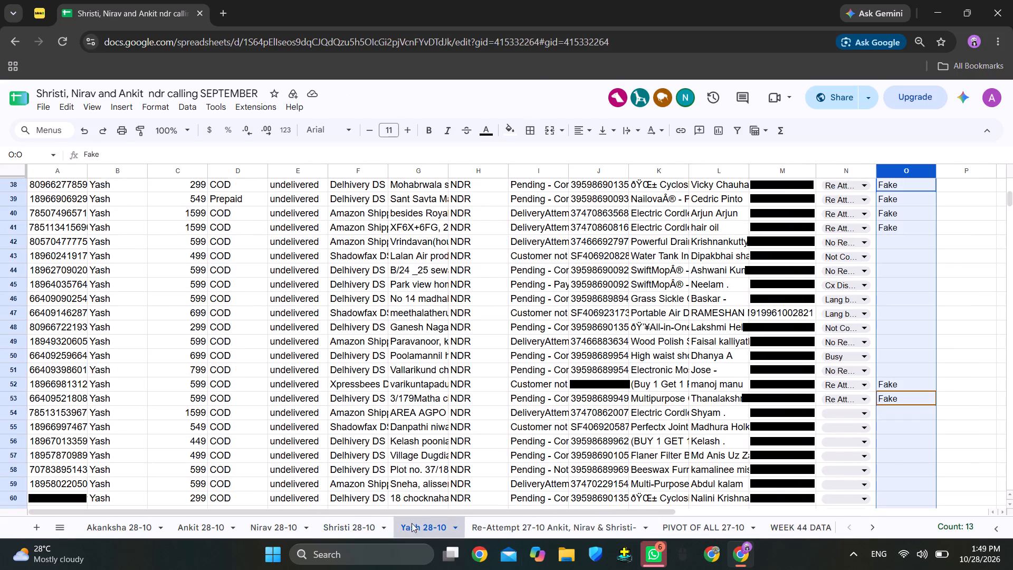
{"action": "left_click", "coordinate": [346, 533]}
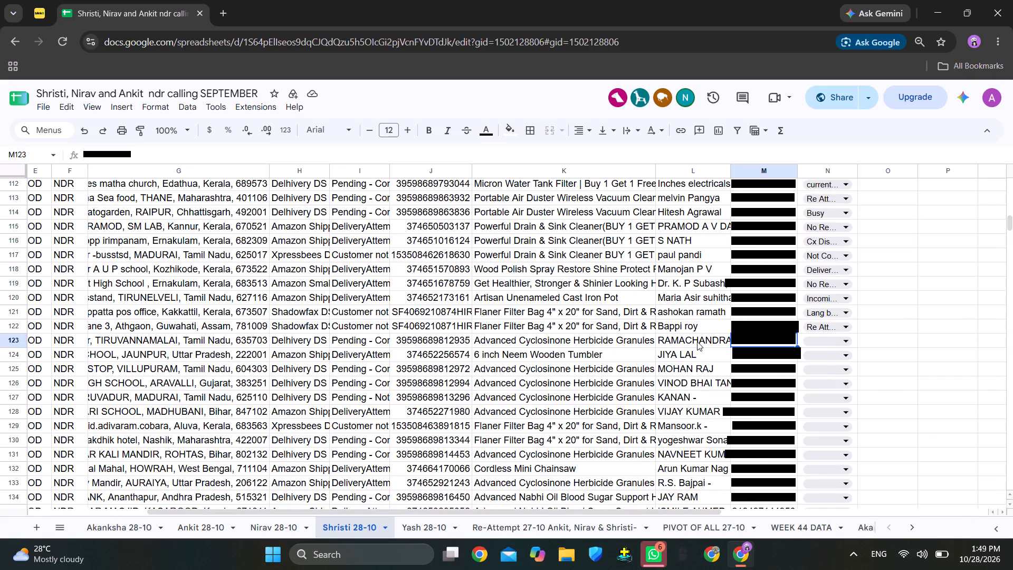
{"action": "left_click", "coordinate": [698, 340]}
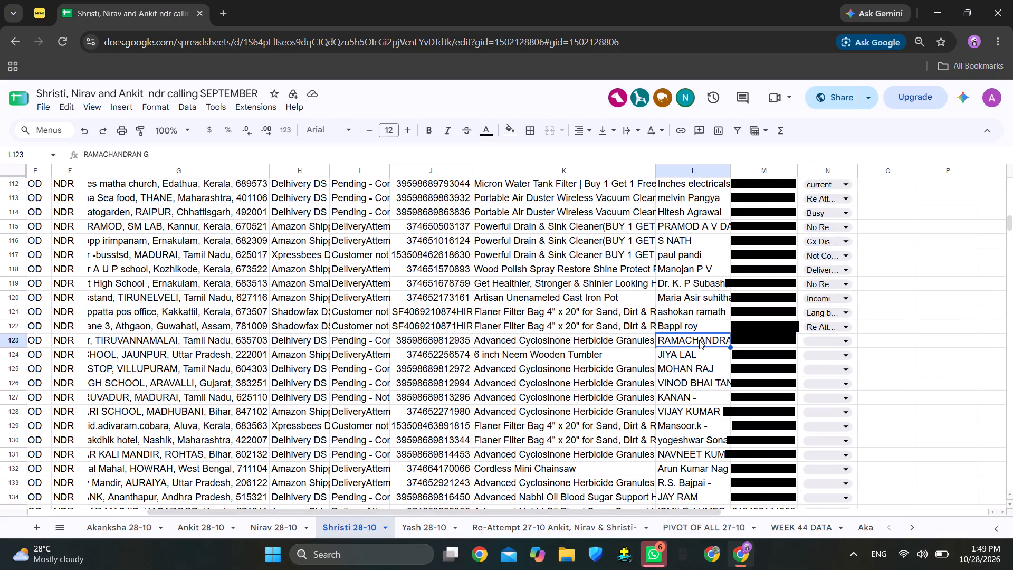
{"action": "left_click", "coordinate": [832, 341]}
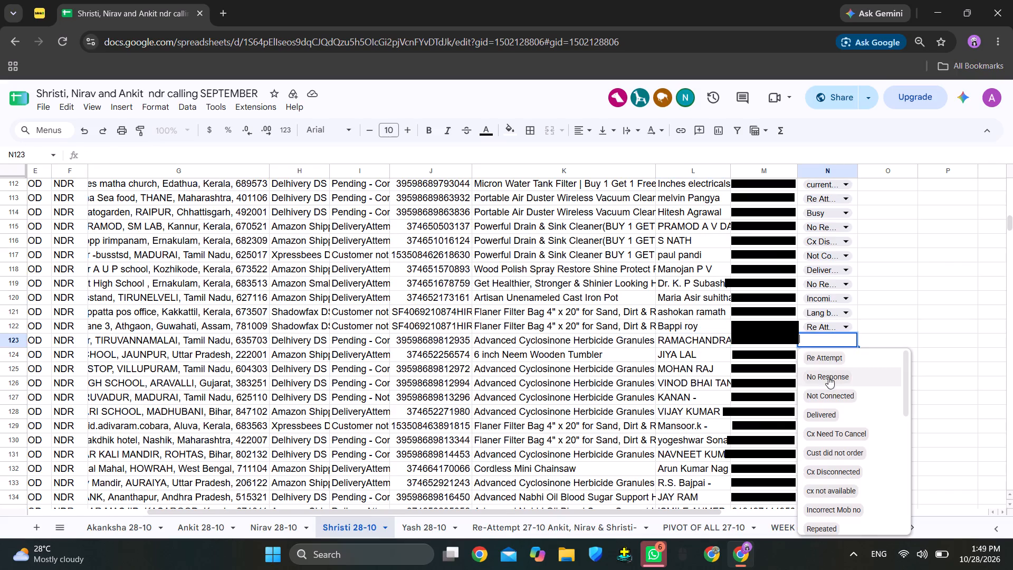
{"action": "left_click", "coordinate": [828, 377]}
{"action": "left_click", "coordinate": [763, 359]}
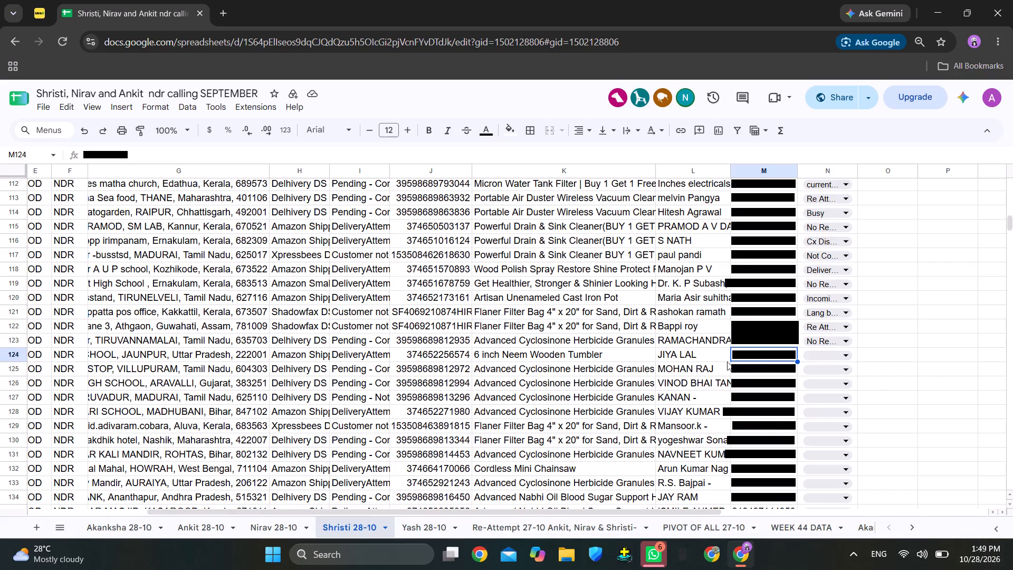
Set the Remarks dropdown in N124 of the Shristi 28-10 sheet to Busy, and select the customer phone cell M125.
{"action": "left_click", "coordinate": [838, 359]}
{"action": "scroll", "coordinate": [842, 422], "scroll_direction": "down", "scroll_amount": 7}
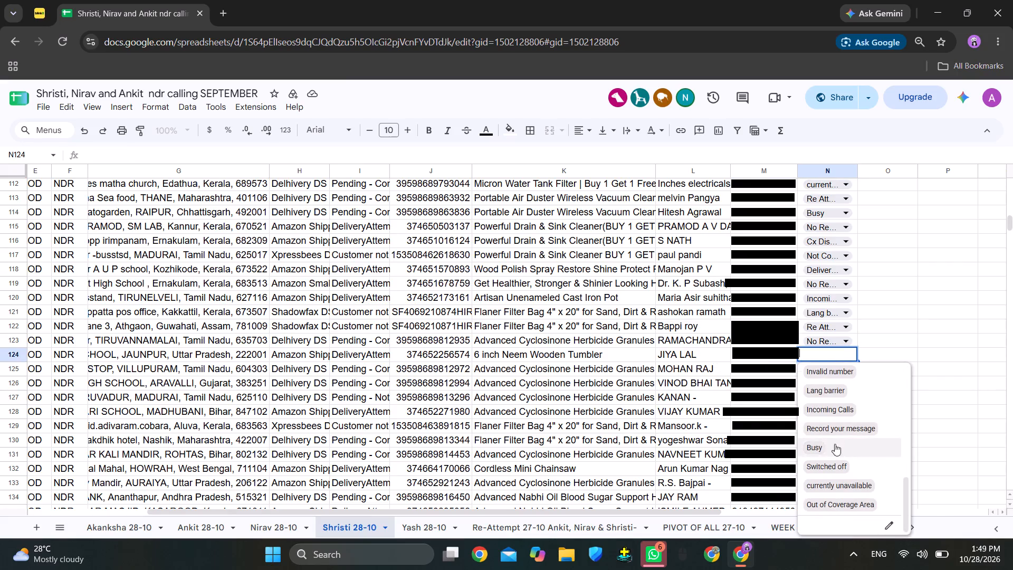
{"action": "left_click", "coordinate": [818, 448]}
{"action": "left_click", "coordinate": [777, 362]}
{"action": "left_click", "coordinate": [777, 370]}
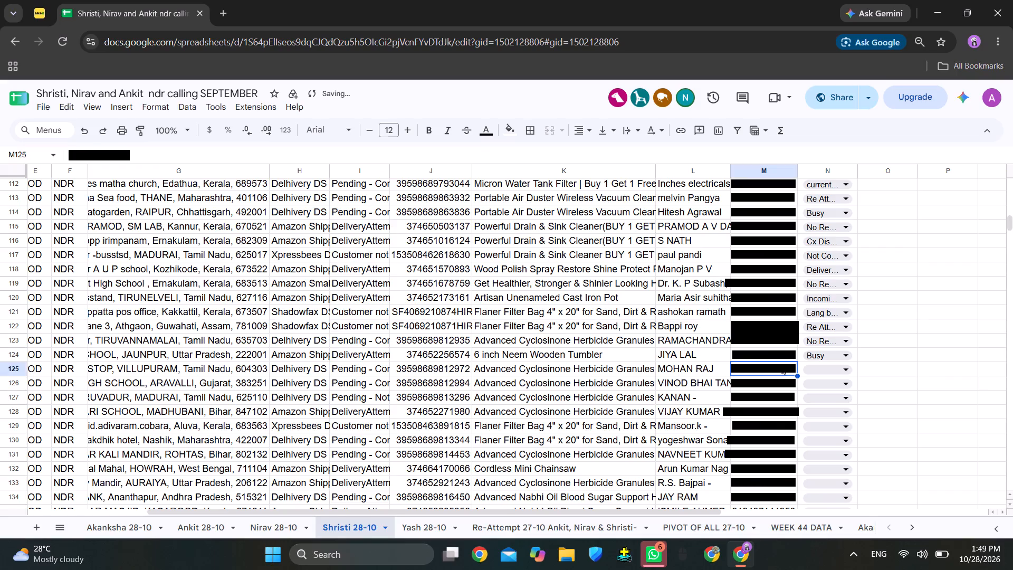
{"action": "scroll", "coordinate": [861, 339], "scroll_direction": "up", "scroll_amount": 2}
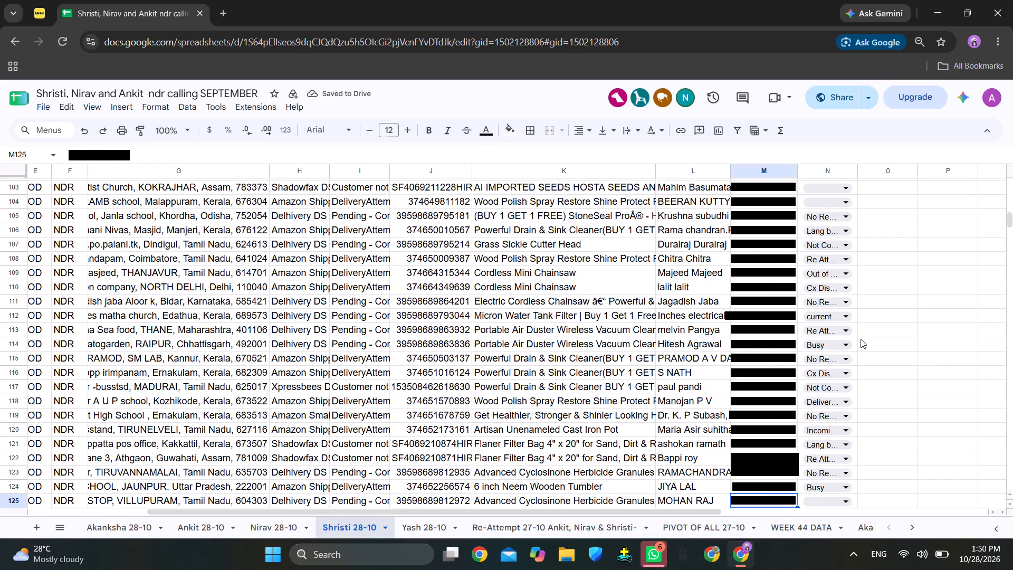